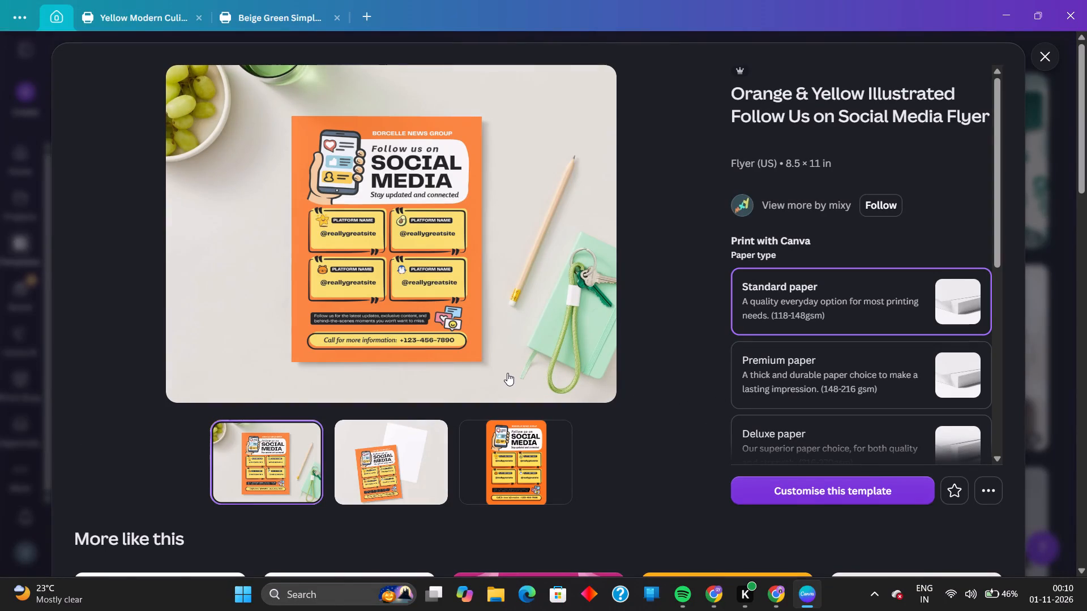
# Open the Orange & Yellow Illustrated Follow Us on Social Media Flyer template for customising as a new design.
pyautogui.click(823, 486)
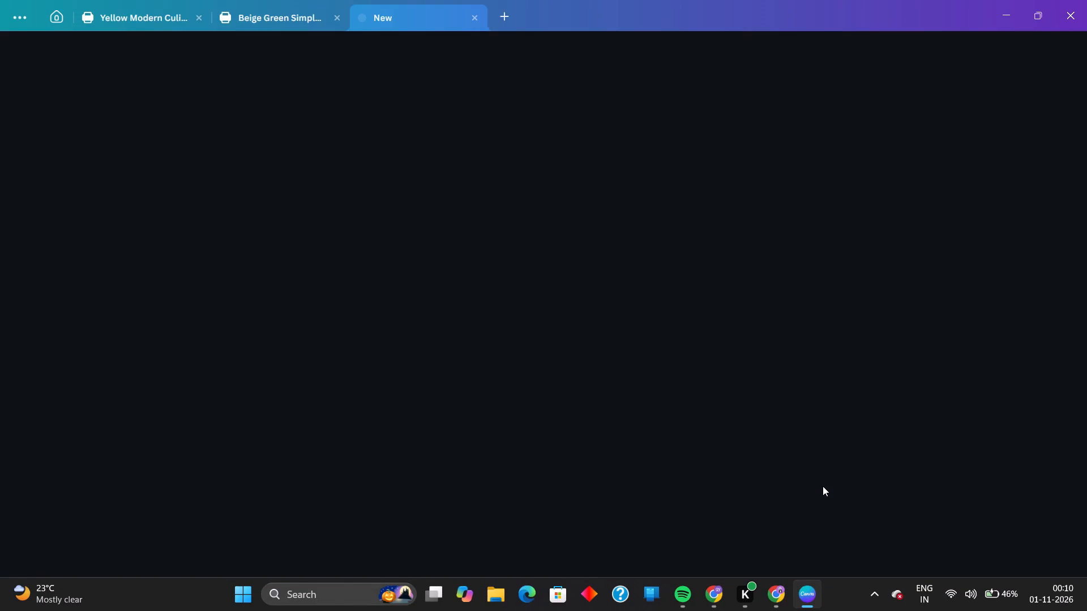
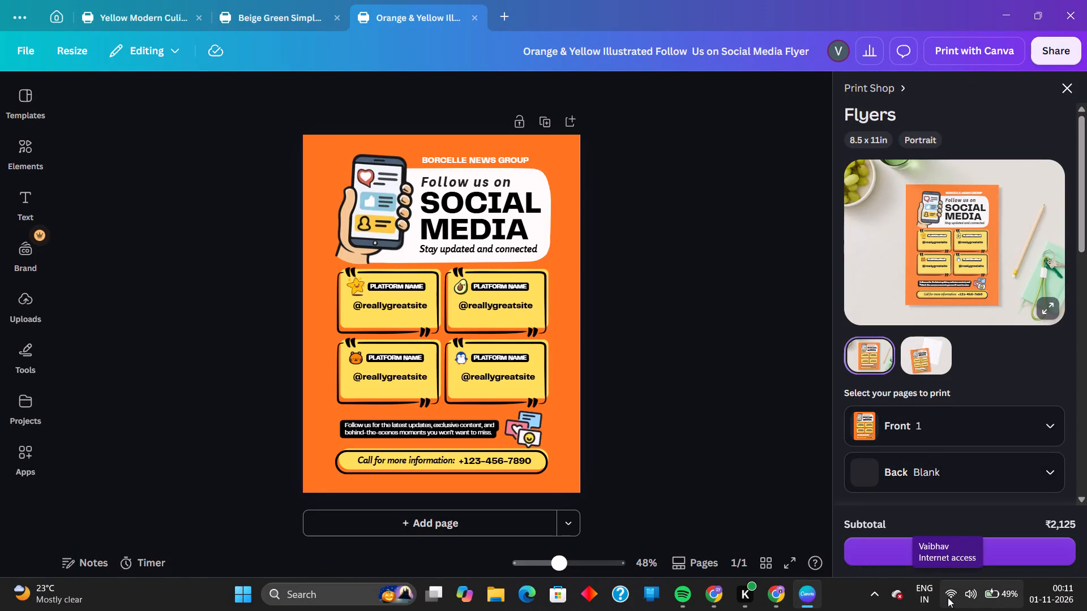
# Open the Windows quick settings to check the Wi-Fi connection.
pyautogui.click(948, 597)
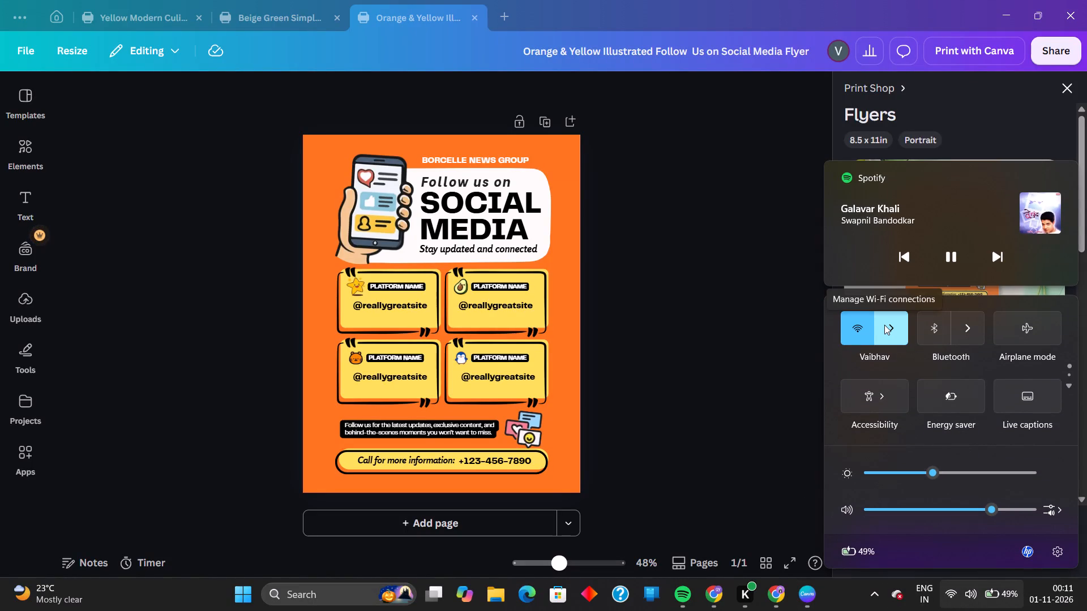
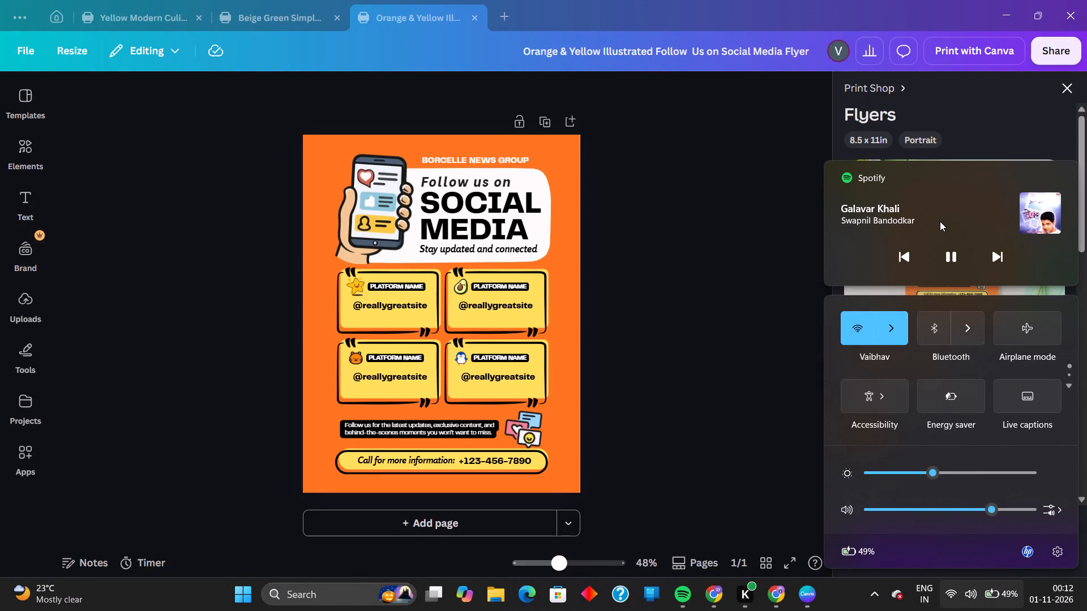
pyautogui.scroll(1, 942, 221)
# Replace the BORCELLE NEWS GROUP line at the top of the flyer with a new name beginning "chef connec".
pyautogui.click(523, 159)
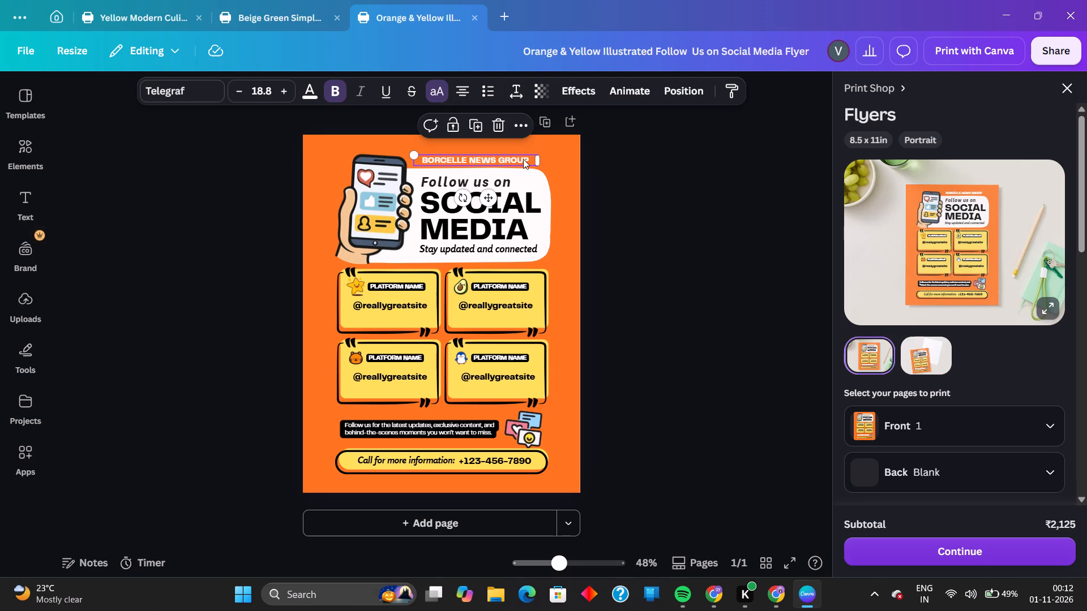
pyautogui.click(523, 159)
pyautogui.press('BackSpace')
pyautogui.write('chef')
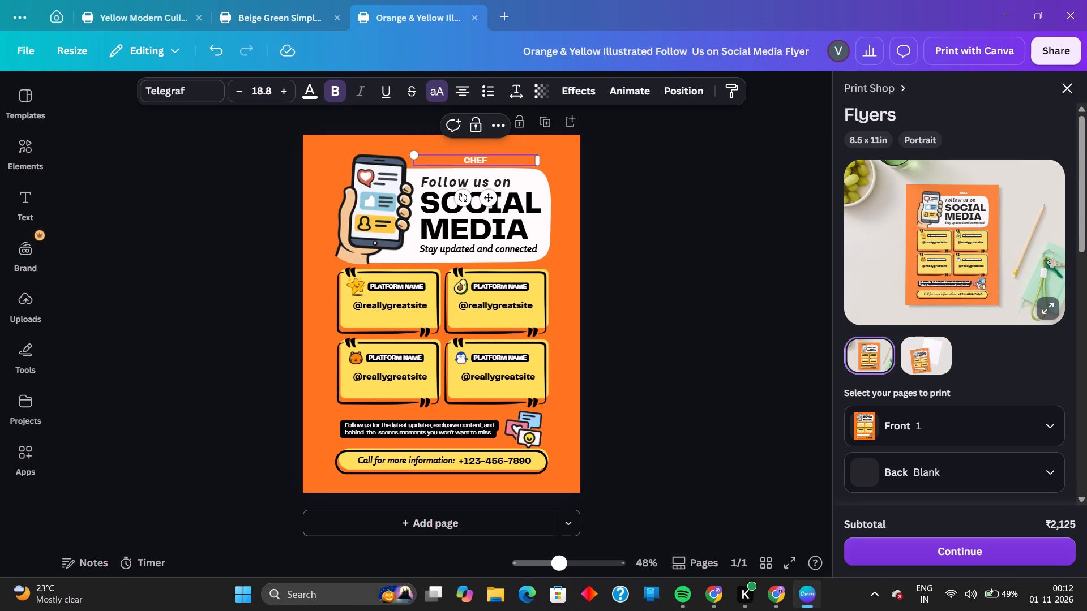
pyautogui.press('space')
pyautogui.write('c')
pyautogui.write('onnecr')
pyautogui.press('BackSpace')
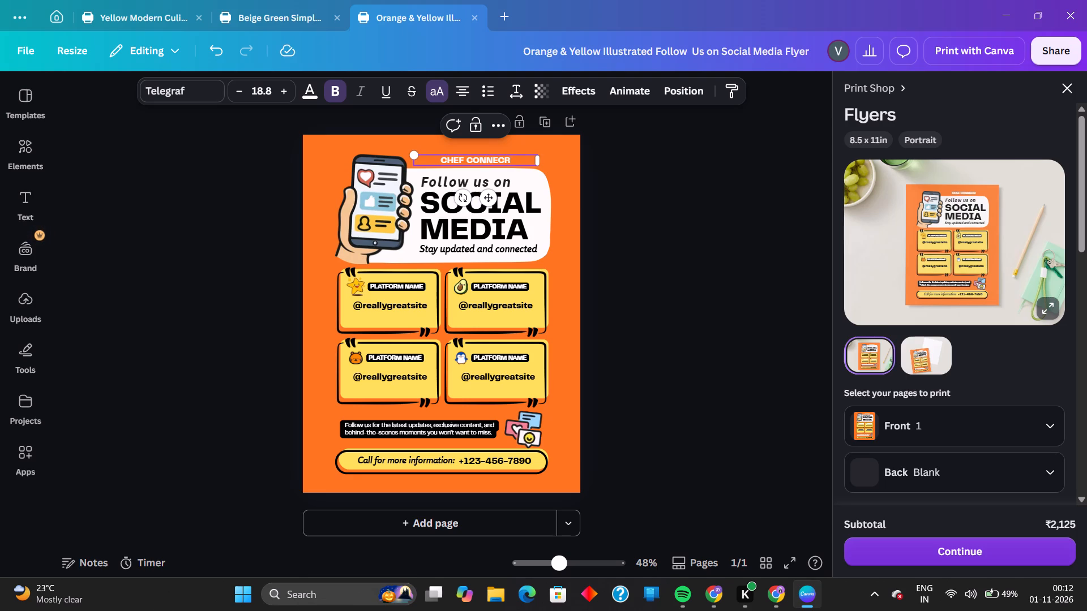
# Complete the small header line above the white banner so it reads CHEF CONNECTS.
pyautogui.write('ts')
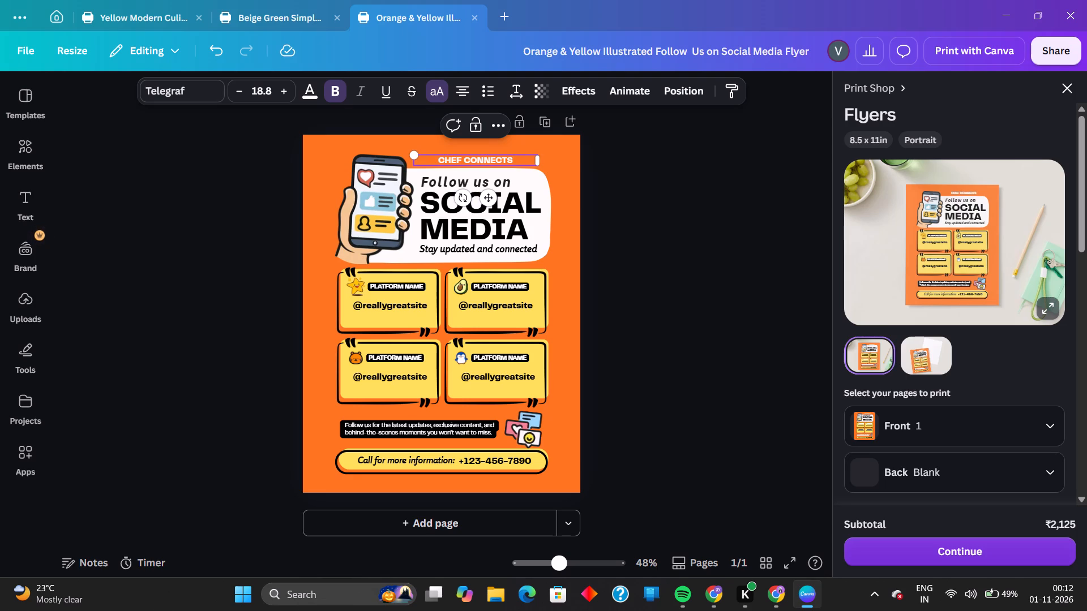
pyautogui.click(644, 249)
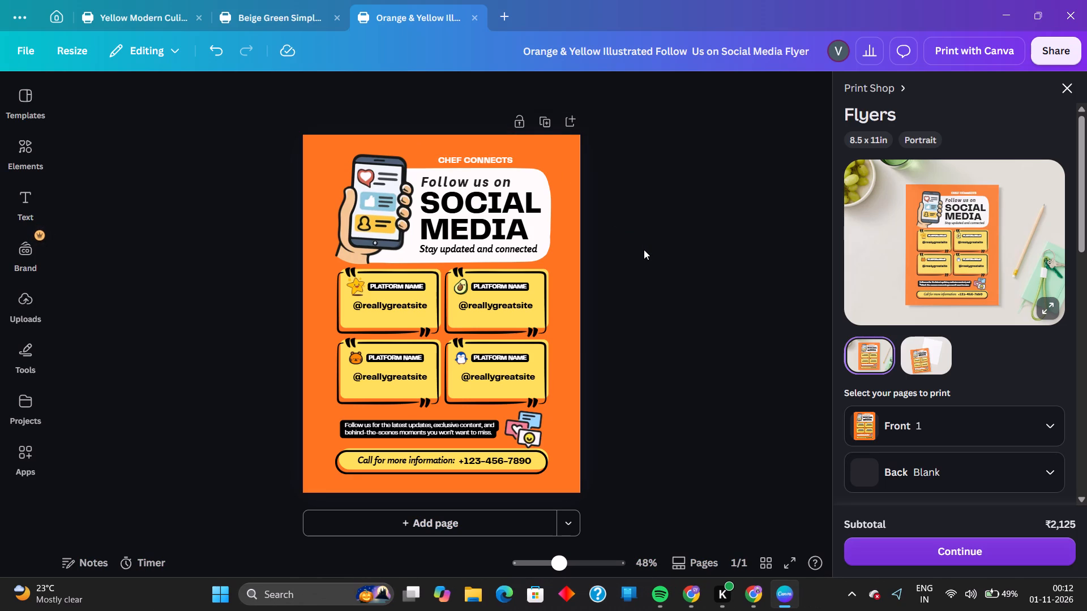
# Replace the "Follow us on" line in the white banner with JOIN THE.
pyautogui.click(494, 207)
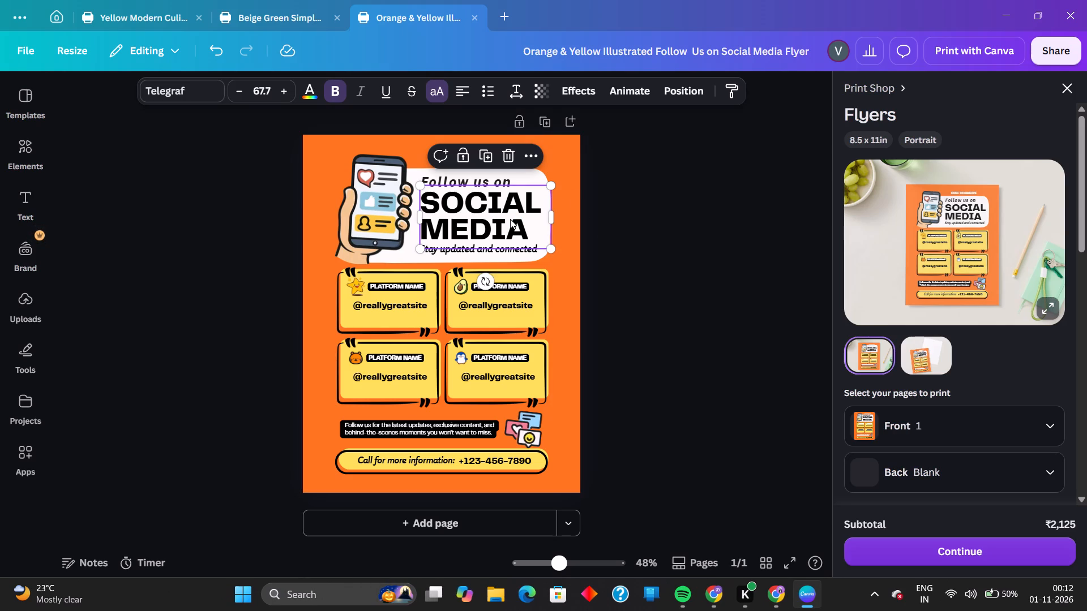
pyautogui.click(505, 182)
pyautogui.click(505, 182)
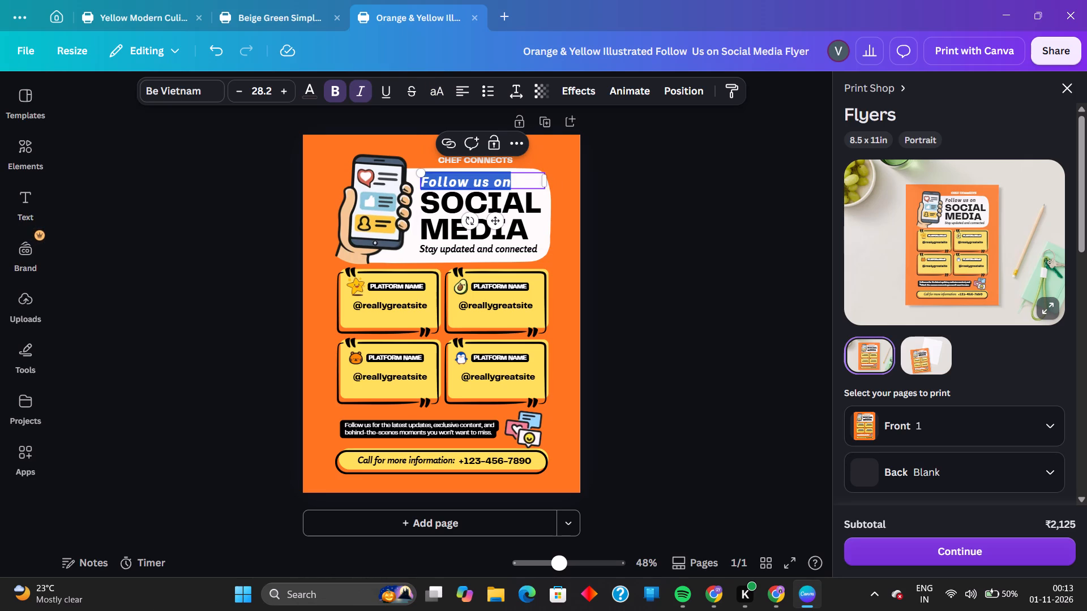
pyautogui.press('BackSpace')
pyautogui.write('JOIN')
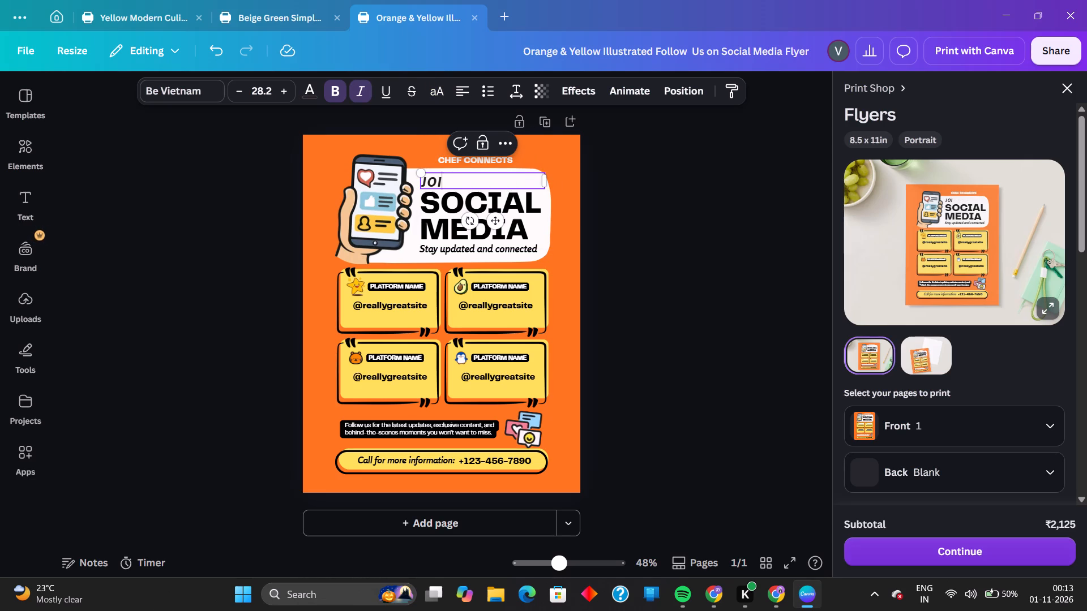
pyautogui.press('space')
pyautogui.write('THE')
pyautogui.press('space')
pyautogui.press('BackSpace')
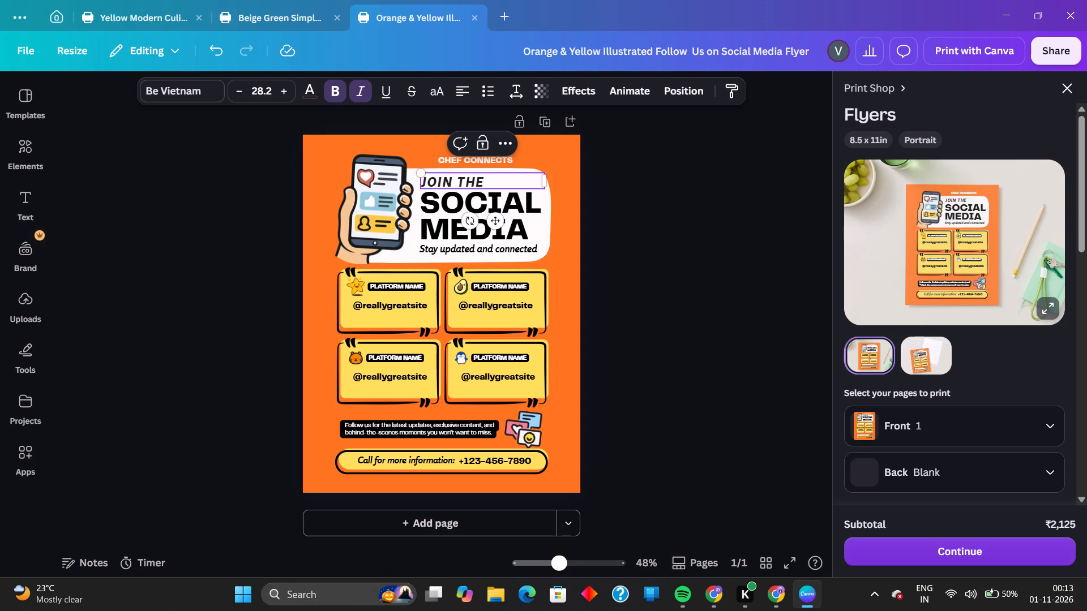
pyautogui.click(704, 372)
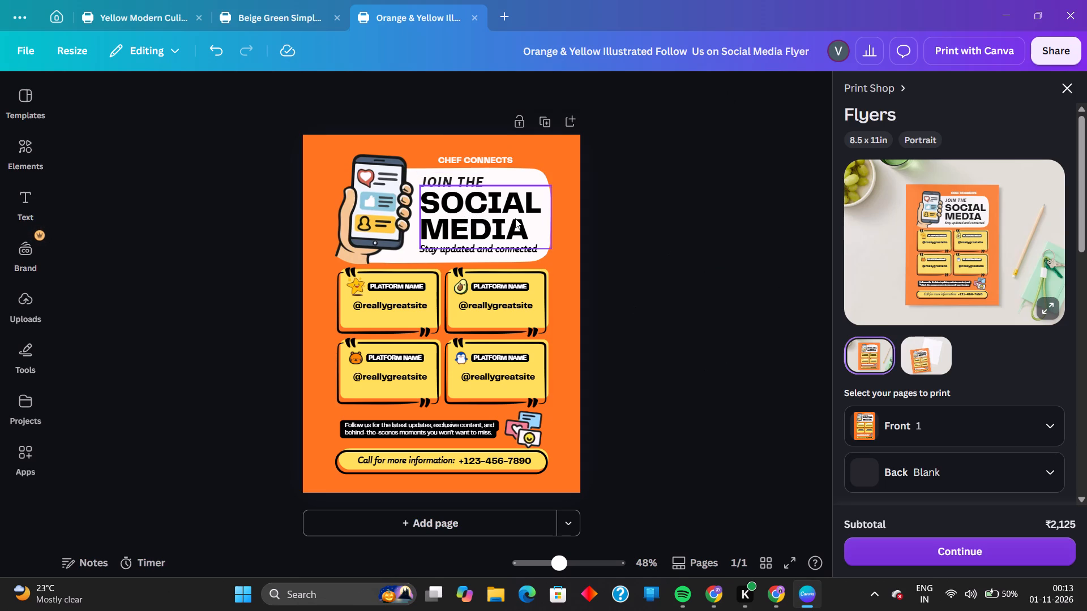
# Replace the SOCIAL MEDIA title with CHEF CONNECTS, putting each word on its own line.
pyautogui.doubleClick(487, 213)
pyautogui.press('BackSpace')
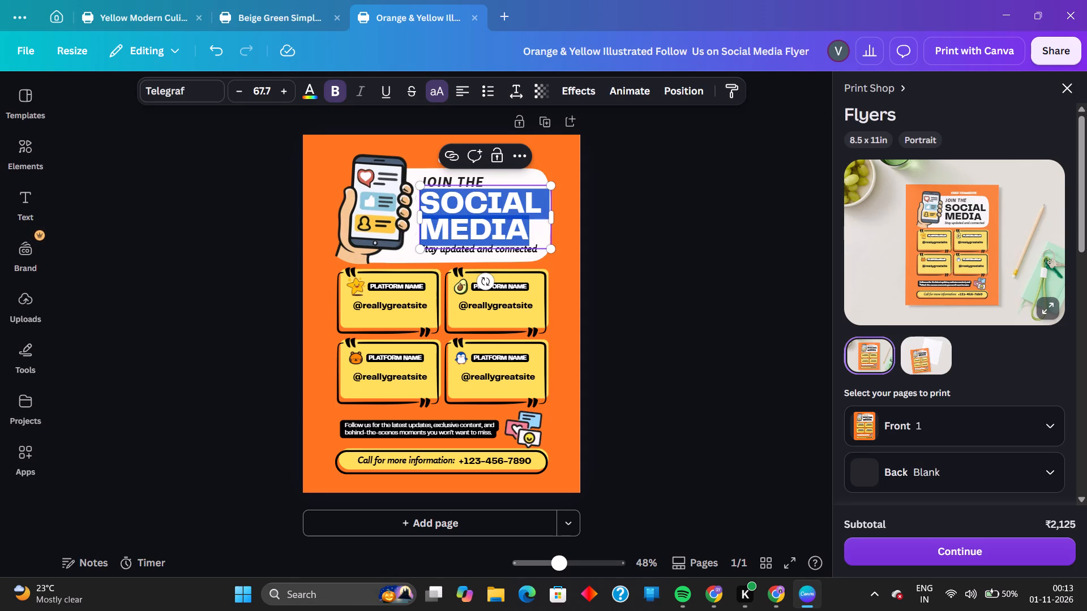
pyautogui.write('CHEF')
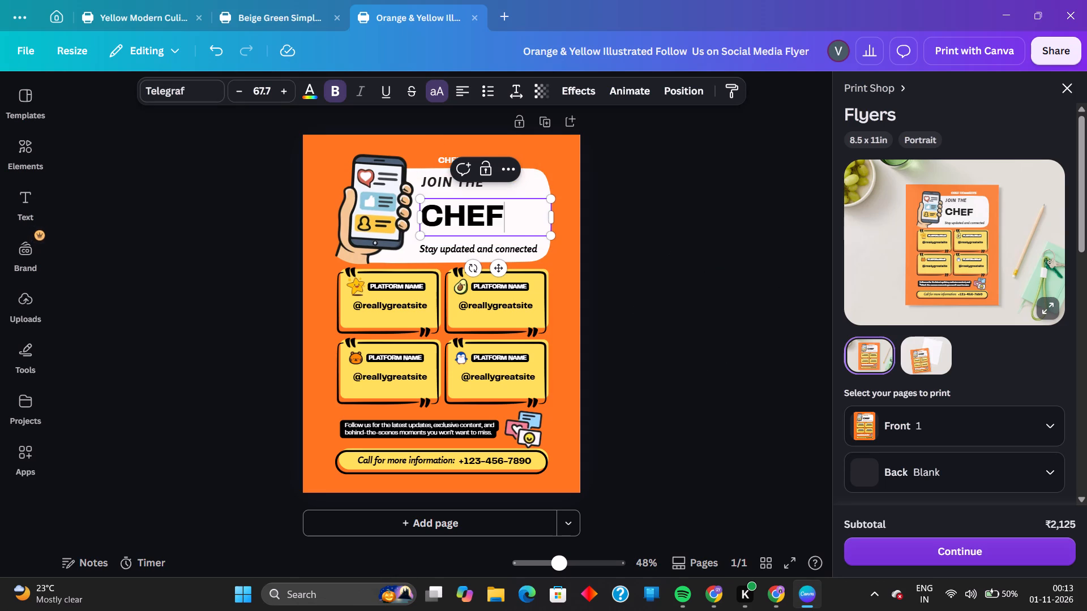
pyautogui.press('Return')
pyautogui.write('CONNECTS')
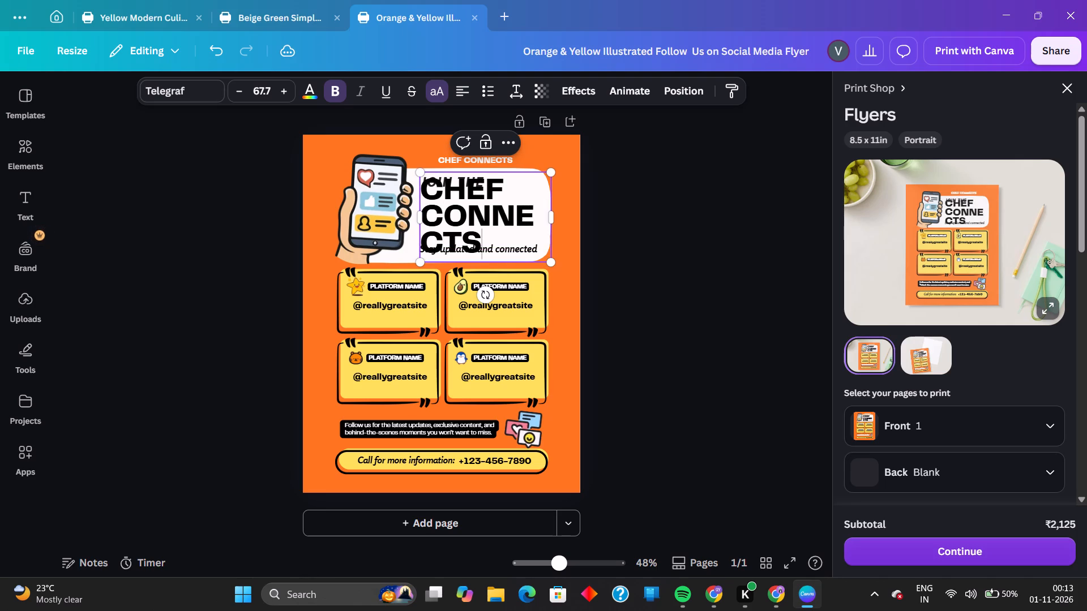
pyautogui.click(686, 352)
# Widen the CHEF CONNECTS title's text box so CONNECTS fits on one line, and reduce its font size to 48.2.
pyautogui.click(493, 230)
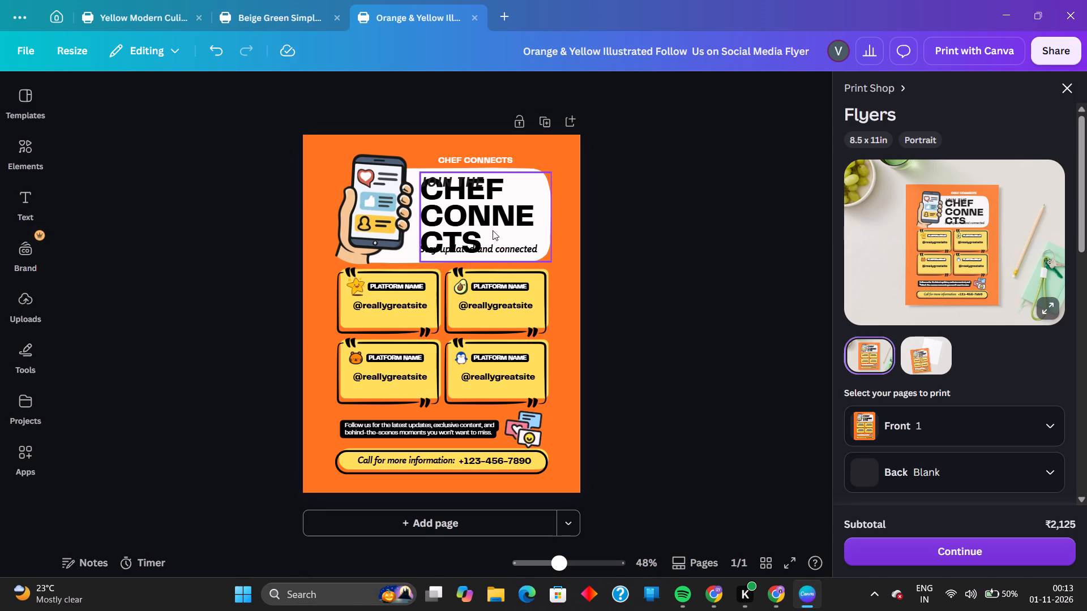
pyautogui.moveTo(554, 265); pyautogui.dragTo(538, 256)
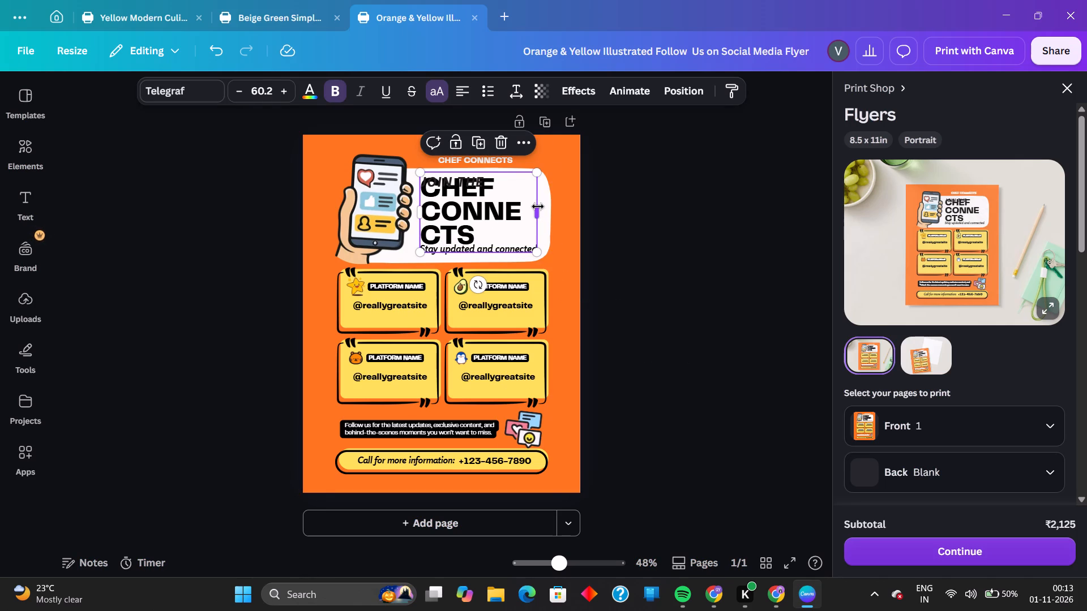
pyautogui.moveTo(538, 211); pyautogui.dragTo(611, 220)
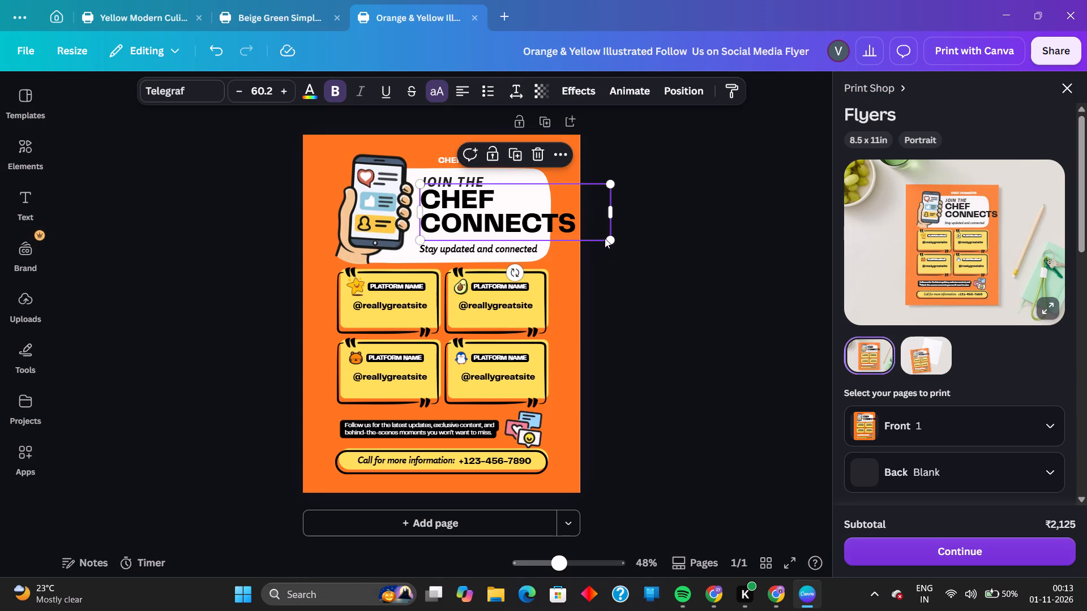
pyautogui.moveTo(607, 238); pyautogui.dragTo(573, 238)
pyautogui.moveTo(538, 216); pyautogui.dragTo(540, 221)
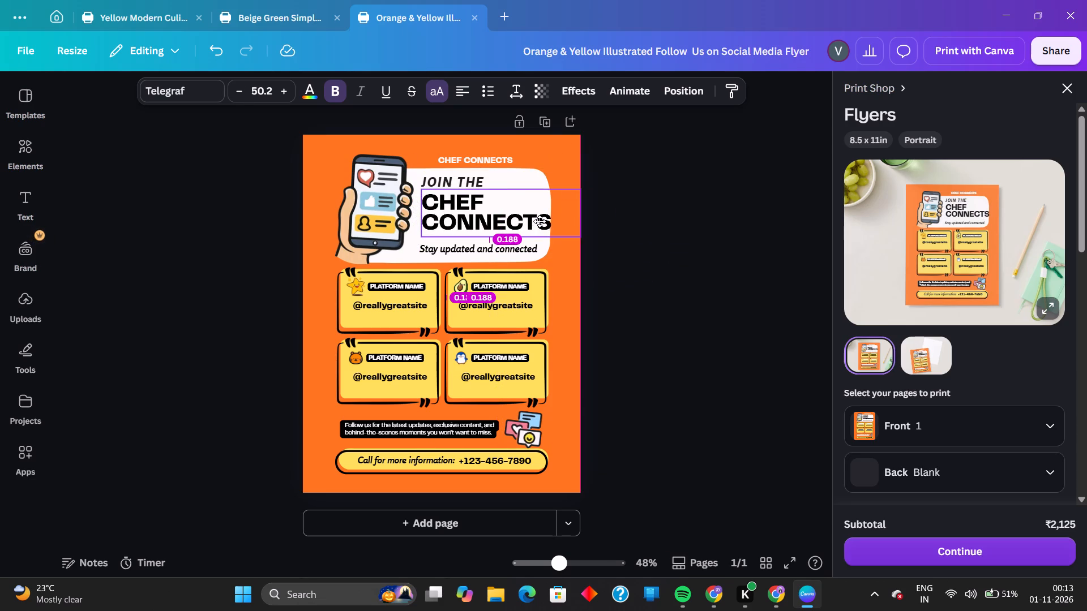
pyautogui.moveTo(540, 221); pyautogui.dragTo(538, 222)
pyautogui.tripleClick(241, 89)
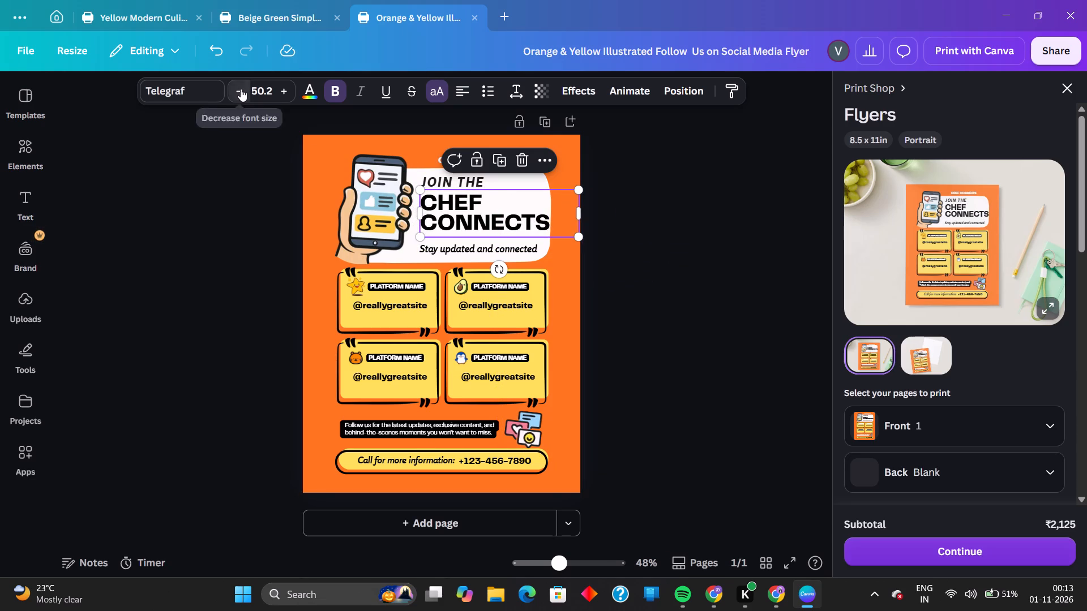
pyautogui.click(242, 89)
pyautogui.click(283, 94)
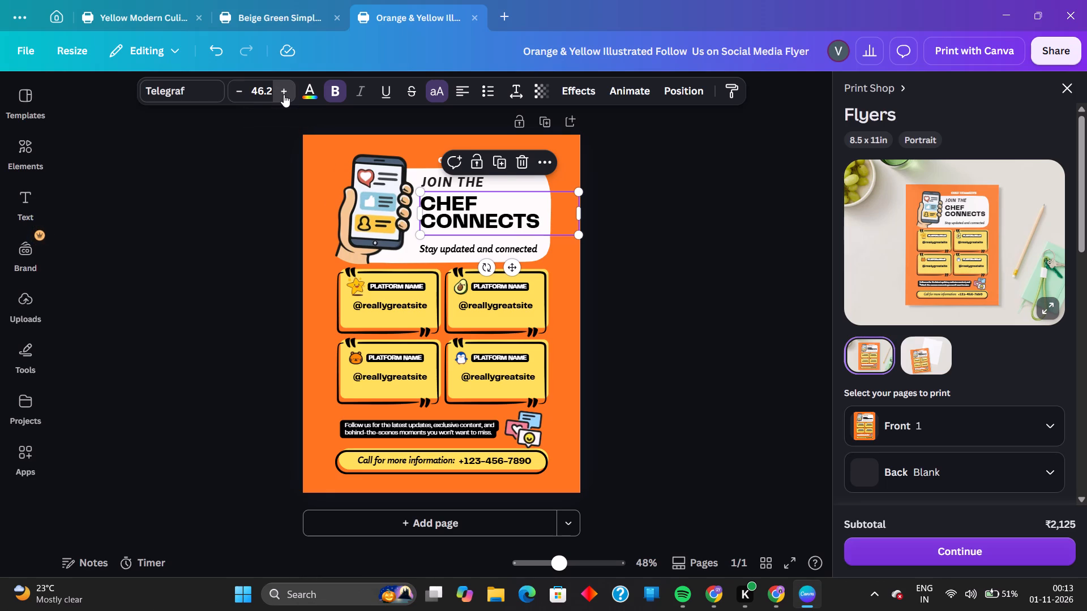
pyautogui.click(284, 94)
pyautogui.click(692, 244)
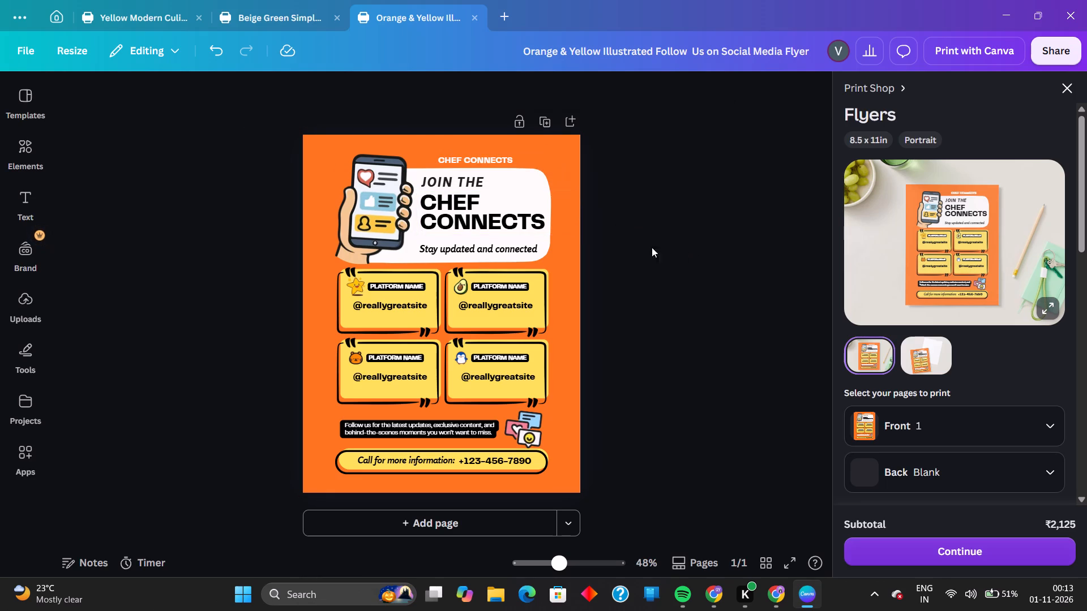
# Tighten the banner's line spacing by moving the title and JOIN THE slightly down and the "Stay updated and connected" tagline slightly up.
pyautogui.click(476, 246)
pyautogui.click(666, 282)
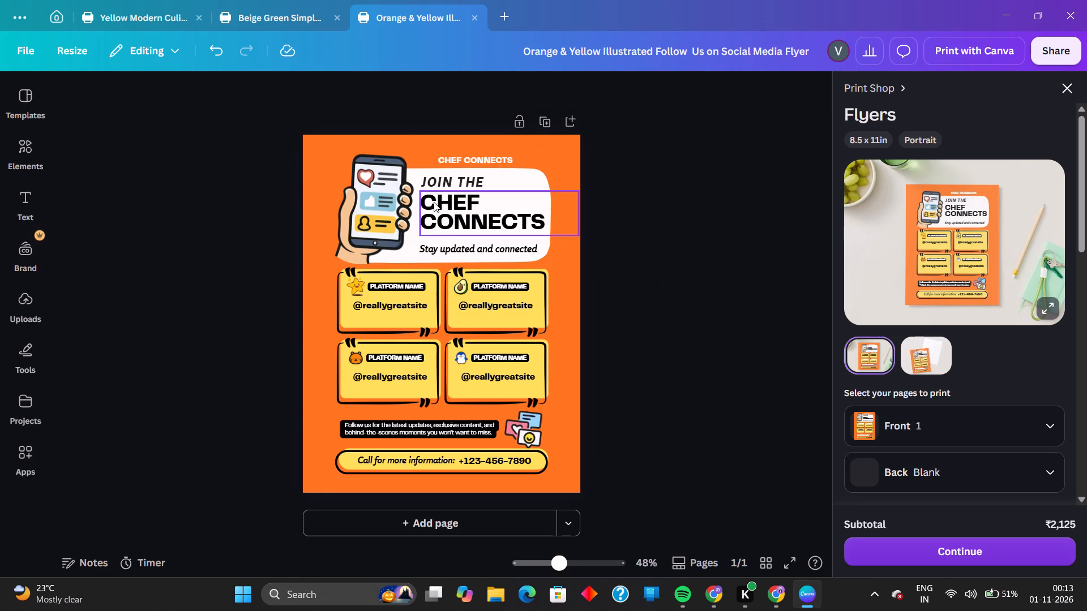
pyautogui.click(481, 213)
pyautogui.click(675, 255)
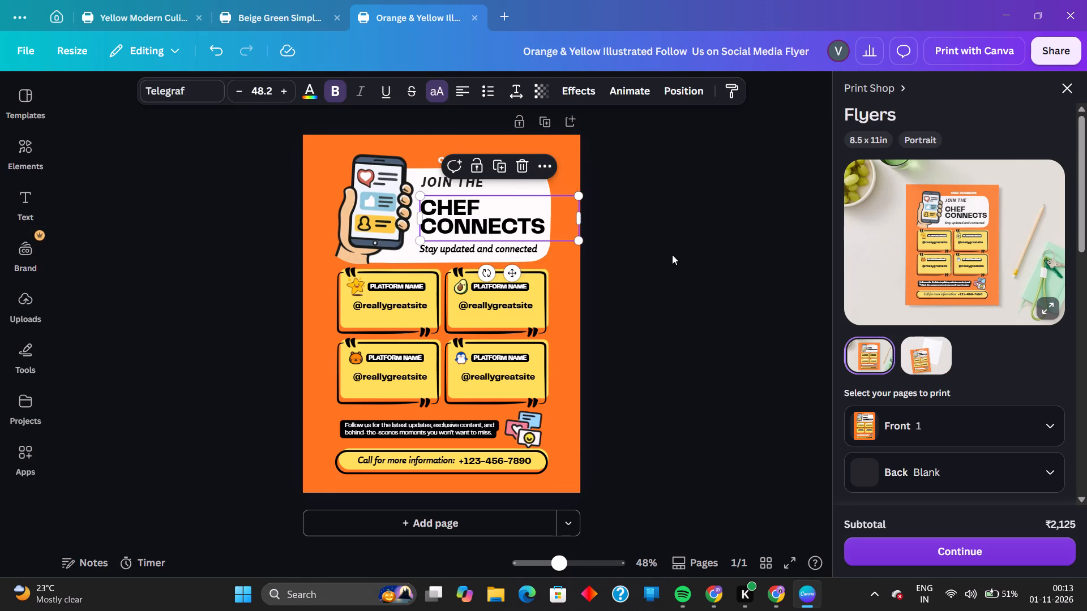
pyautogui.click(438, 174)
pyautogui.moveTo(440, 175); pyautogui.dragTo(442, 180)
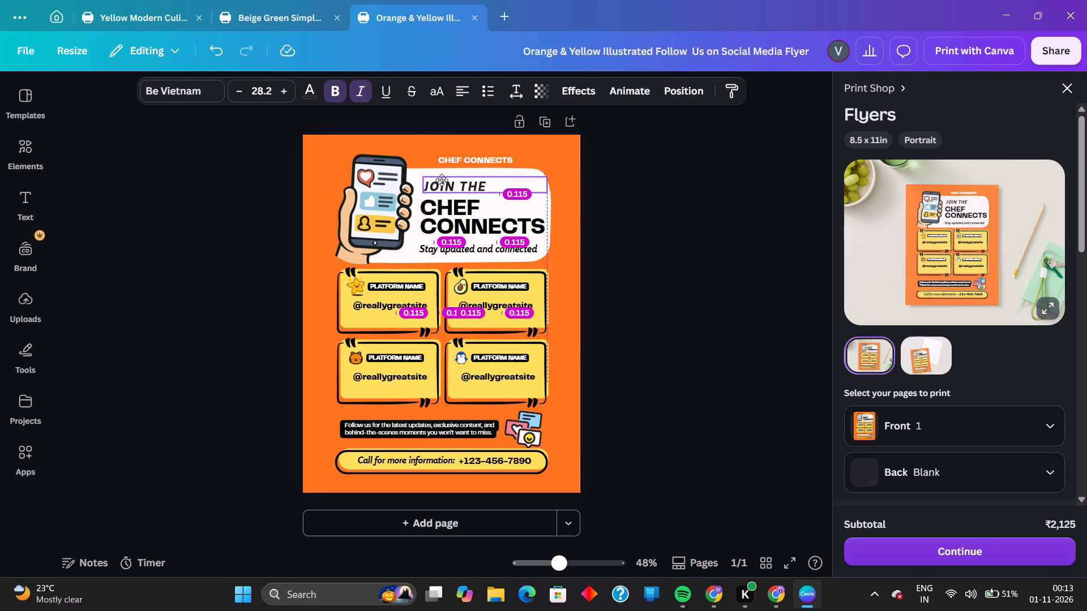
pyautogui.moveTo(442, 180); pyautogui.dragTo(439, 180)
pyautogui.click(677, 233)
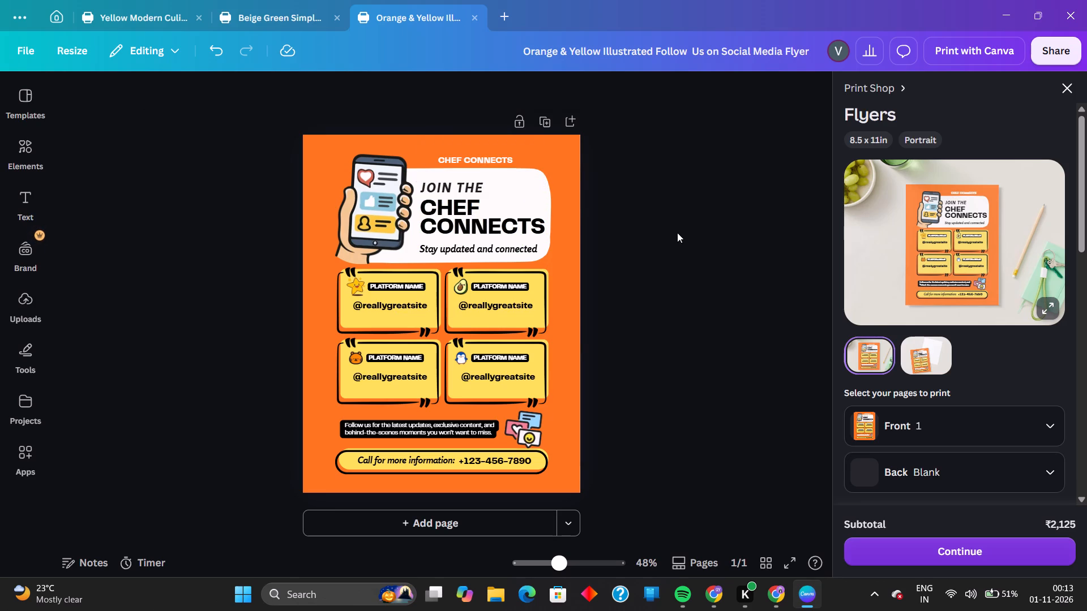
pyautogui.click(454, 248)
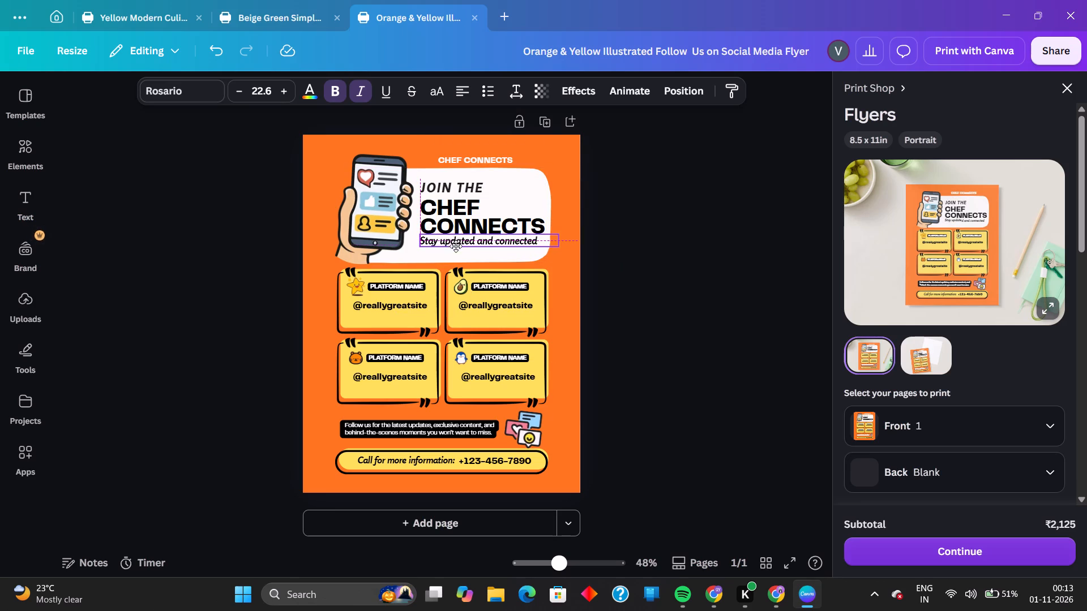
pyautogui.click(617, 269)
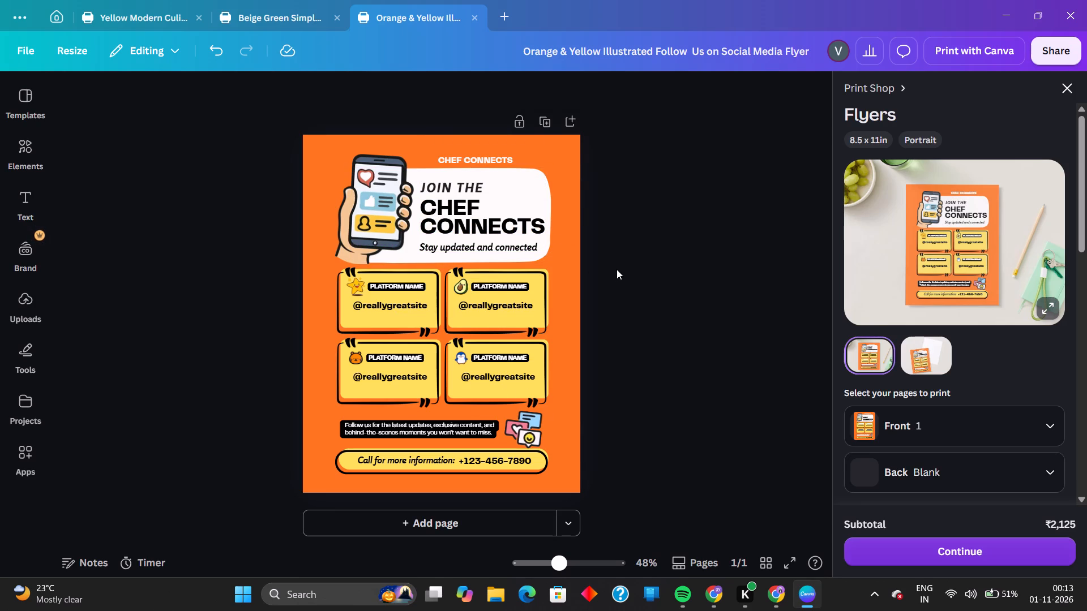
# Replace the "Stay updated and connected" tagline with CHEF COMMUNITY.
pyautogui.click(502, 251)
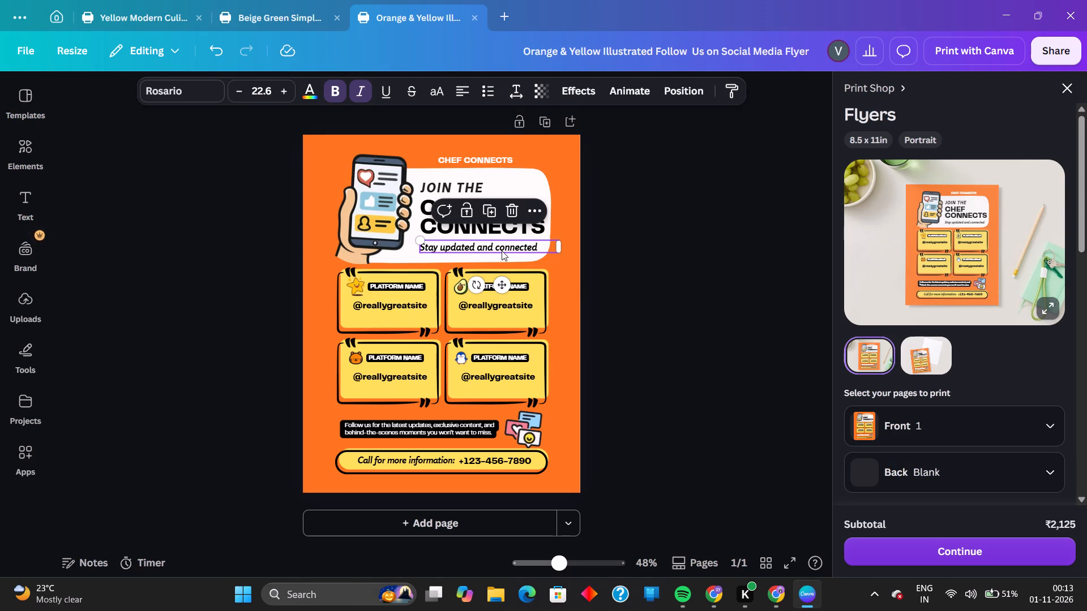
pyautogui.click(531, 244)
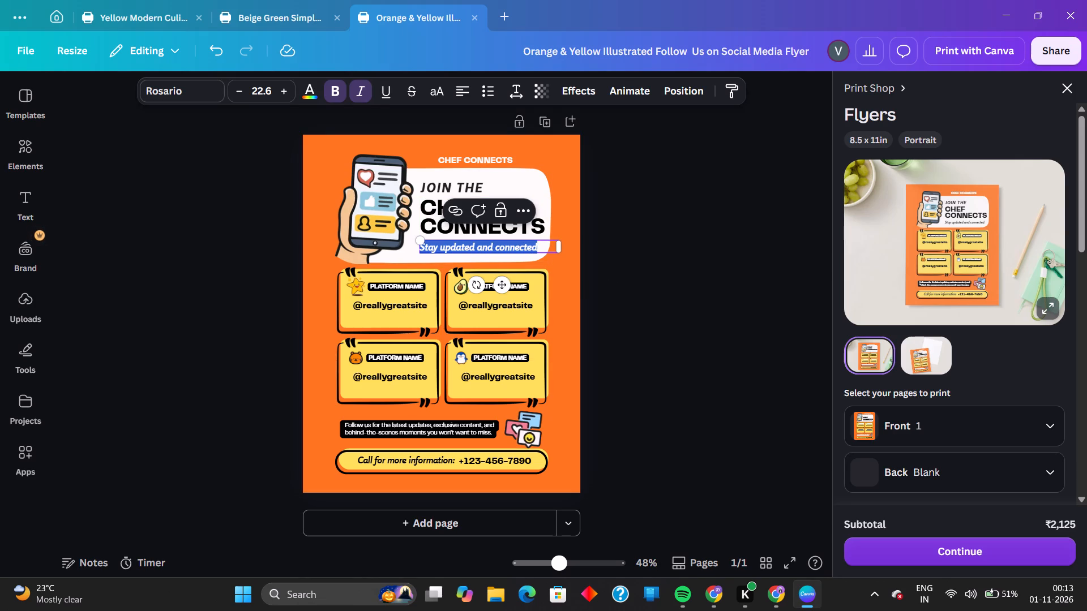
pyautogui.press('BackSpace')
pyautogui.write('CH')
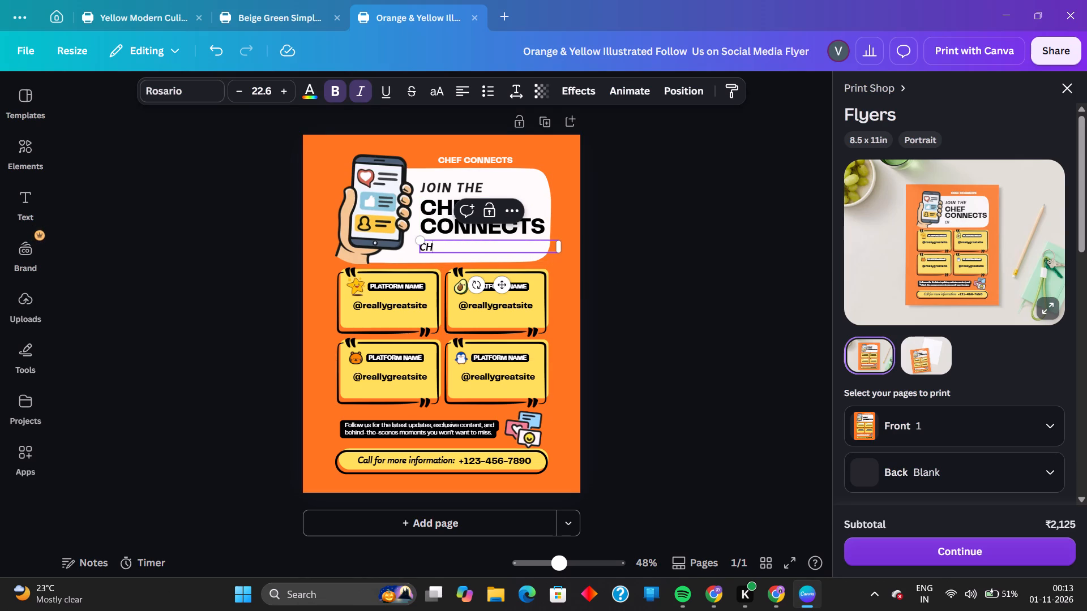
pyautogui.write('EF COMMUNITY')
pyautogui.click(747, 285)
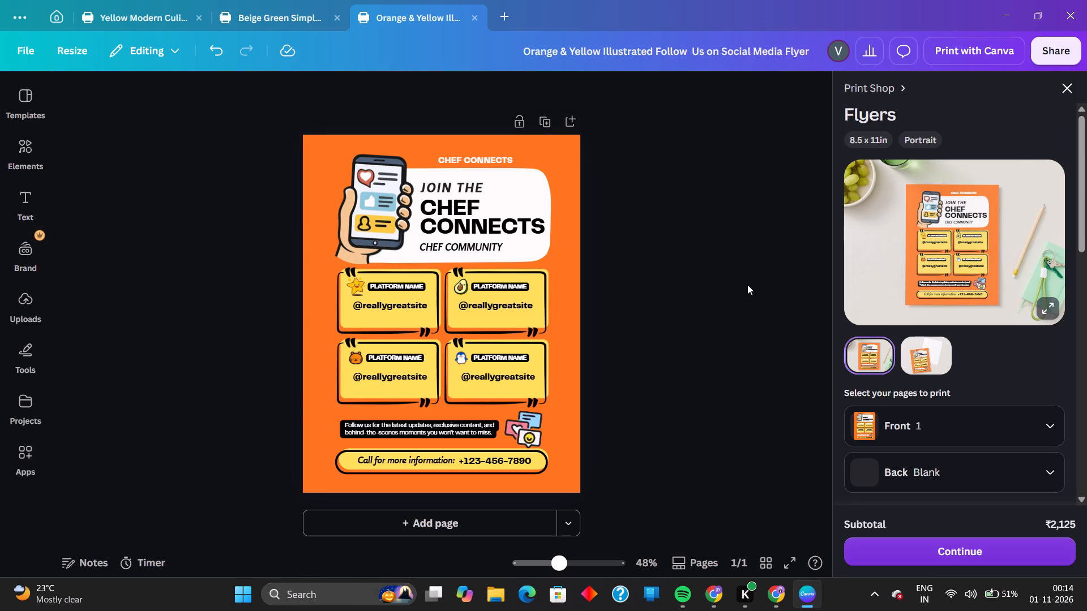
# Fine-tune the banner text alignment by shifting the CHEF CONNECTS title slightly down and nudging JOIN THE slightly right.
pyautogui.doubleClick(497, 226)
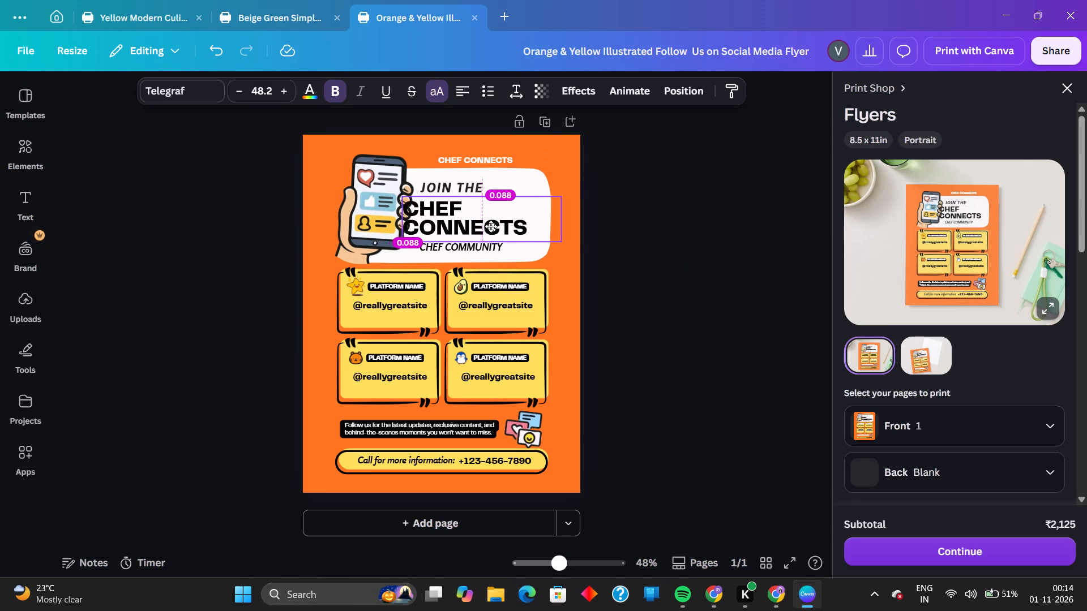
pyautogui.click(660, 252)
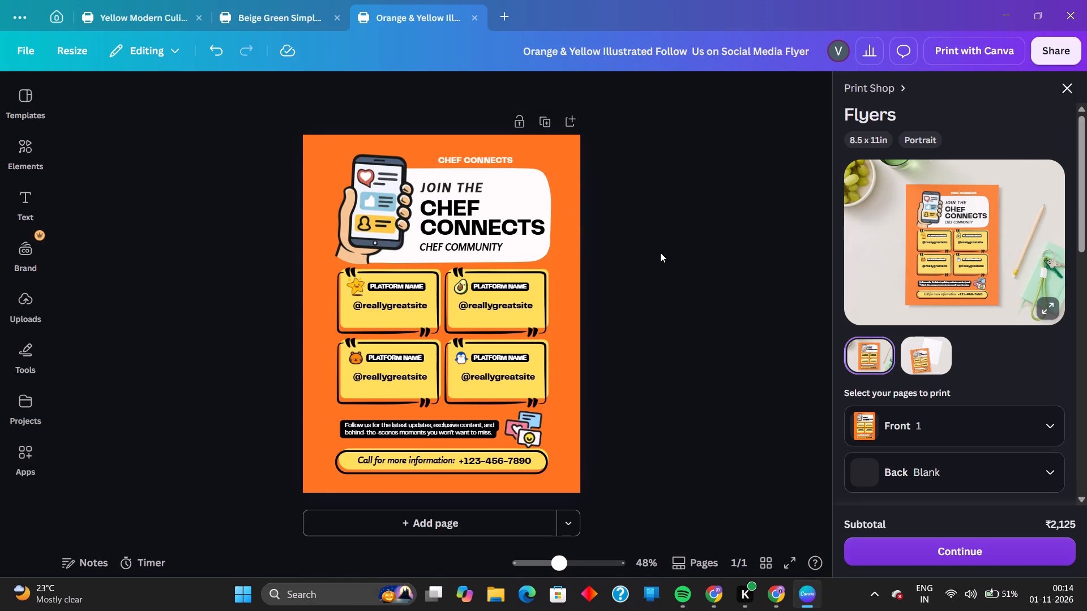
pyautogui.click(459, 183)
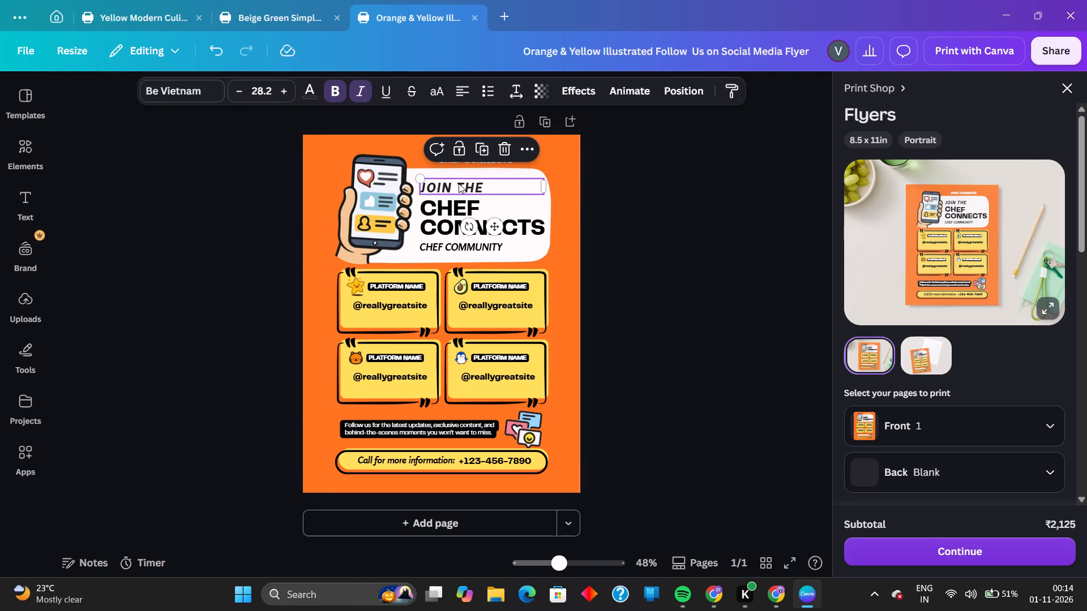
pyautogui.press('Right')
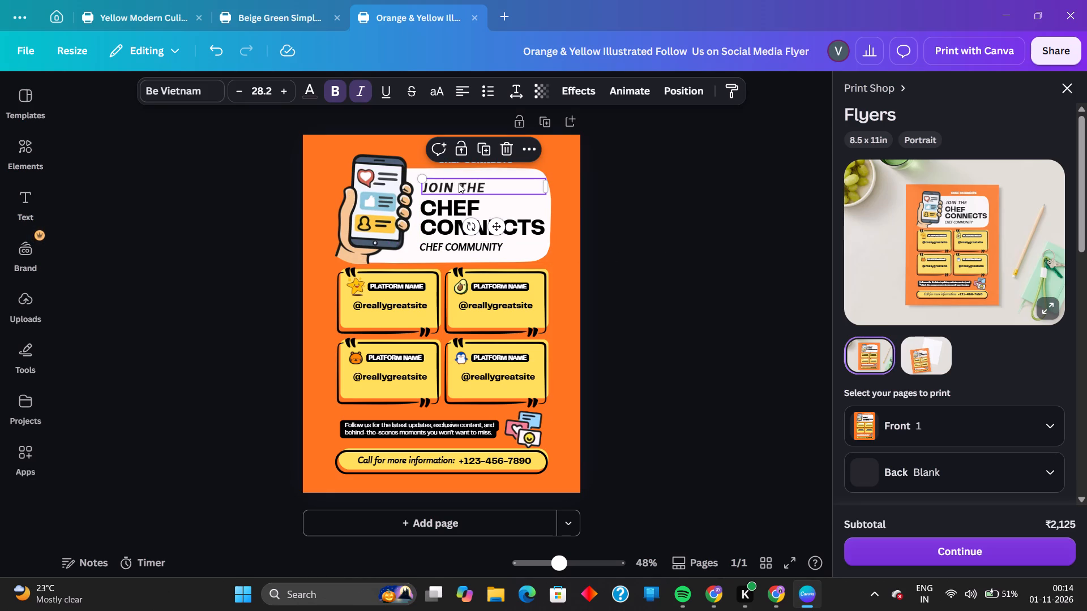
pyautogui.click(789, 316)
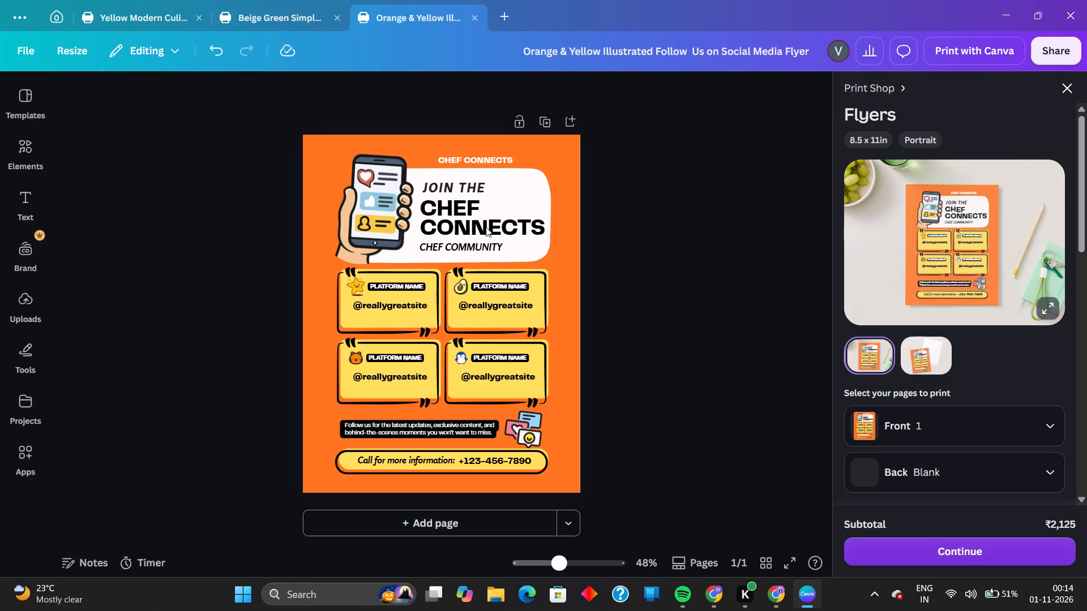
# Add TEAM in front of the small CHEF CONNECTS heading above the banner, so it reads TEAM CHEF CONNECTS.
pyautogui.click(458, 158)
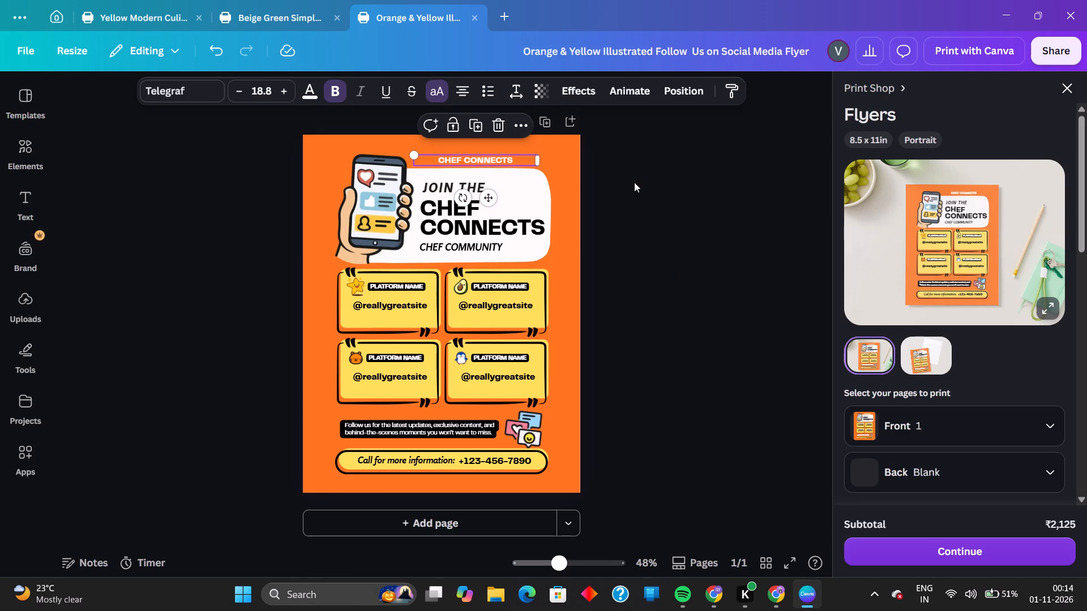
pyautogui.click(636, 183)
pyautogui.click(473, 165)
pyautogui.click(470, 165)
pyautogui.click(439, 162)
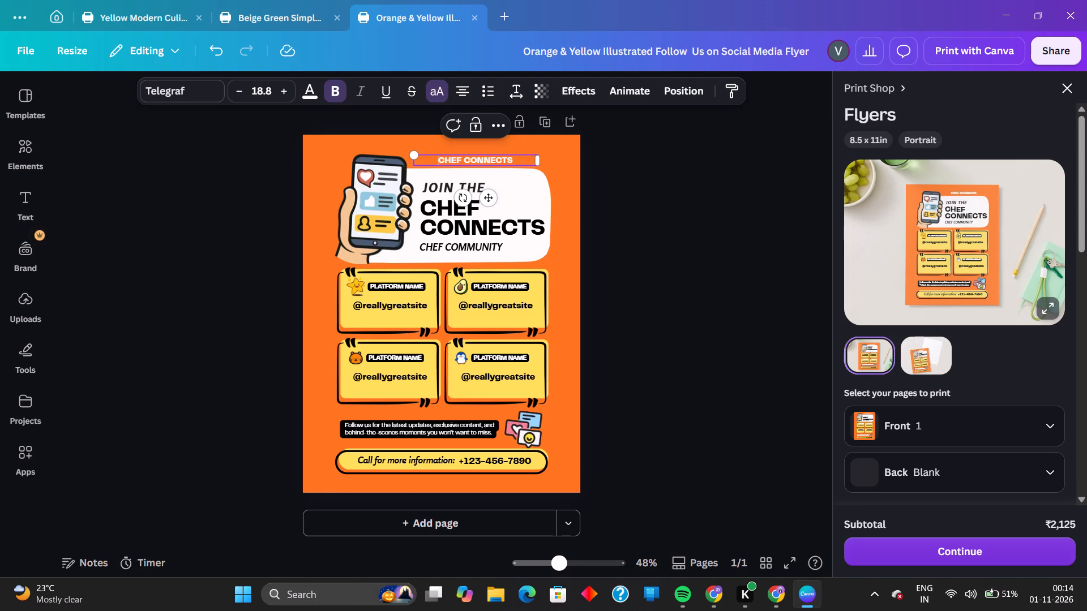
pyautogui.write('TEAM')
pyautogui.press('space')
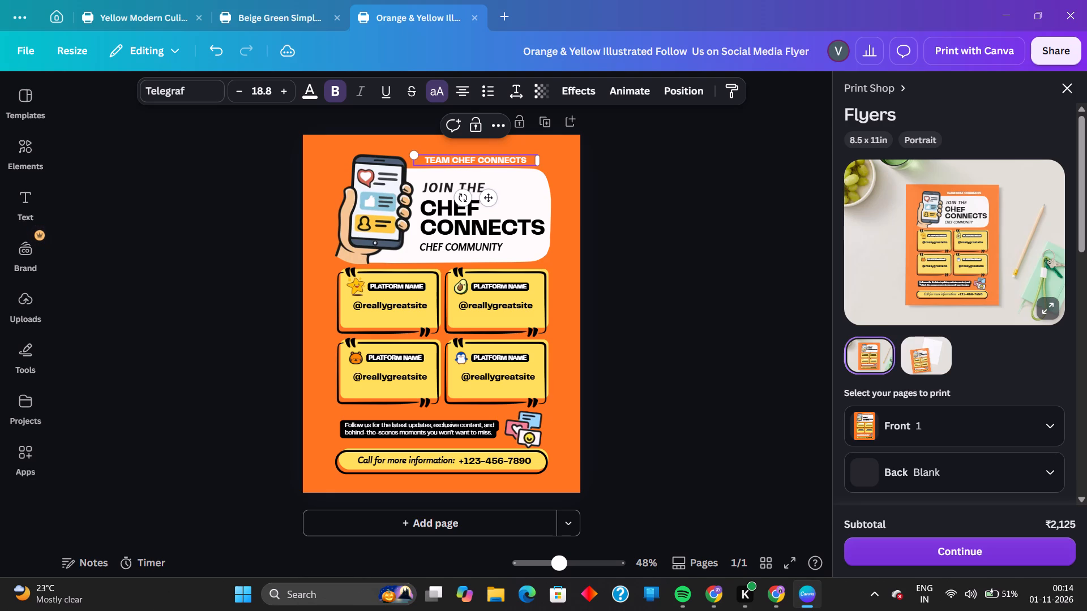
pyautogui.click(716, 200)
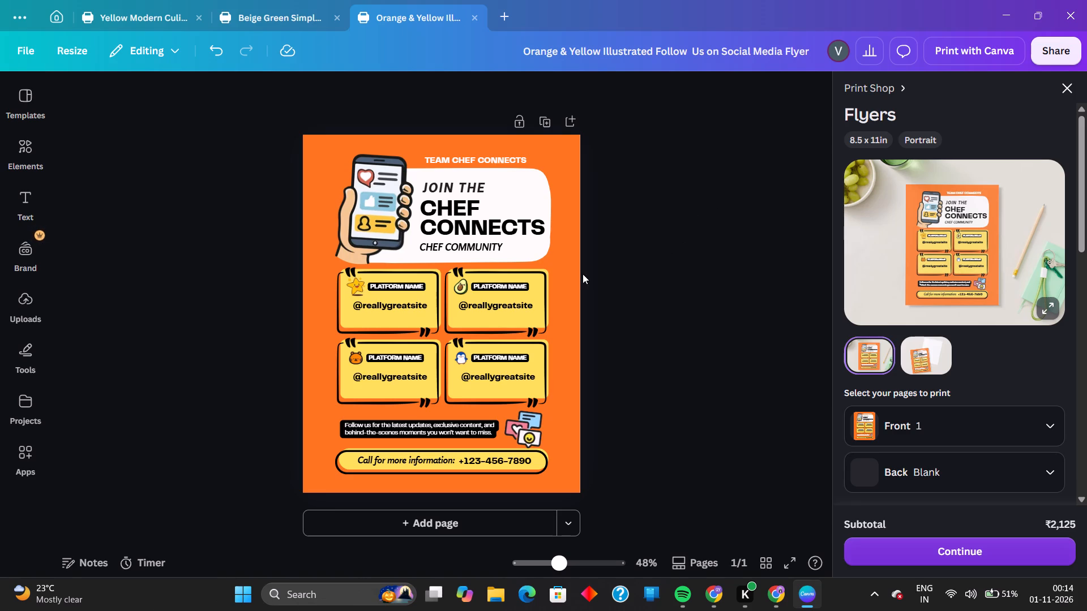
# Replace the PLATFORM NAME label in the flyer's upper-left card with INSTAGRAM.
pyautogui.click(390, 286)
pyautogui.click(391, 286)
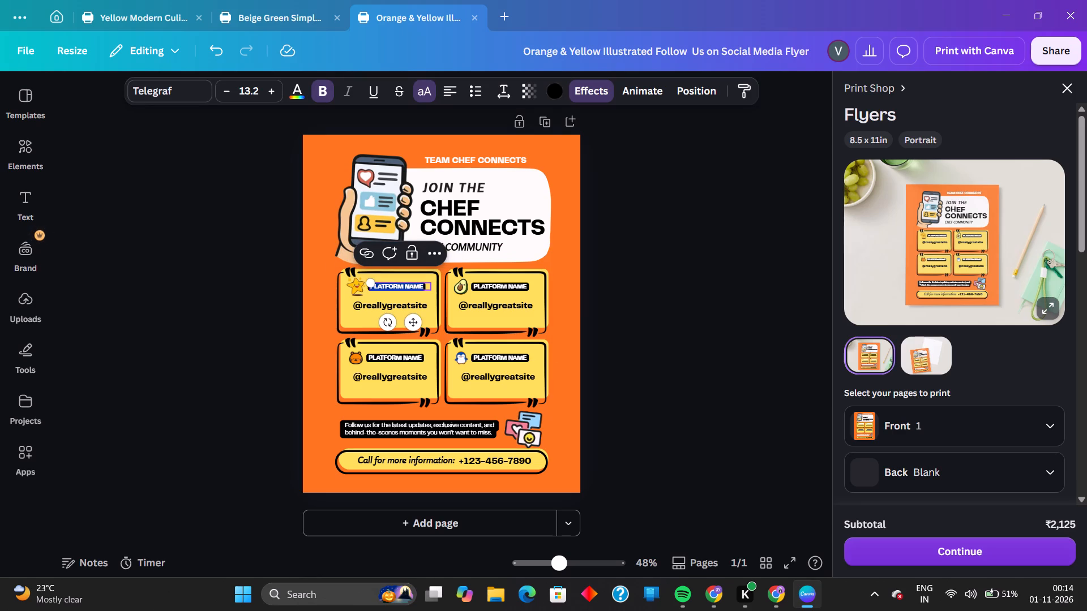
pyautogui.press('BackSpace')
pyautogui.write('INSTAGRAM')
pyautogui.click(733, 401)
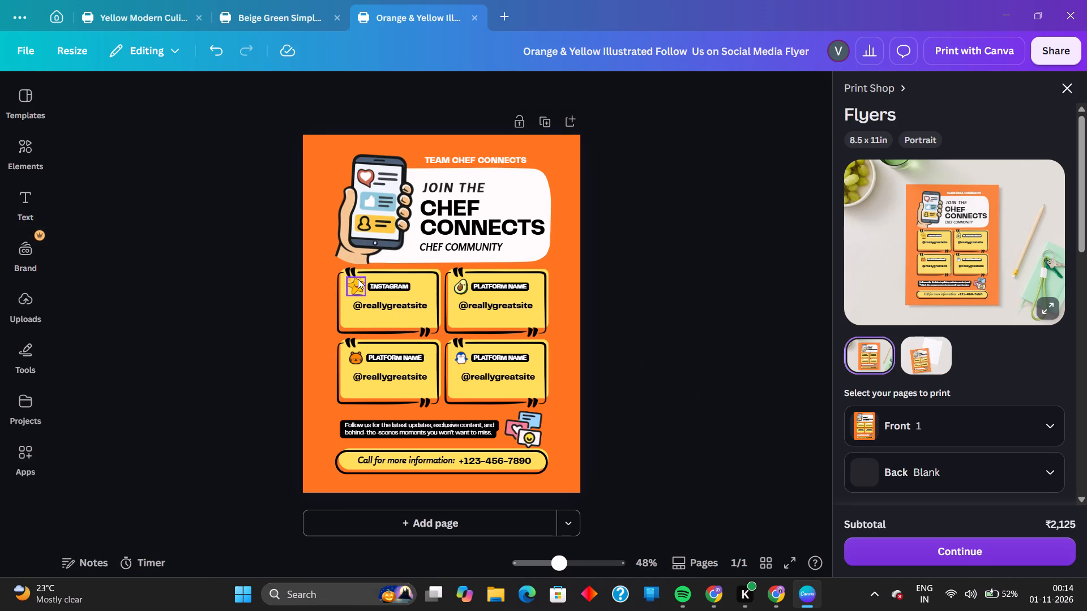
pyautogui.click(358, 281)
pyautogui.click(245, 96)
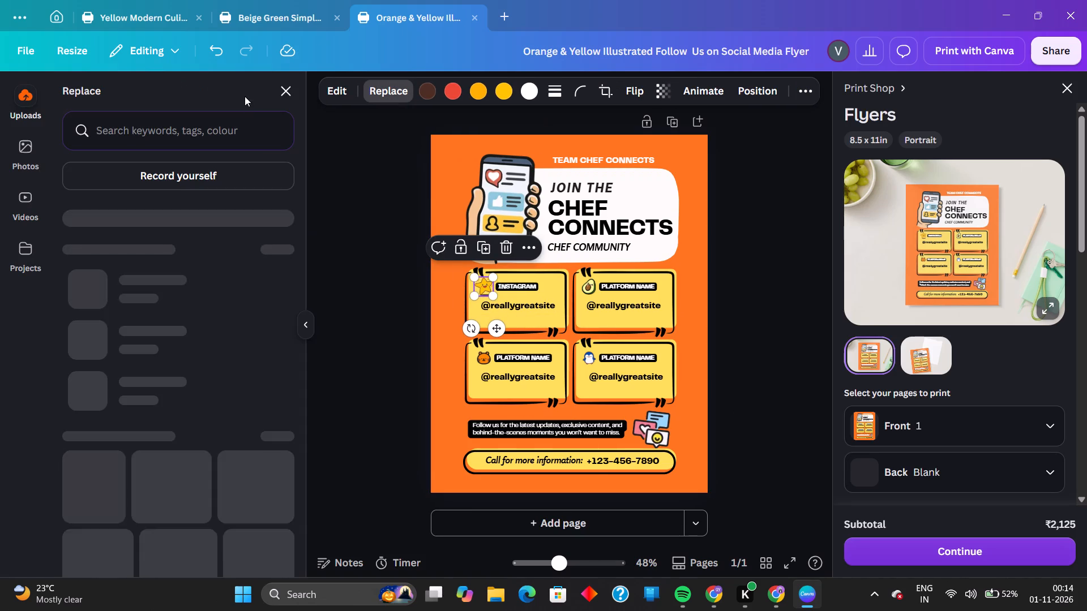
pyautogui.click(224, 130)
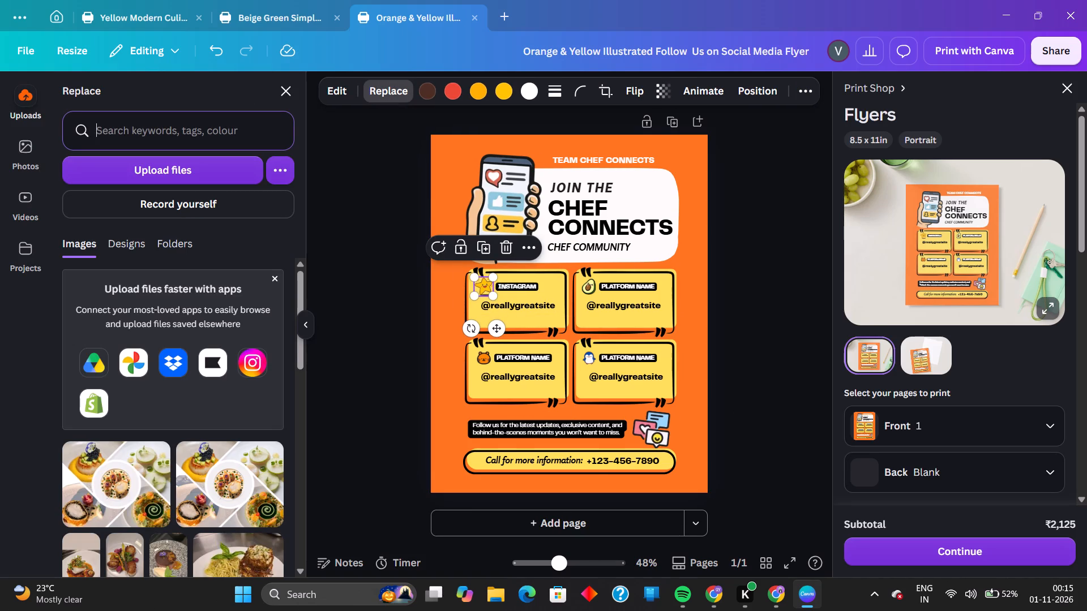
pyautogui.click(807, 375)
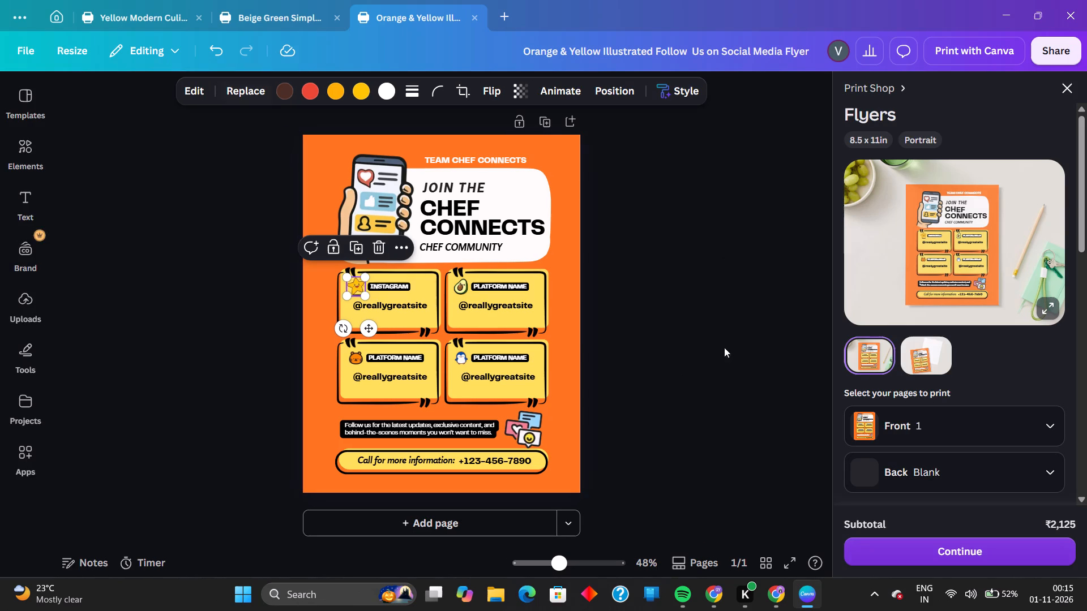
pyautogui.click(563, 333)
# Delete the star icon beside the INSTAGRAM label in the upper-left card.
pyautogui.click(353, 278)
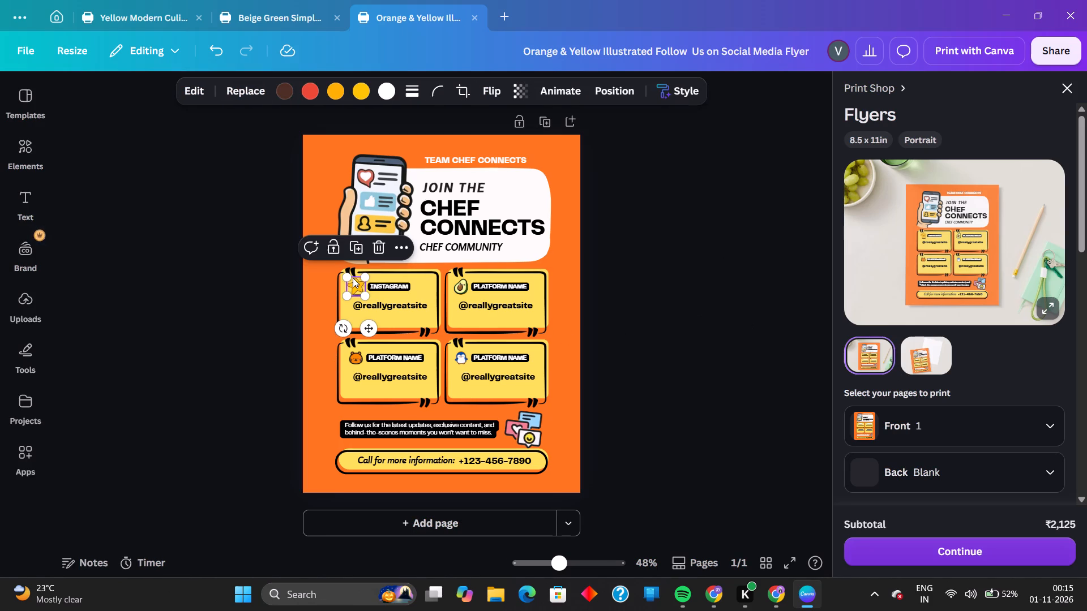
pyautogui.click(258, 92)
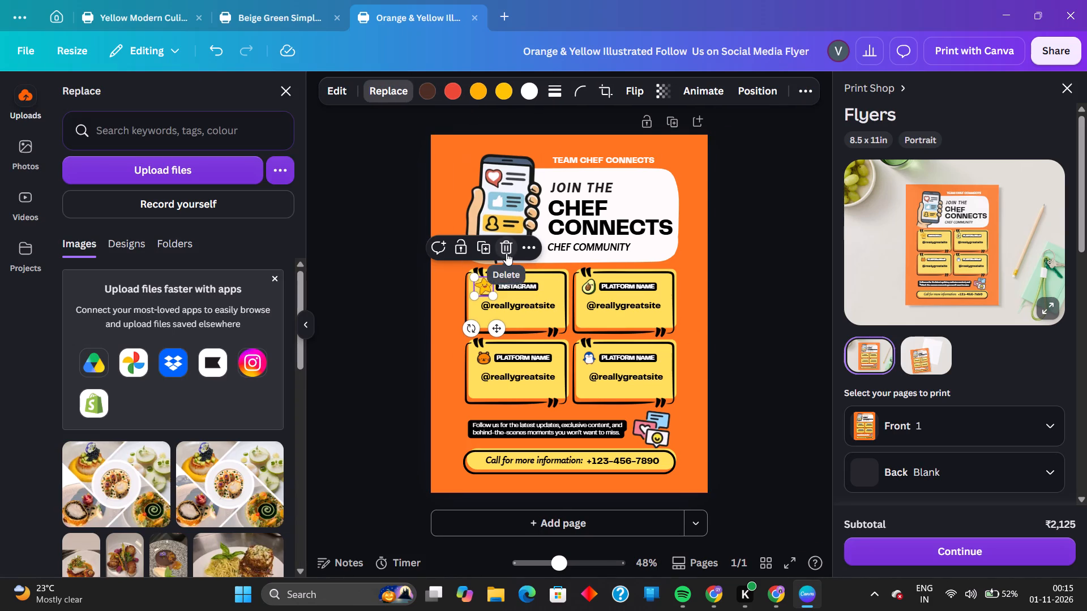
pyautogui.click(506, 253)
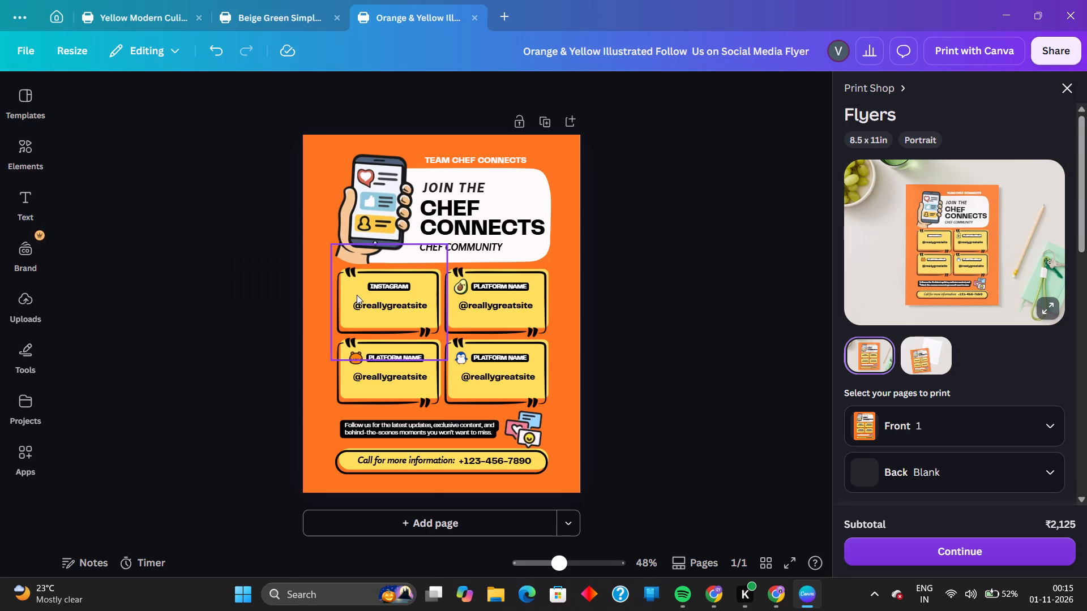
# Search for INSTAGRAM graphics and add the gradient-filled Instagram logo with the white camera outline to the flyer.
pyautogui.click(30, 119)
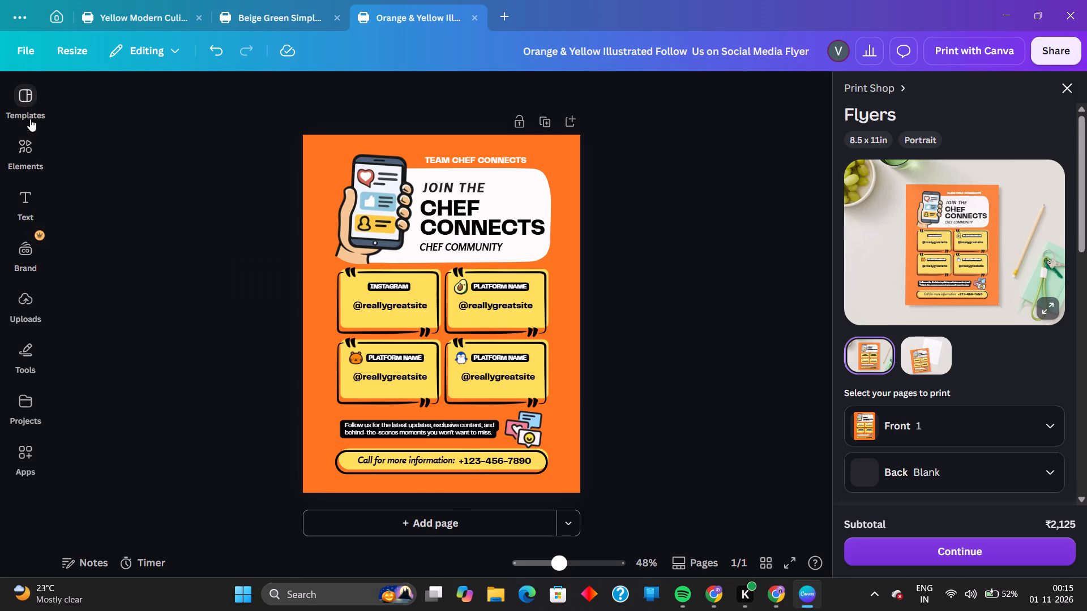
pyautogui.click(175, 107)
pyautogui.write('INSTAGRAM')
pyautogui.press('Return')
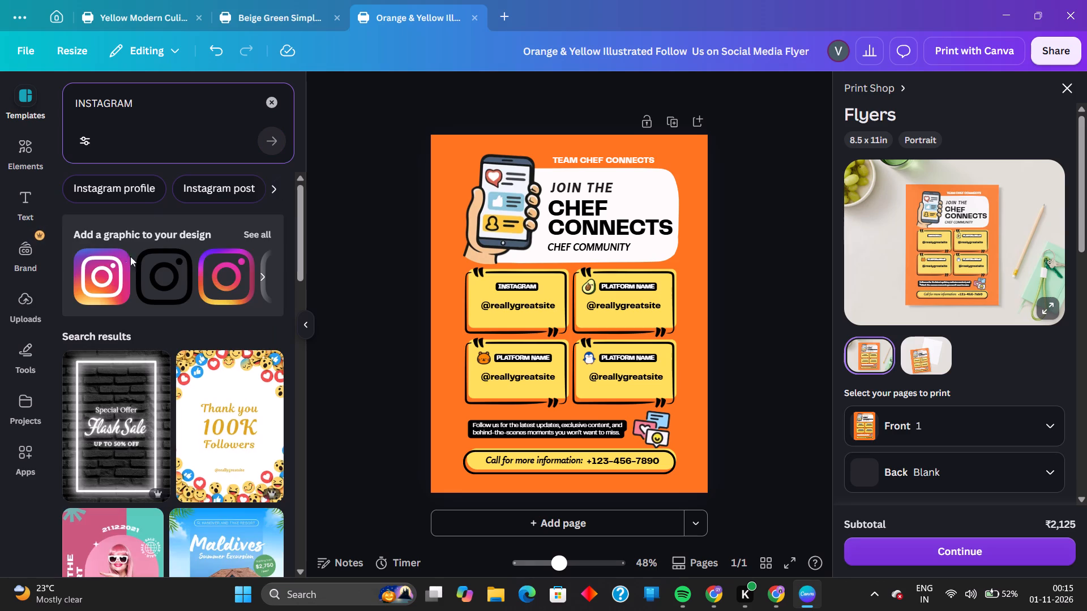
pyautogui.click(253, 230)
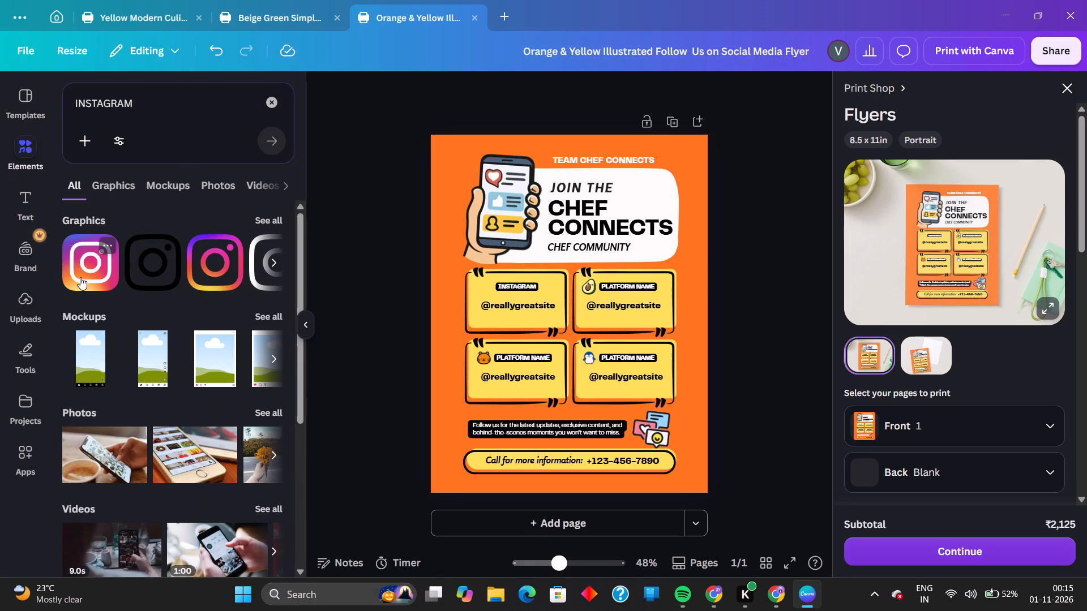
pyautogui.click(80, 277)
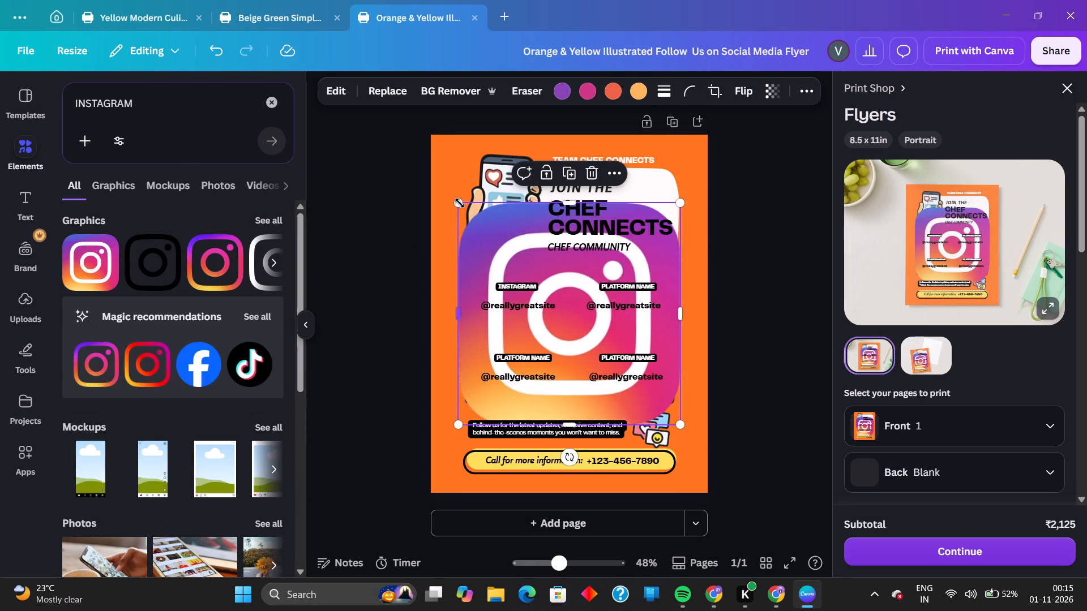
# Shrink the Instagram logo to a small icon and place it just before the INSTAGRAM label in the upper-left card.
pyautogui.moveTo(460, 203); pyautogui.dragTo(638, 398)
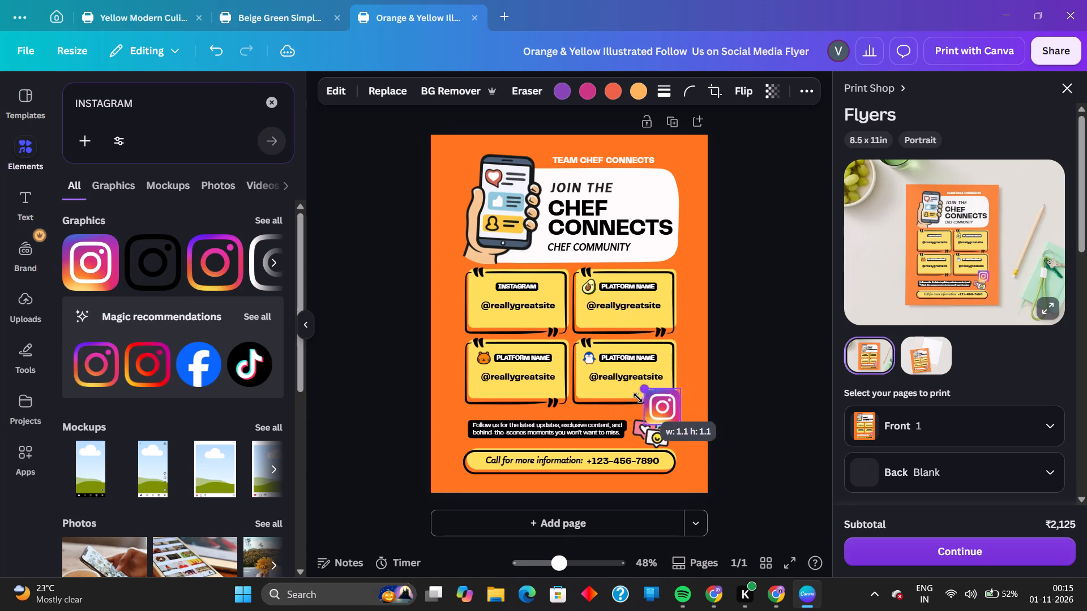
pyautogui.moveTo(638, 398); pyautogui.dragTo(658, 418)
pyautogui.moveTo(685, 459); pyautogui.dragTo(506, 326)
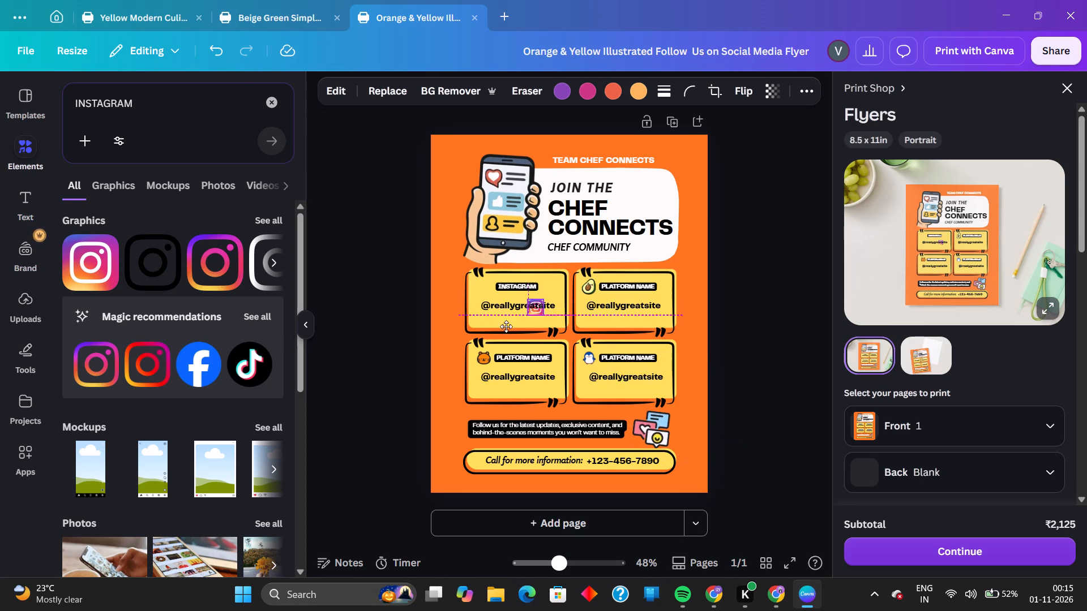
pyautogui.moveTo(506, 326); pyautogui.dragTo(498, 328)
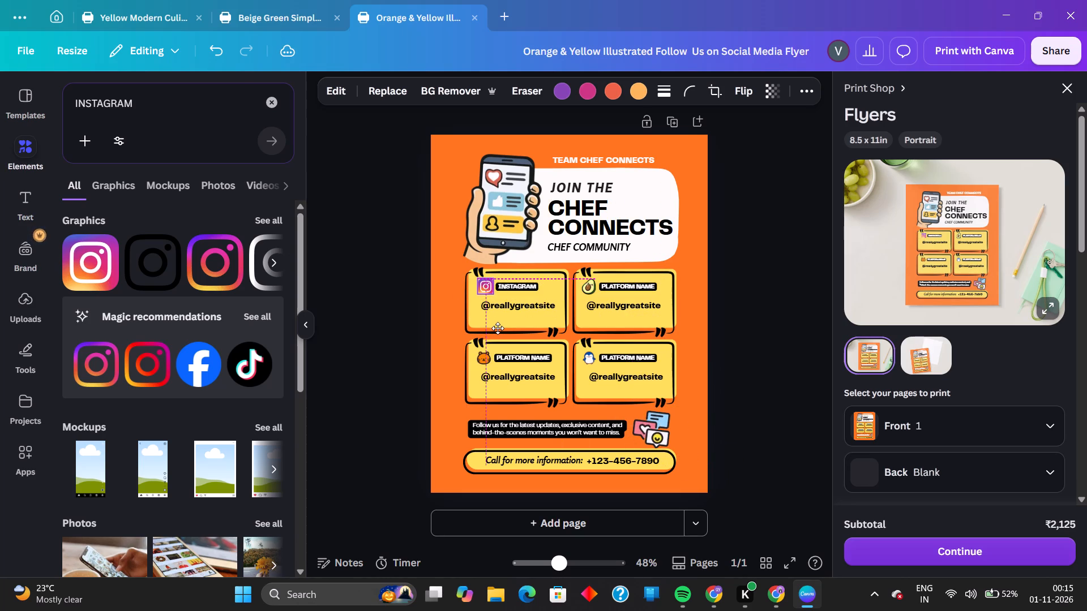
pyautogui.moveTo(498, 328); pyautogui.dragTo(497, 329)
pyautogui.click(761, 338)
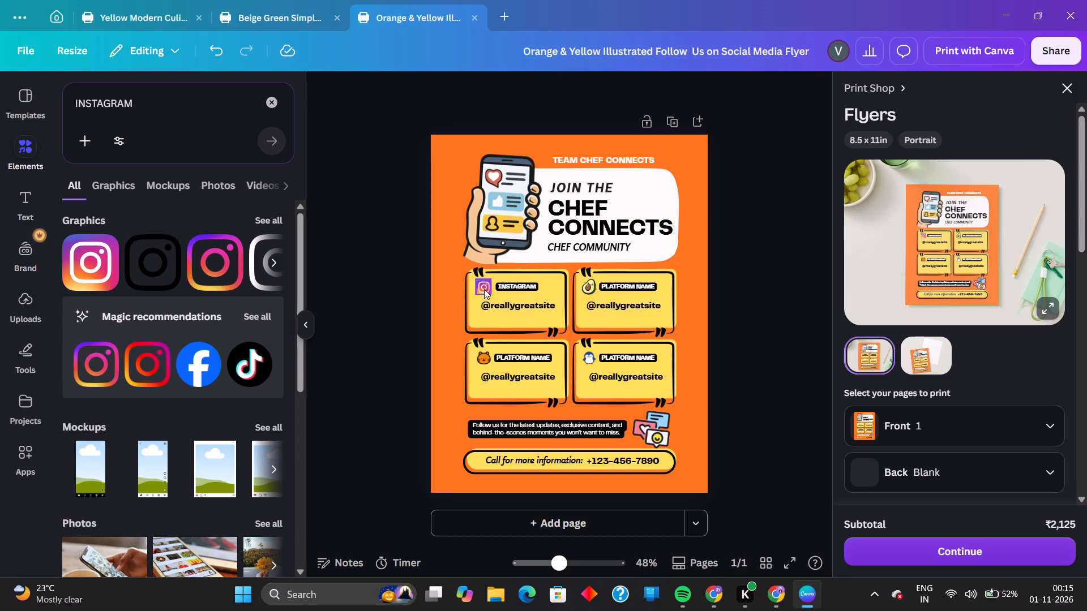
pyautogui.click(484, 289)
pyautogui.click(501, 325)
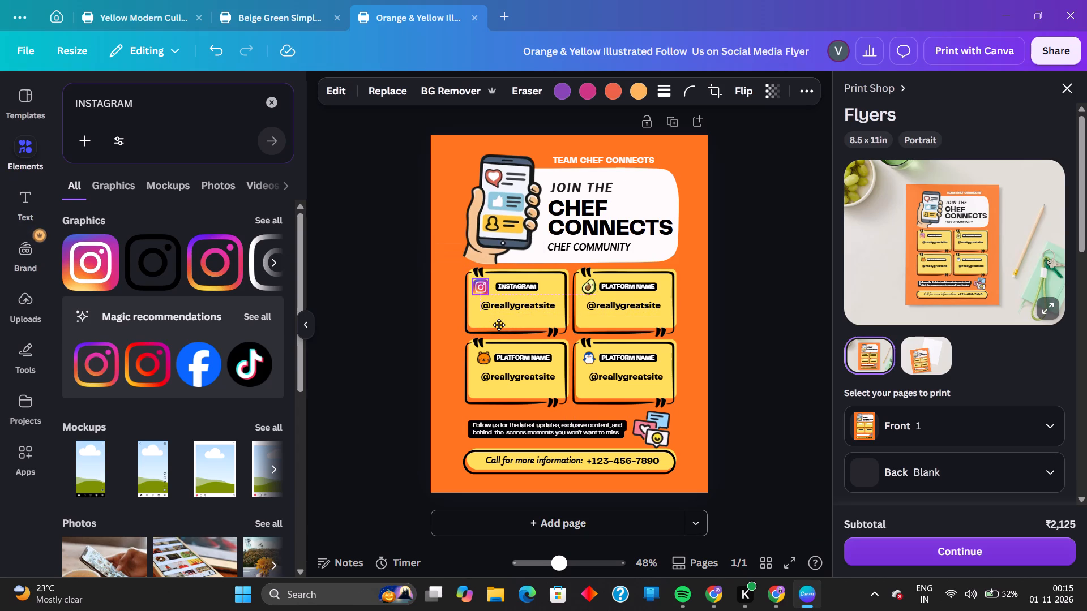
pyautogui.click(718, 325)
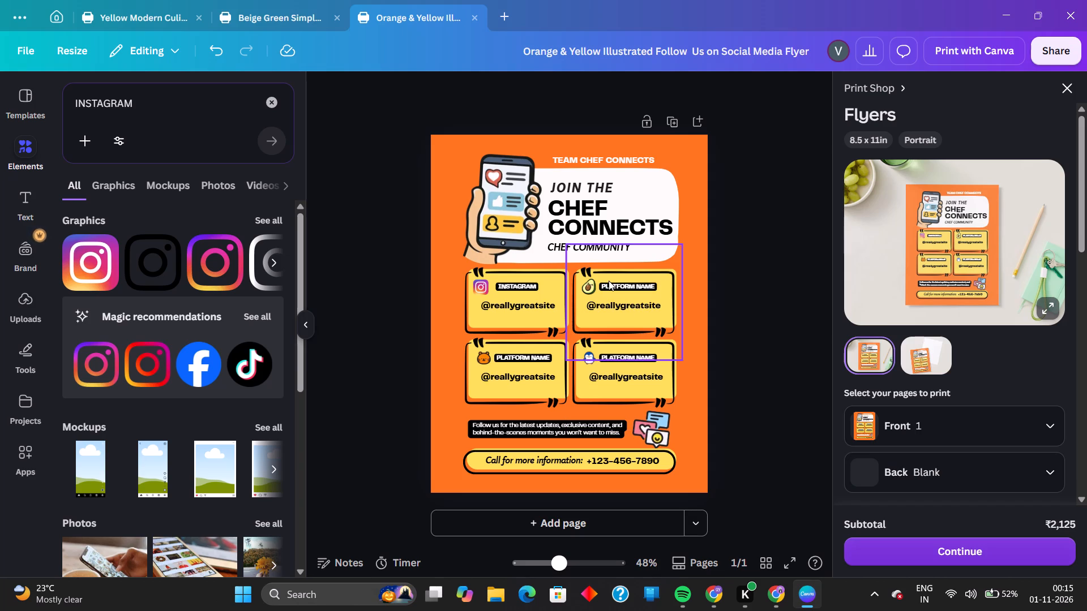
pyautogui.click(534, 307)
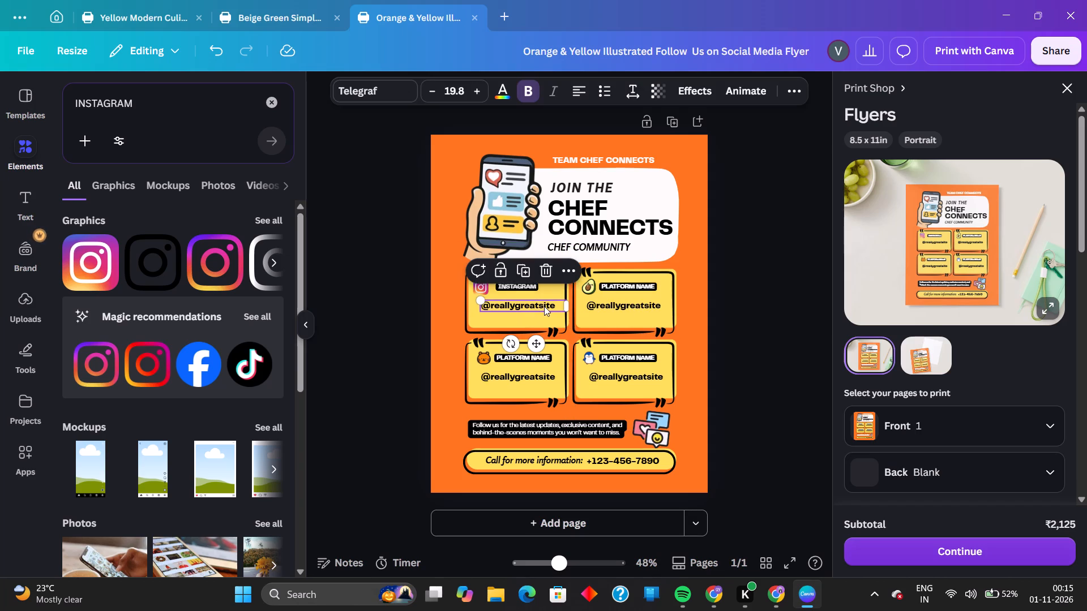
pyautogui.click(548, 306)
pyautogui.click(551, 306)
pyautogui.click(558, 309)
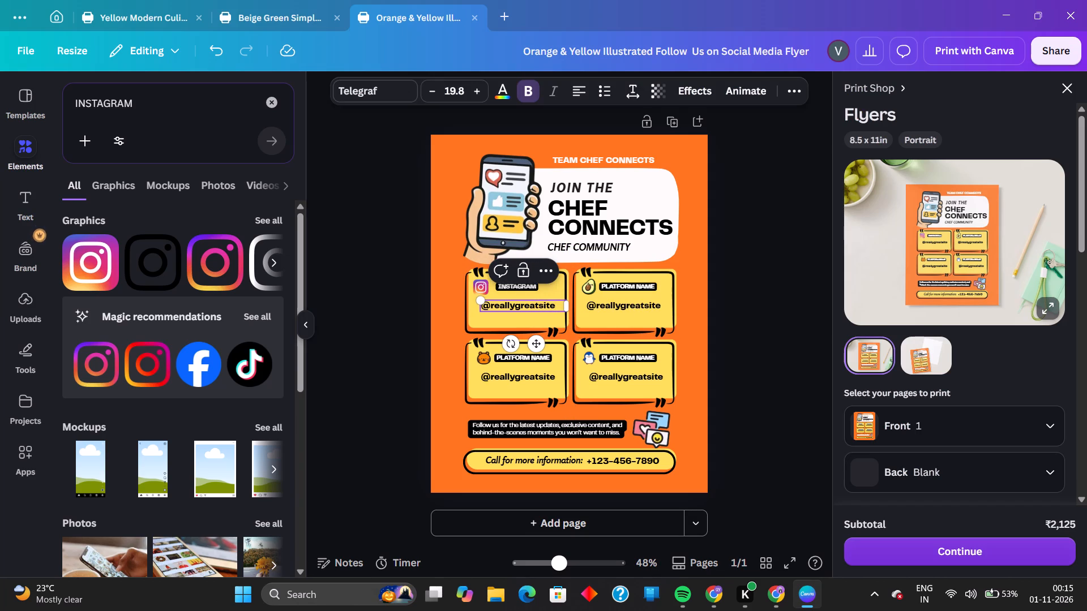
pyautogui.click(557, 305)
pyautogui.press('BackSpace')
pyautogui.press('BackSpace')
pyautogui.press('BackSpace')
pyautogui.press('BackSpace')
pyautogui.press('BackSpace')
pyautogui.press('BackSpace')
pyautogui.press('BackSpace')
pyautogui.press('BackSpace')
pyautogui.press('BackSpace')
pyautogui.press('BackSpace')
pyautogui.press('BackSpace')
pyautogui.press('BackSpace')
pyautogui.press('BackSpace')
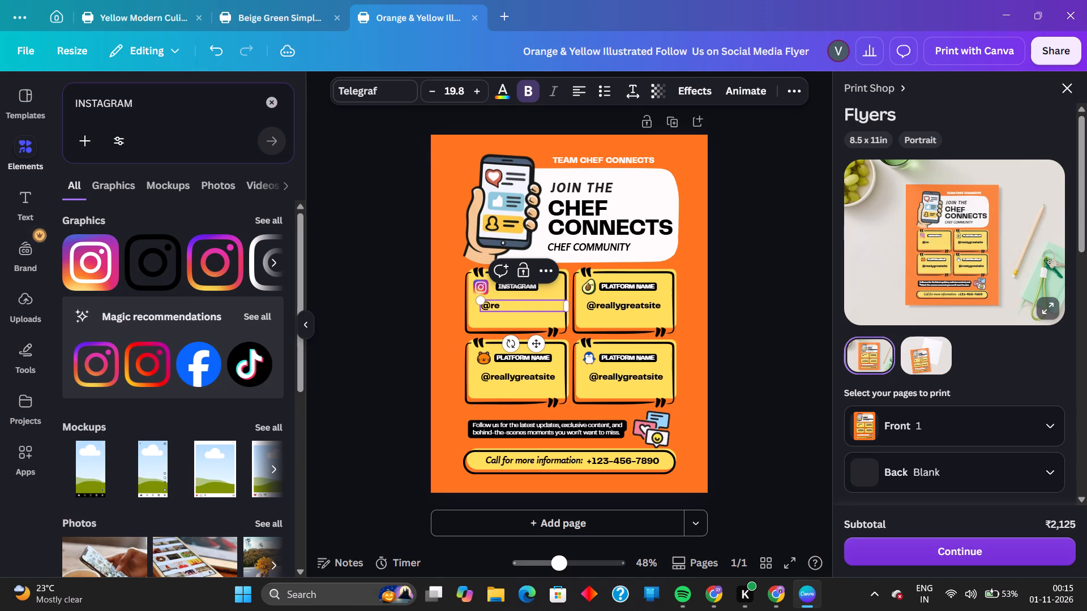
pyautogui.press('BackSpace')
pyautogui.press('BackSpace')
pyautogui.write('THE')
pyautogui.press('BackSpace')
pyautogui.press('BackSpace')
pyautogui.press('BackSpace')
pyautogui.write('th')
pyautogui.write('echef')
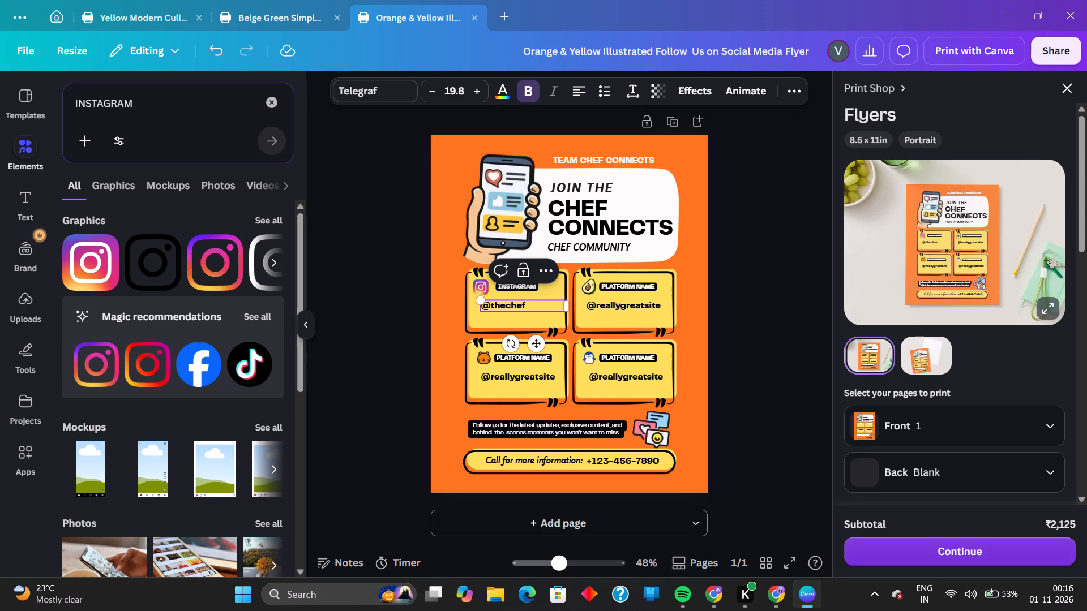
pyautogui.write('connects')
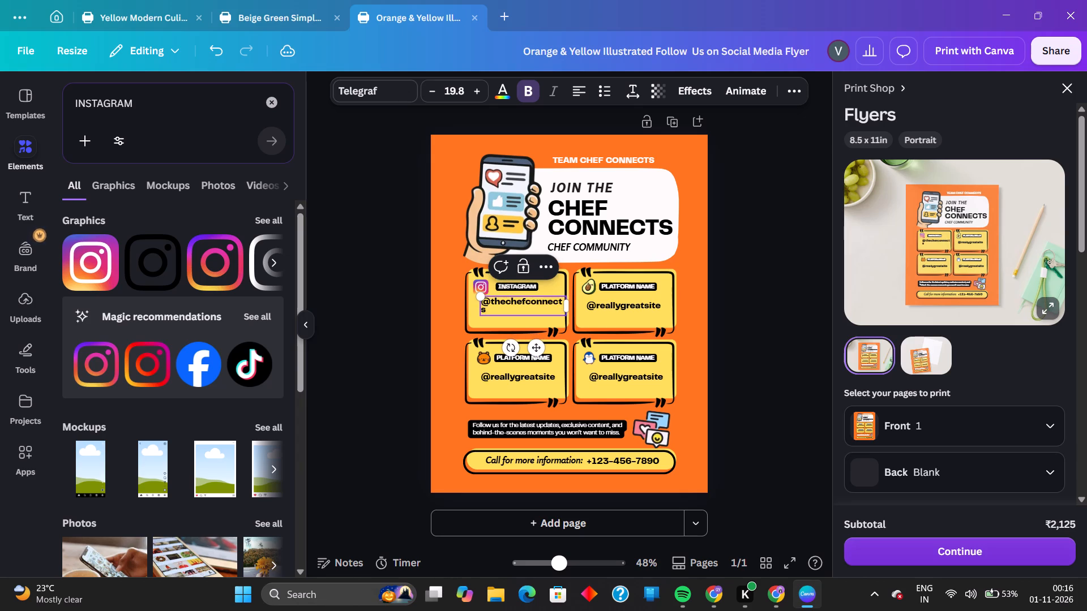
pyautogui.click(779, 421)
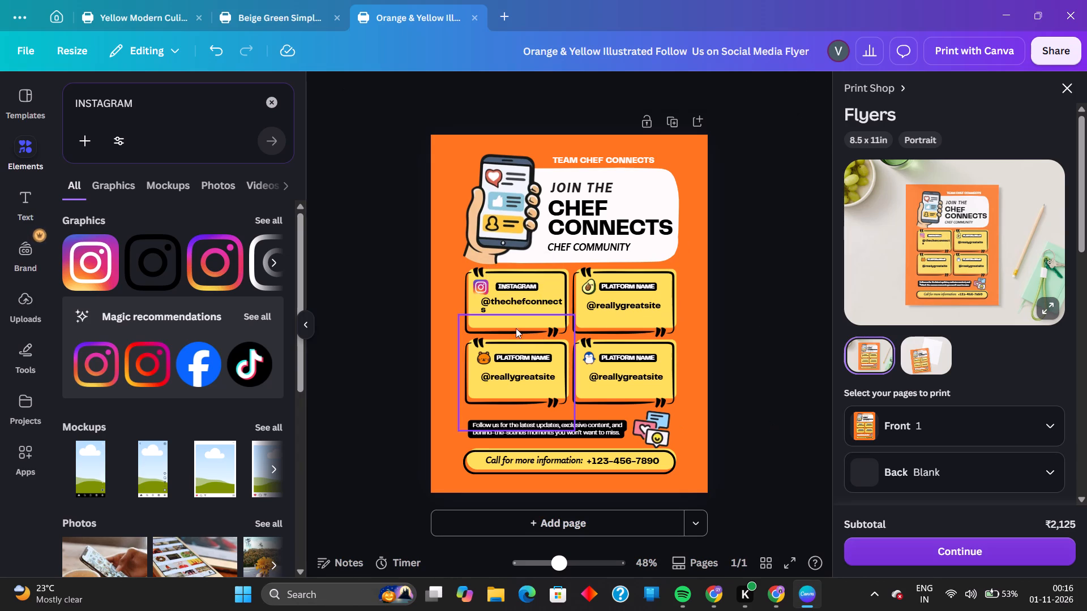
pyautogui.click(508, 307)
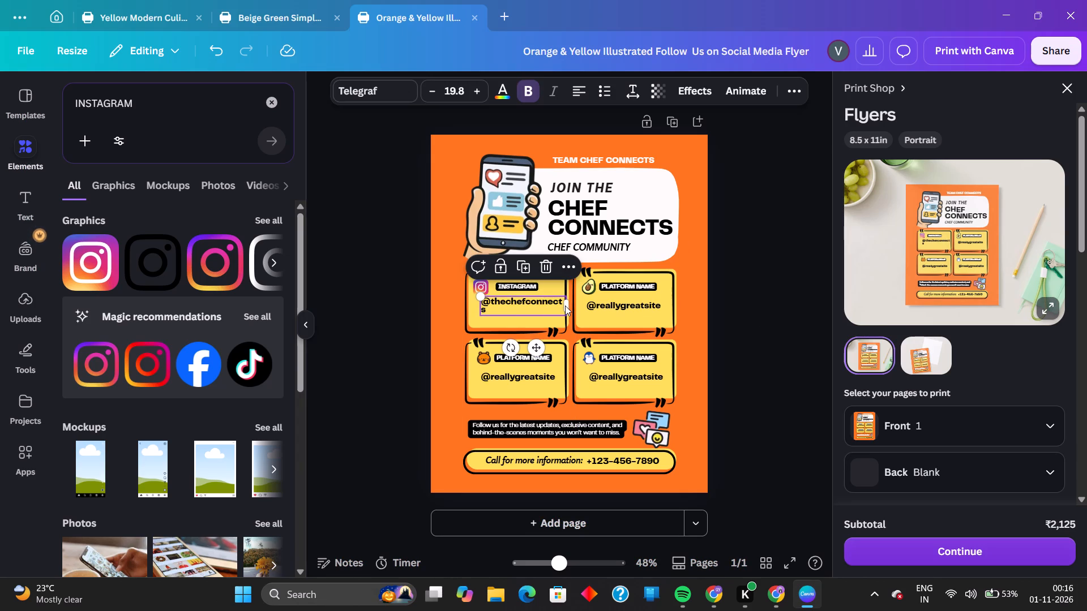
pyautogui.moveTo(568, 304); pyautogui.dragTo(587, 305)
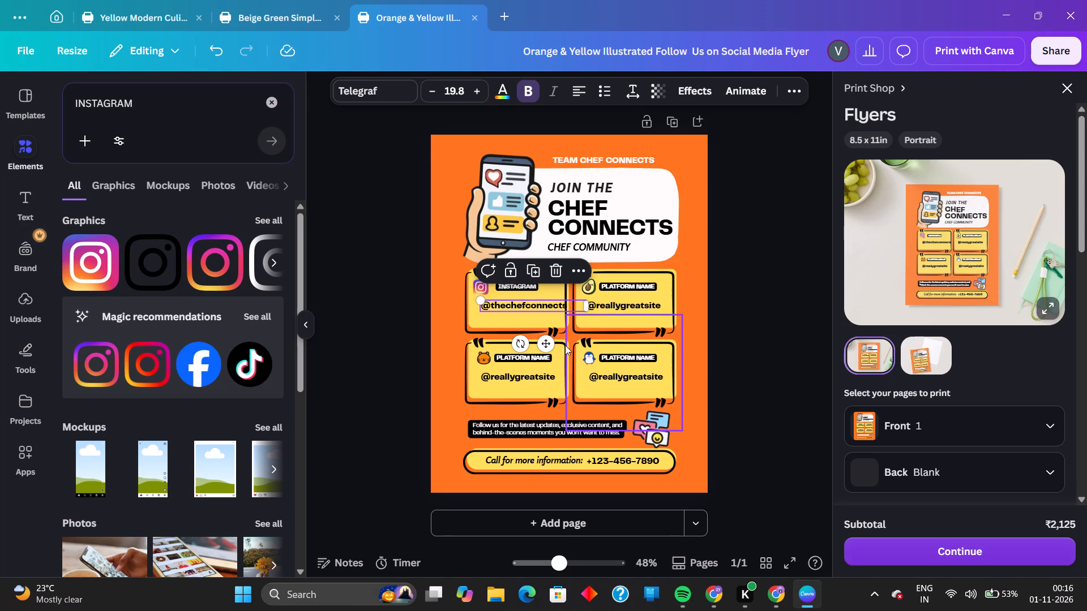
pyautogui.moveTo(545, 347); pyautogui.dragTo(535, 349)
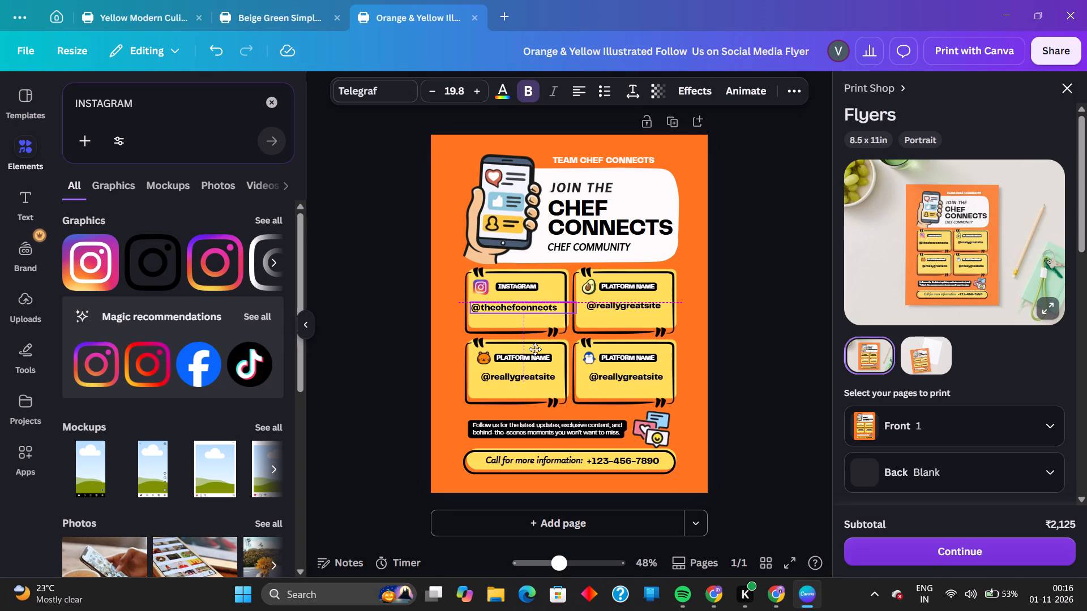
pyautogui.moveTo(535, 349); pyautogui.dragTo(537, 347)
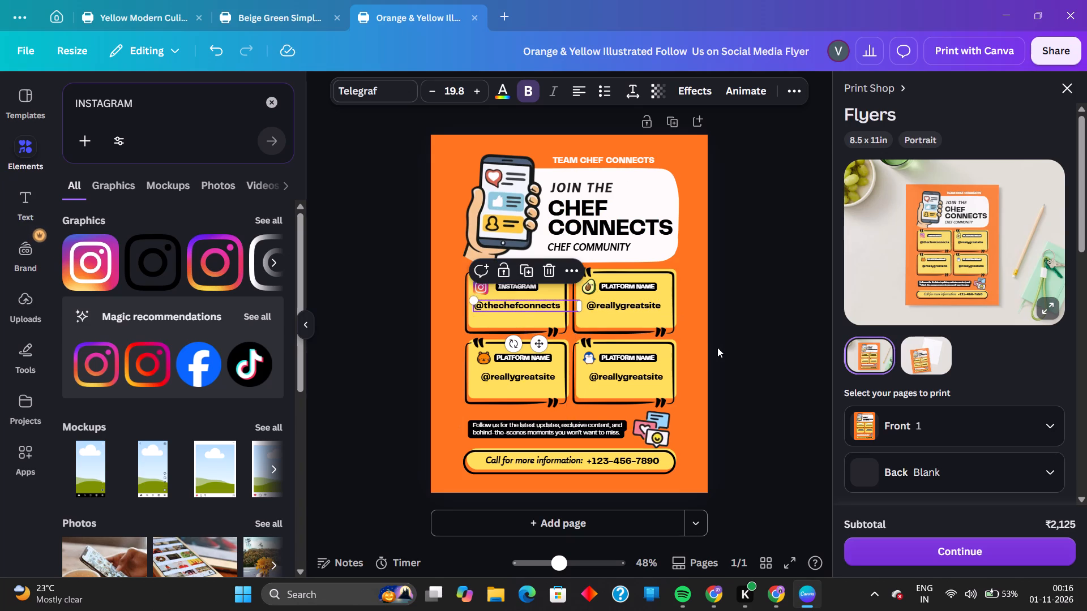
pyautogui.click(719, 347)
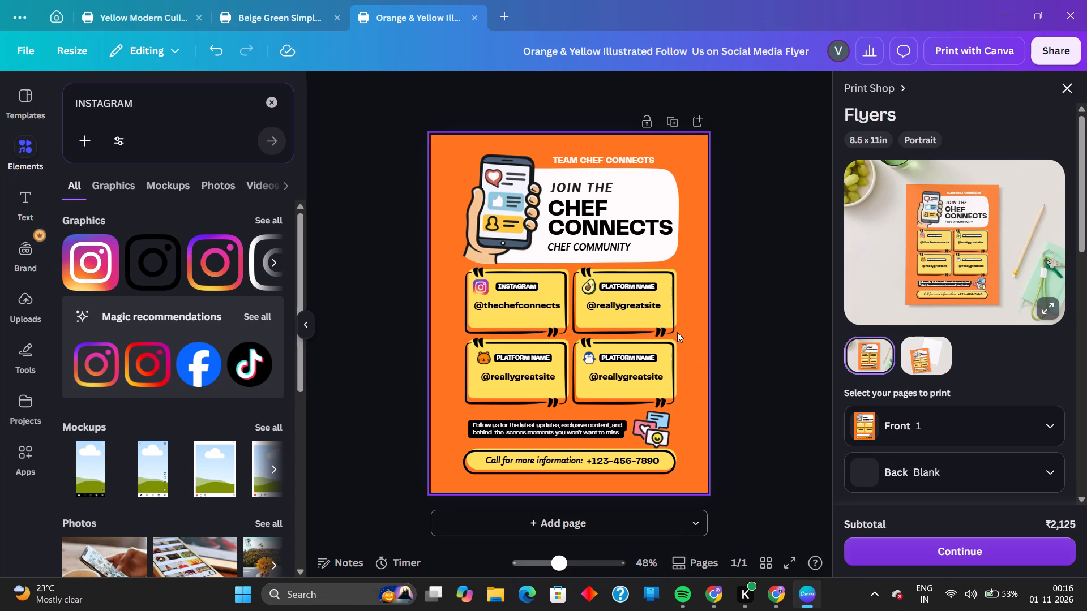
# Delete the avocado icon beside the PLATFORM NAME label in the upper-right card.
pyautogui.click(584, 283)
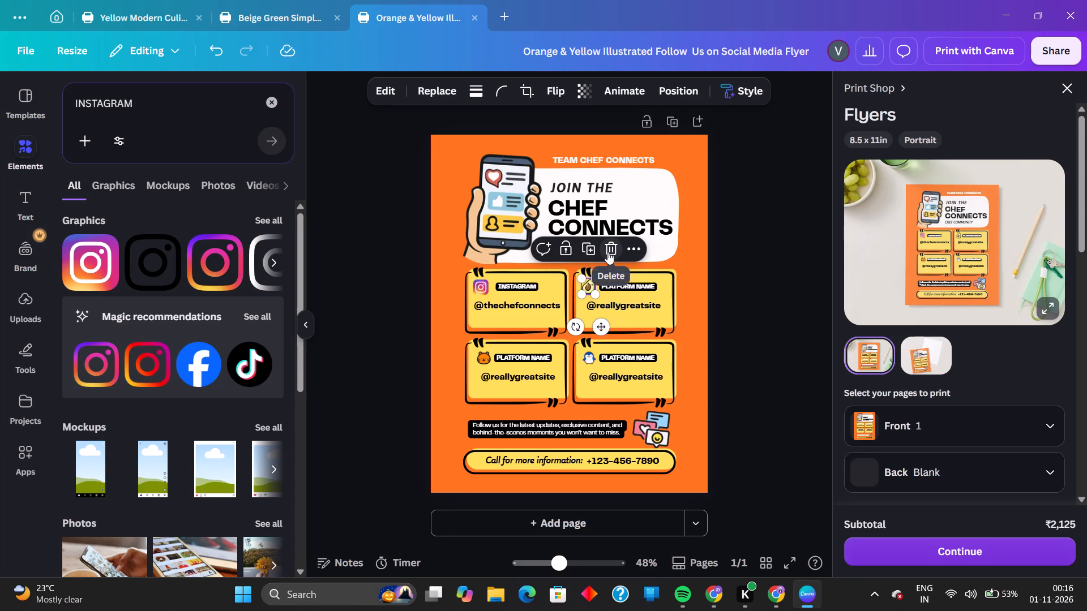
# Delete the avocado icon from the platform card beside the Instagram card.
pyautogui.click(607, 252)
# Replace the INSTAGRAM elements search with a search for discord.
pyautogui.click(160, 96)
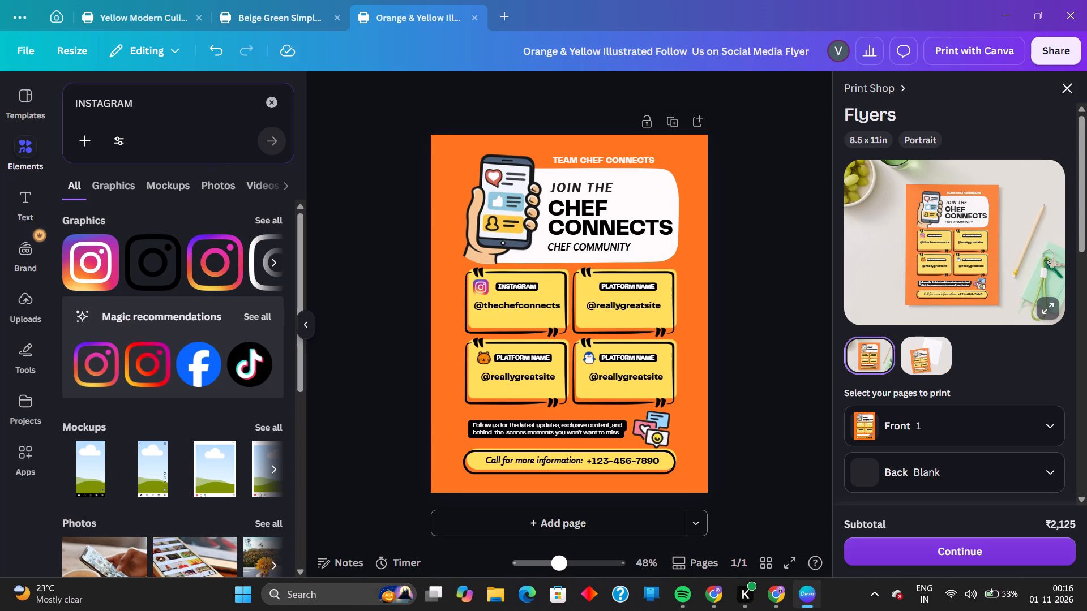
pyautogui.click(275, 99)
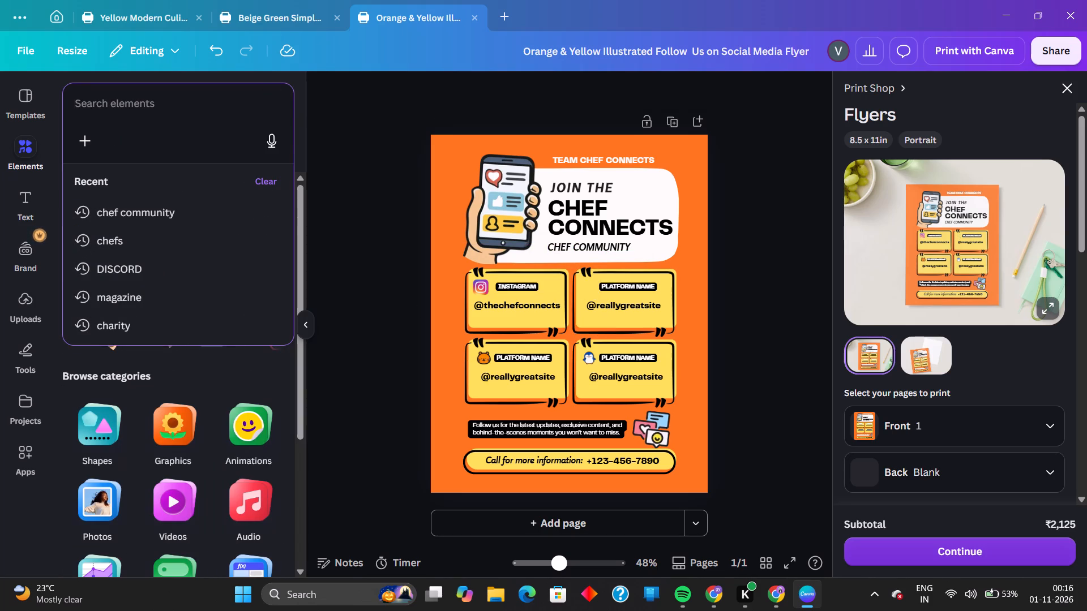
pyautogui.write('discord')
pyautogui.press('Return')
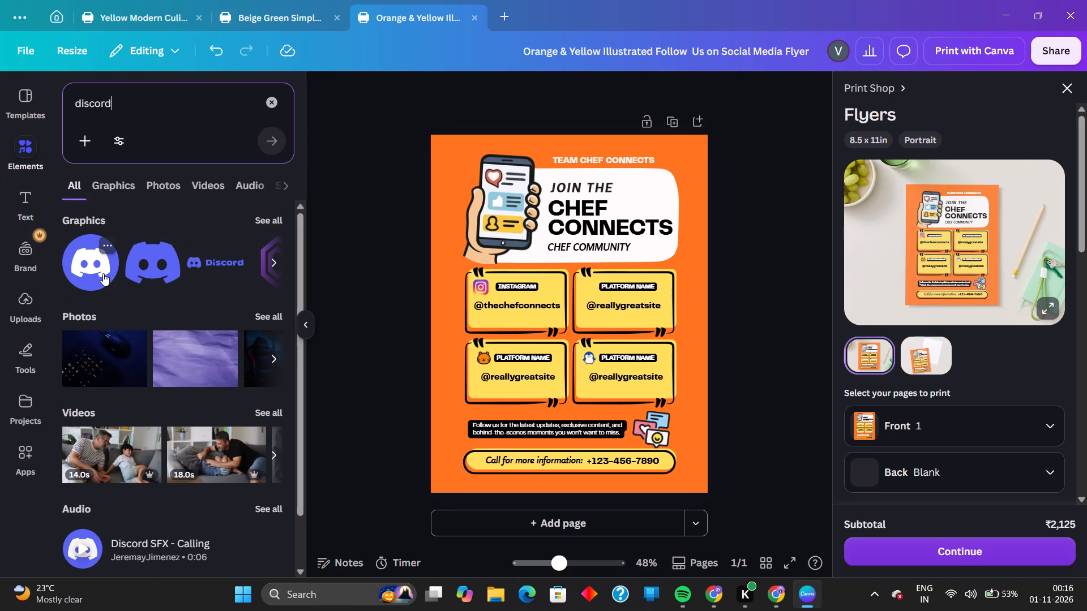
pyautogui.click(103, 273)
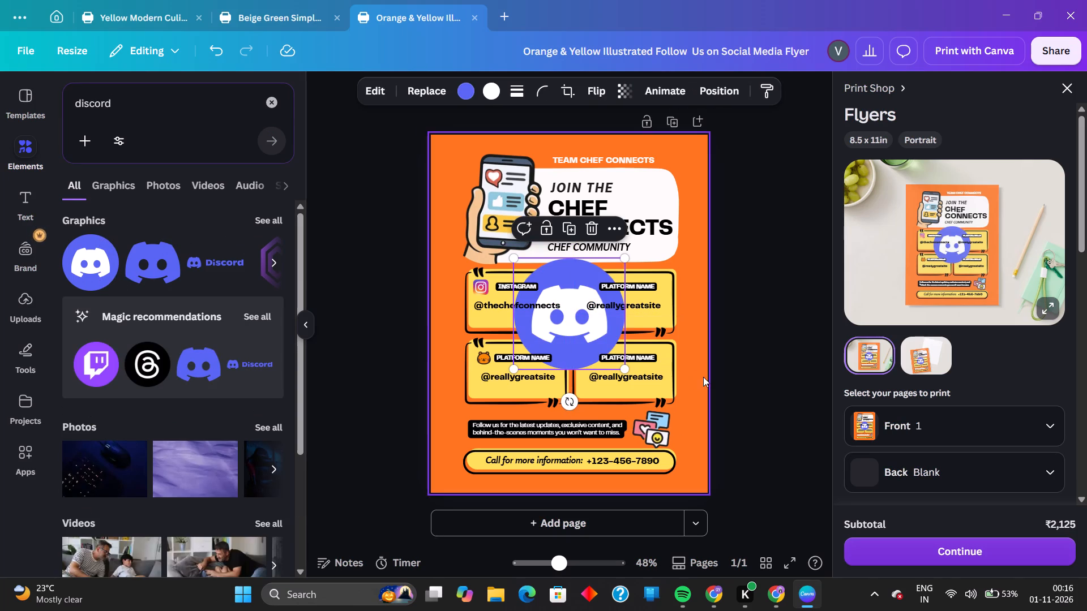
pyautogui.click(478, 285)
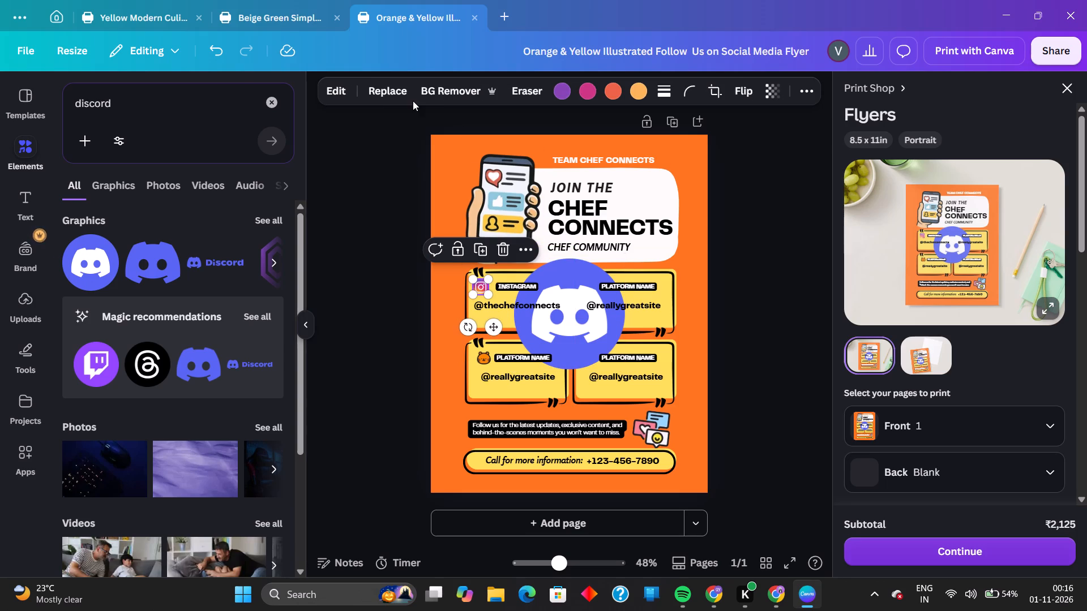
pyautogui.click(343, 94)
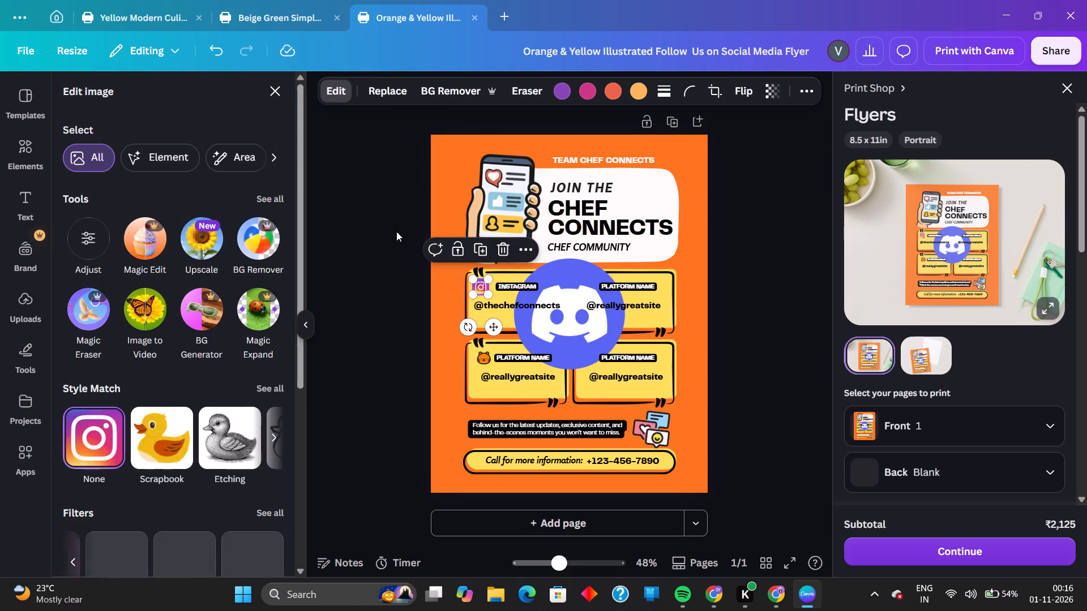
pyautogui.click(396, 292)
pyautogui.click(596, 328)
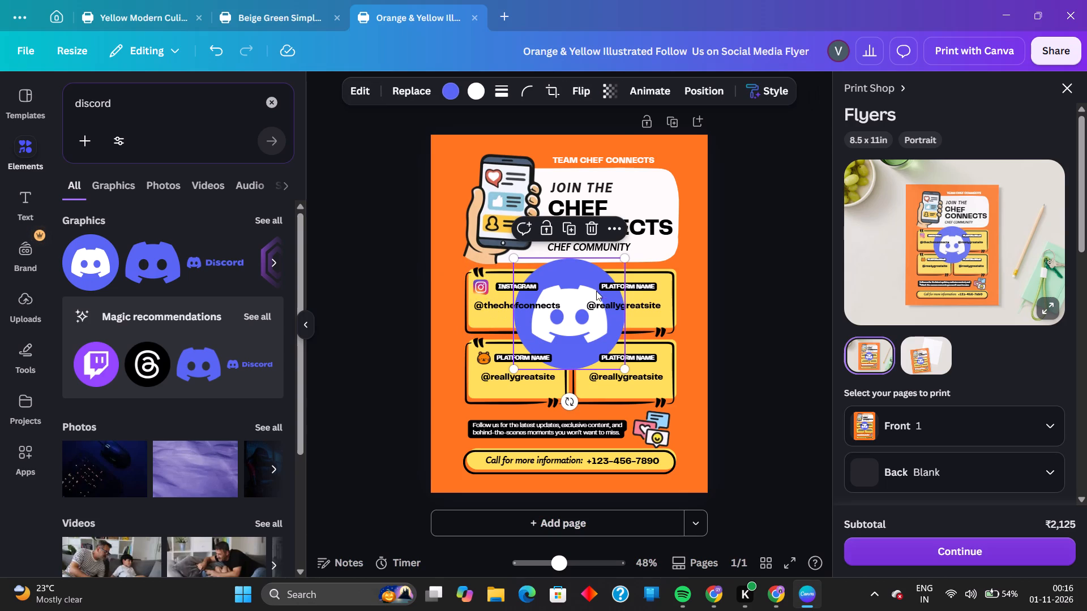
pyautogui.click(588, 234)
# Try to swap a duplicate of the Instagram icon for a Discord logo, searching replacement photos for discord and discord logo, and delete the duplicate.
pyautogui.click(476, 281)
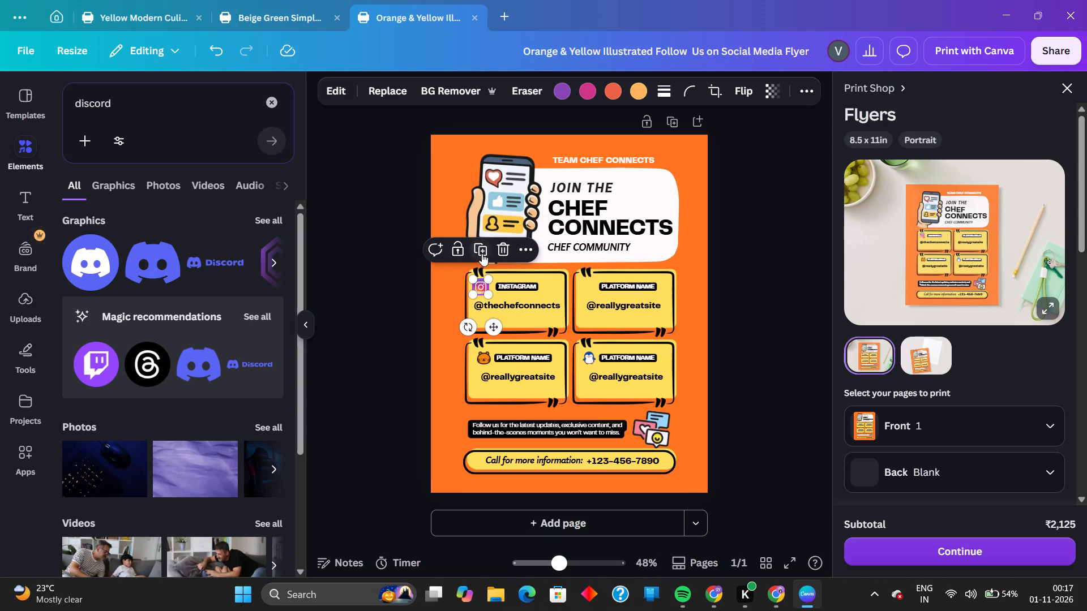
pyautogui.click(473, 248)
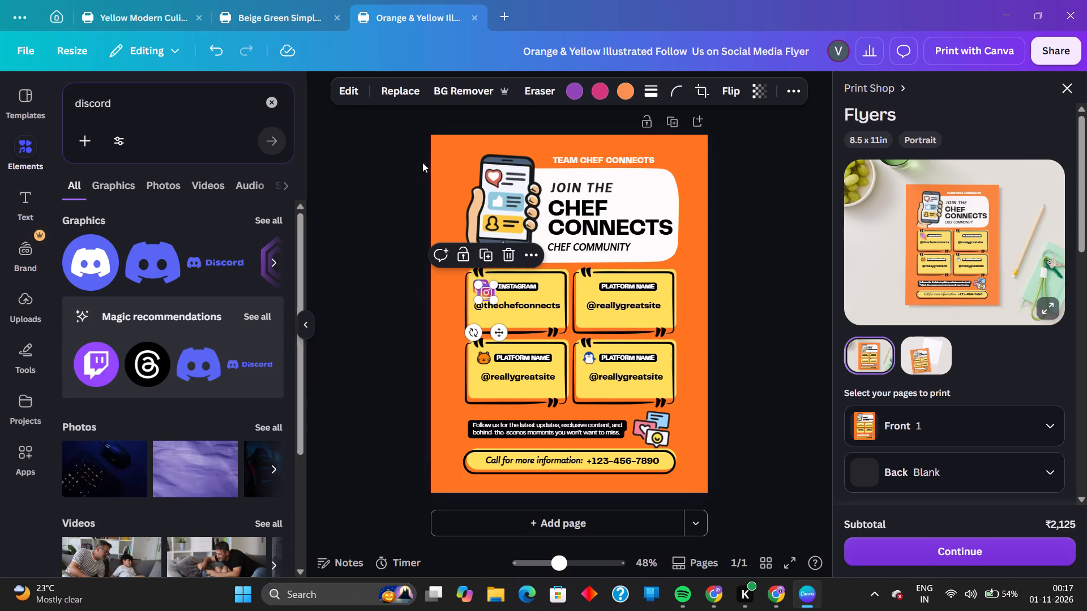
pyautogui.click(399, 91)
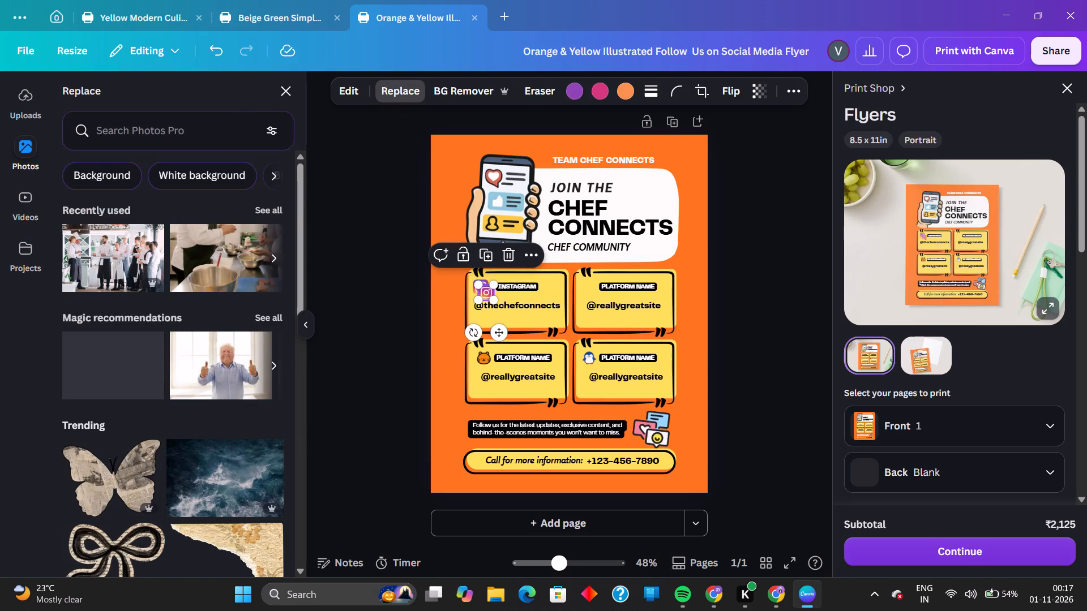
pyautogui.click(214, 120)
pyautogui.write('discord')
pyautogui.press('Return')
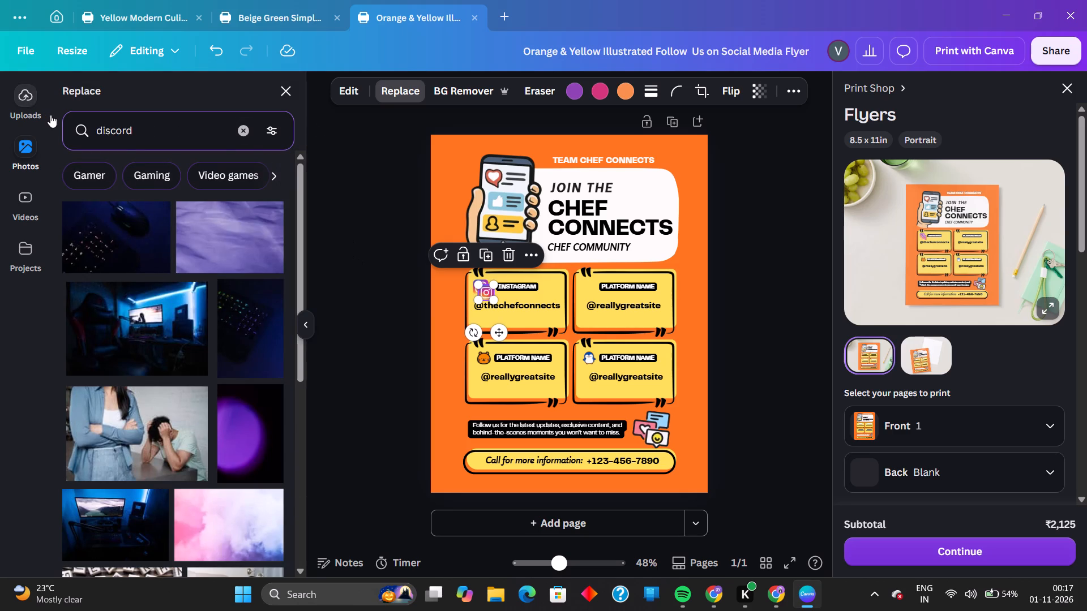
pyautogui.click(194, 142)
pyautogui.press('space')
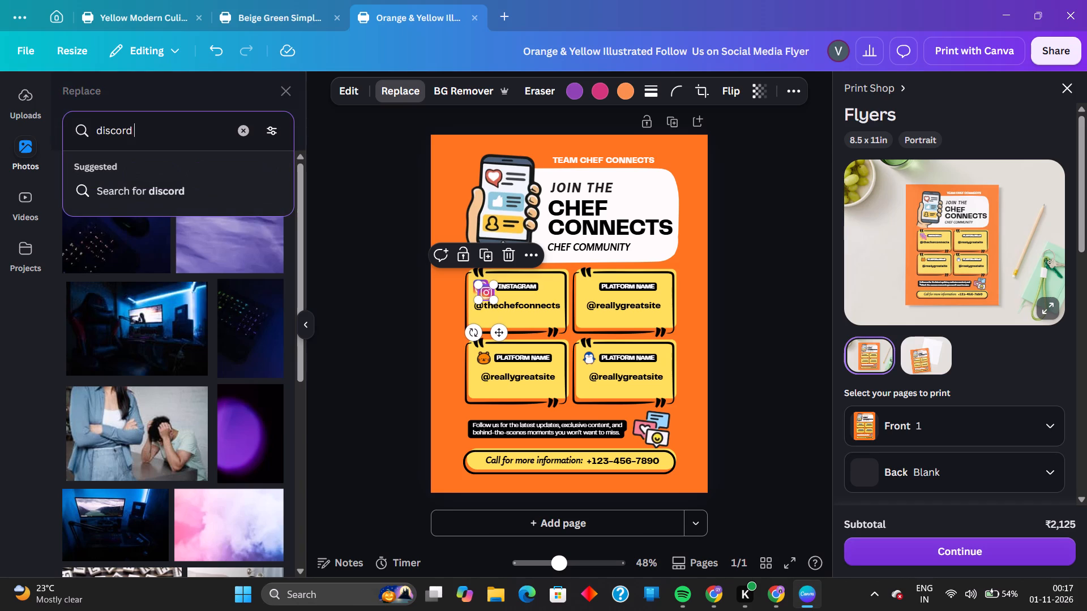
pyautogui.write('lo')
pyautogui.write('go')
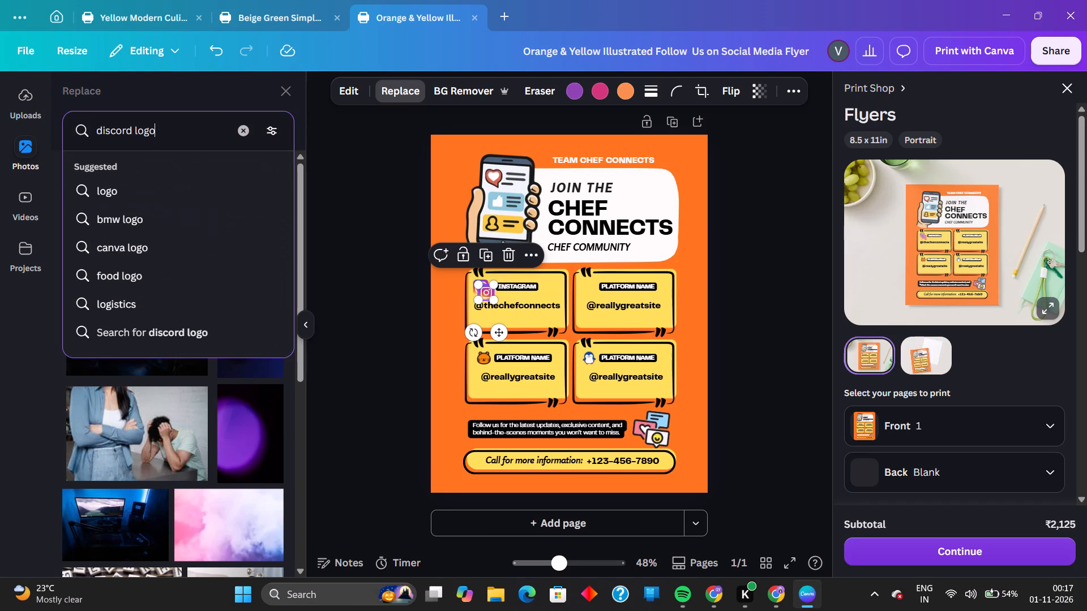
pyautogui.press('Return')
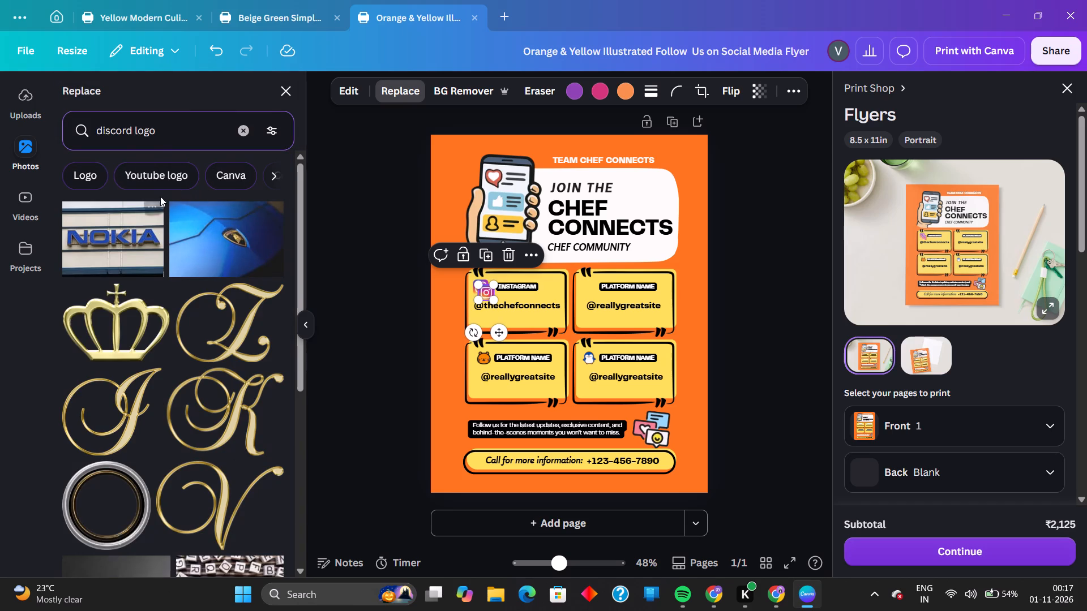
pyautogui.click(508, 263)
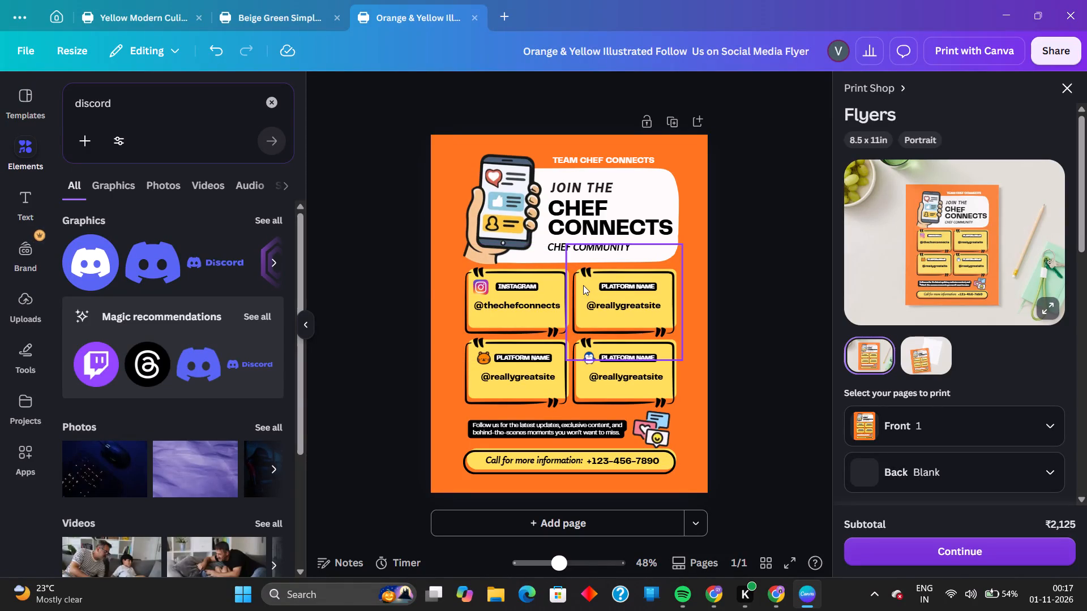
# Insert the round blue Discord logo on the flyer and scale it down to about 0.5 by 0.5 in, matching the Instagram icon.
pyautogui.click(100, 260)
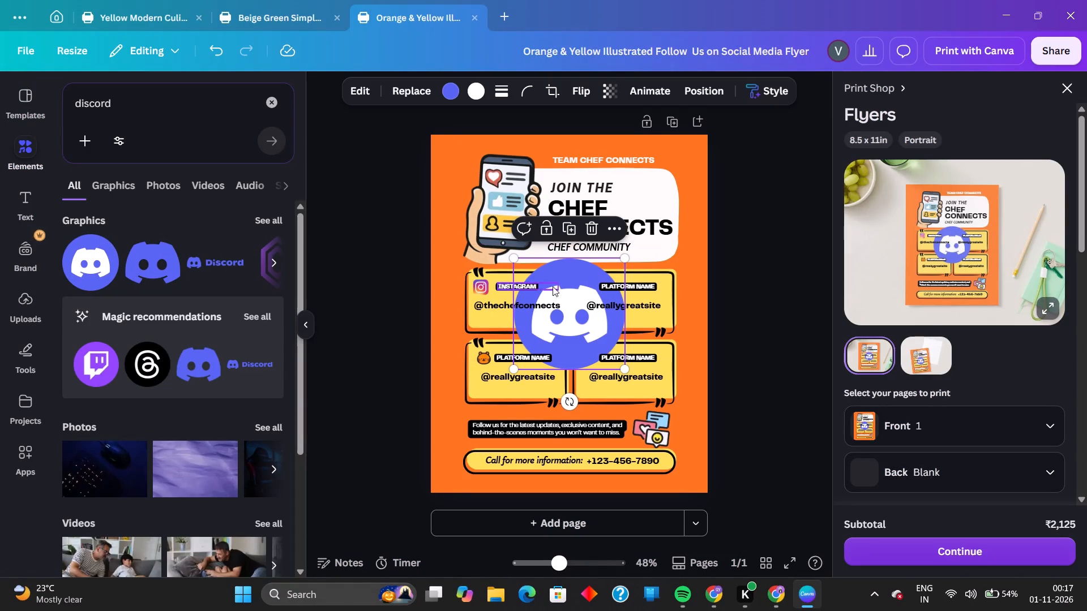
pyautogui.moveTo(512, 256); pyautogui.dragTo(595, 349)
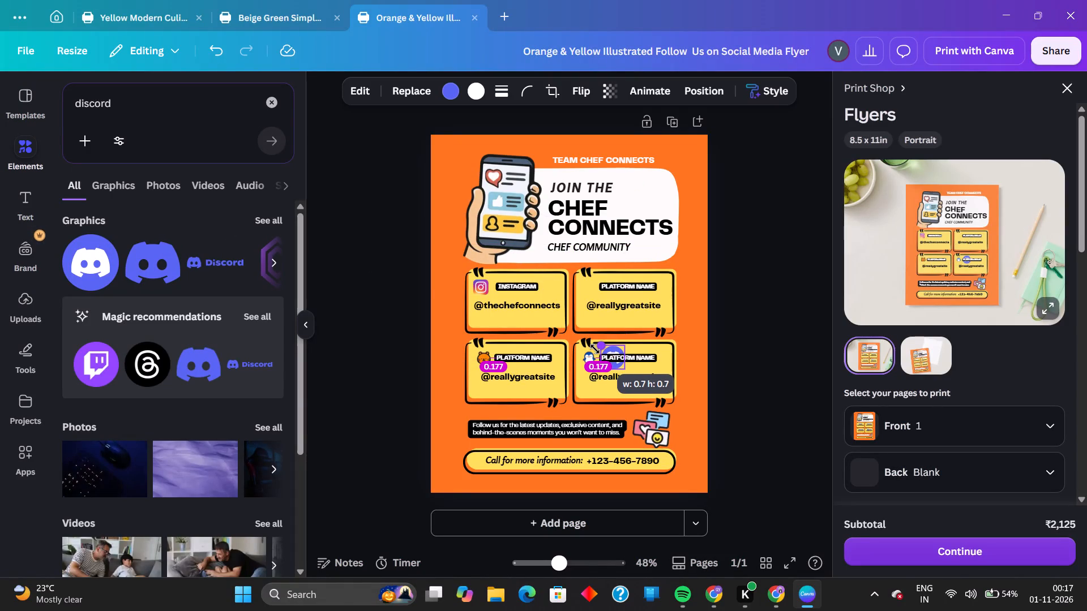
pyautogui.moveTo(595, 349); pyautogui.dragTo(588, 348)
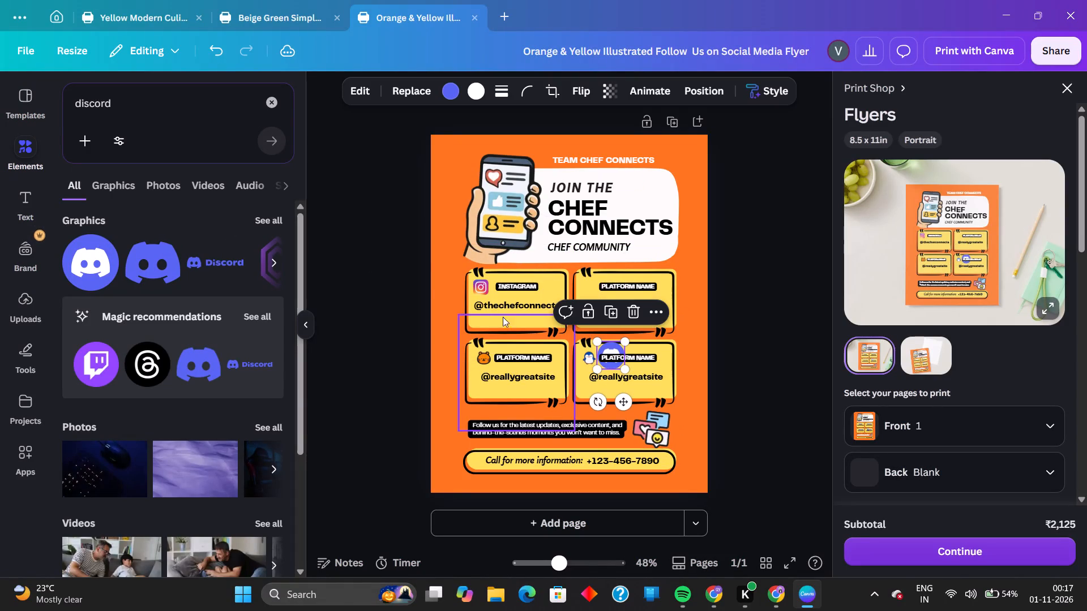
pyautogui.click(480, 294)
pyautogui.click(474, 281)
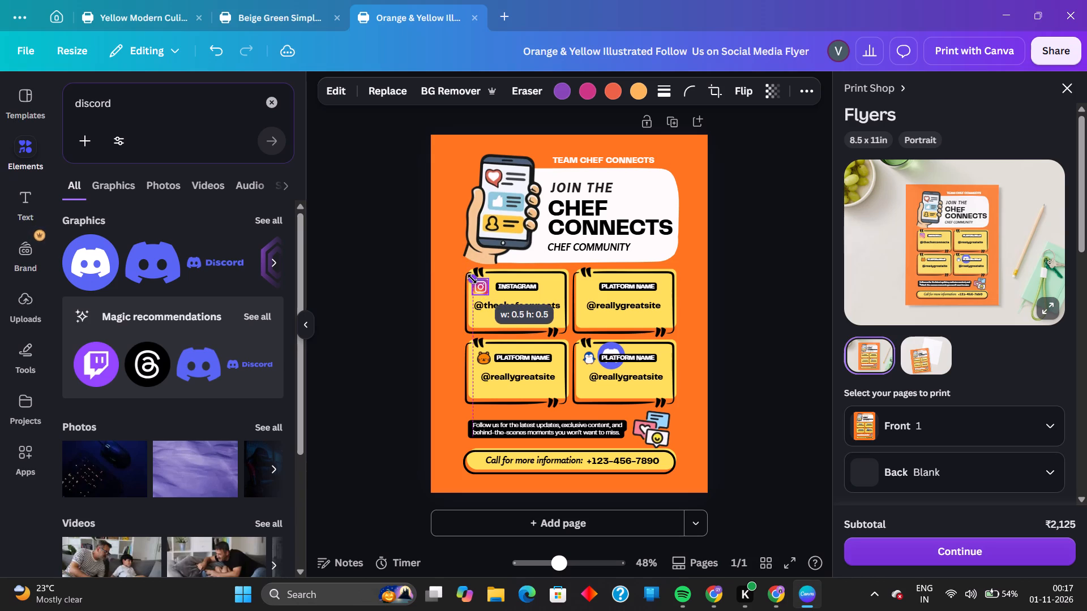
pyautogui.click(408, 307)
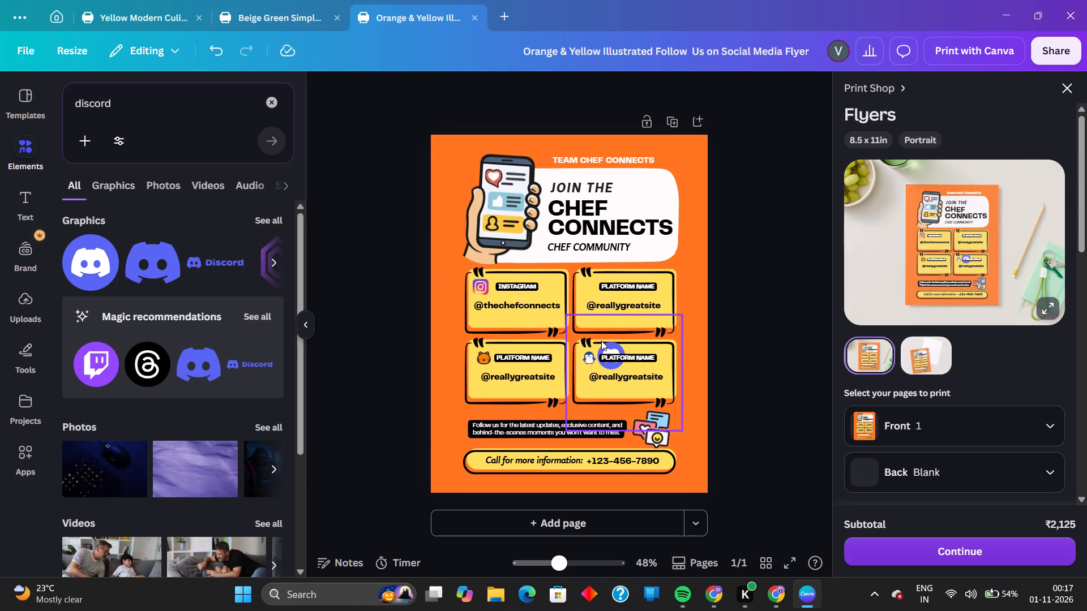
pyautogui.click(601, 341)
pyautogui.click(603, 344)
pyautogui.moveTo(593, 339); pyautogui.dragTo(597, 342)
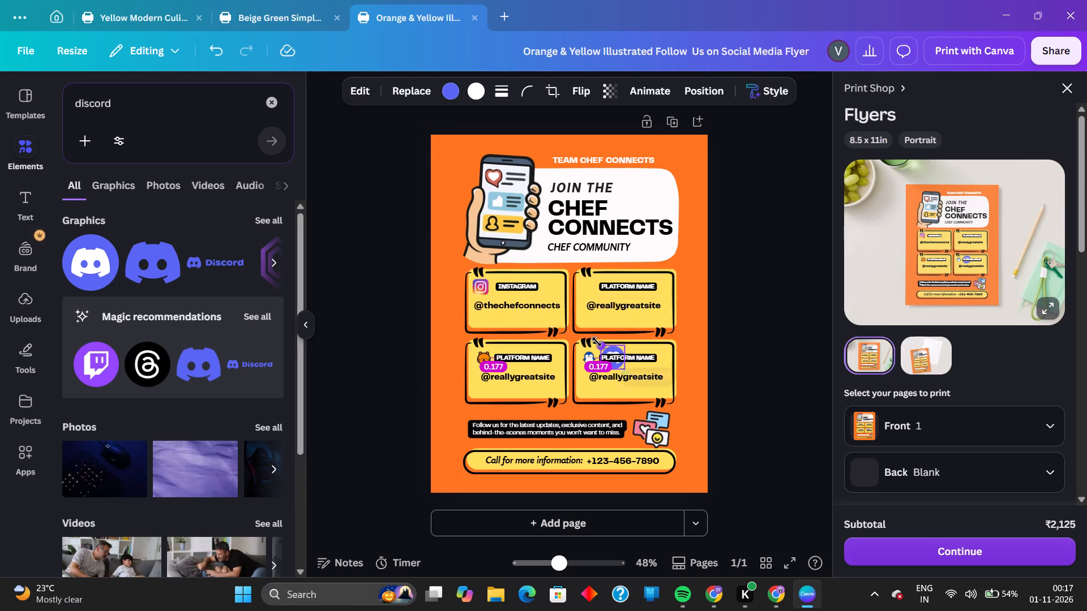
pyautogui.moveTo(597, 342); pyautogui.dragTo(600, 343)
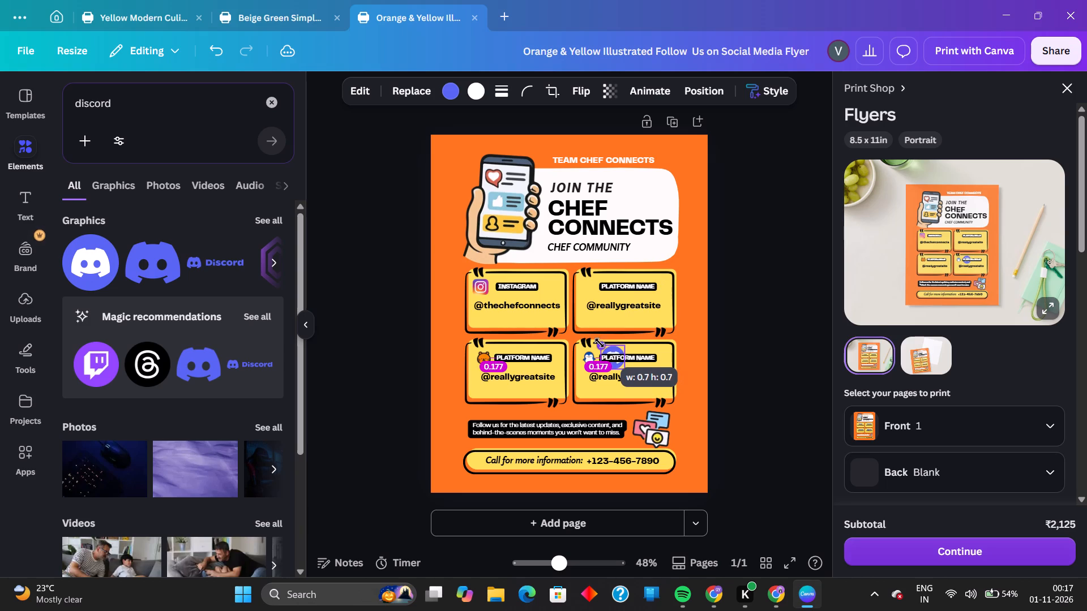
pyautogui.moveTo(600, 343); pyautogui.dragTo(604, 346)
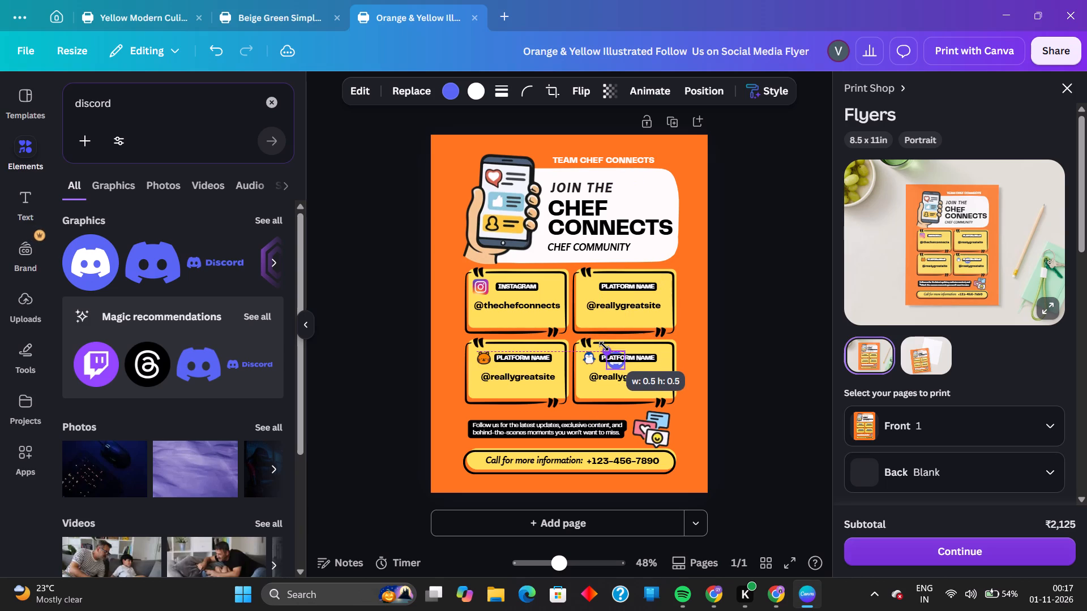
pyautogui.moveTo(604, 346); pyautogui.dragTo(605, 347)
# Move the Discord logo beside the PLATFORM NAME label in the card next to the Instagram card.
pyautogui.moveTo(630, 399); pyautogui.dragTo(611, 334)
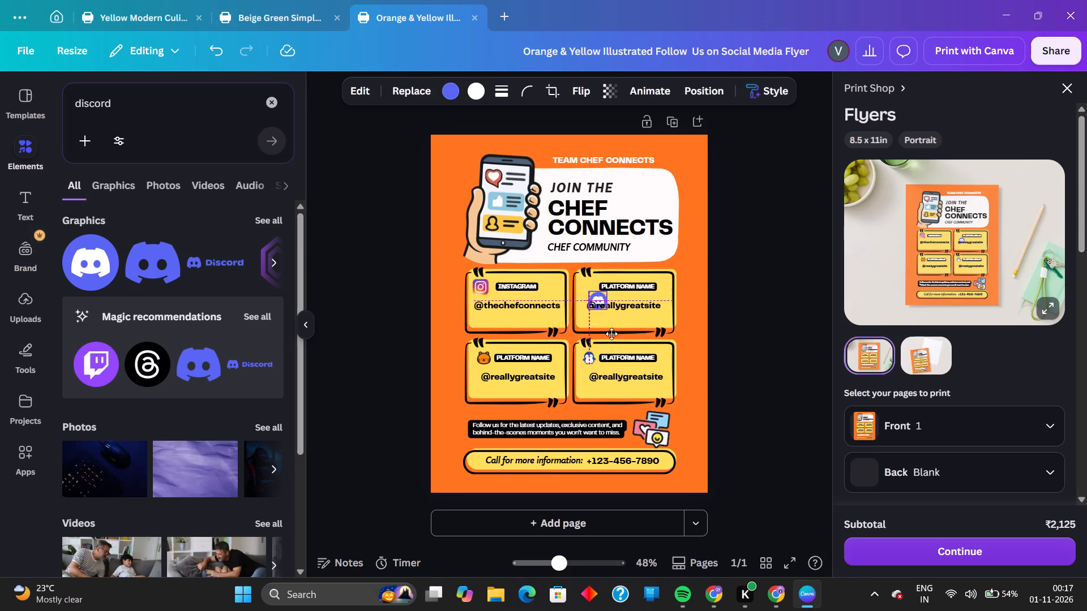
pyautogui.moveTo(611, 334); pyautogui.dragTo(604, 325)
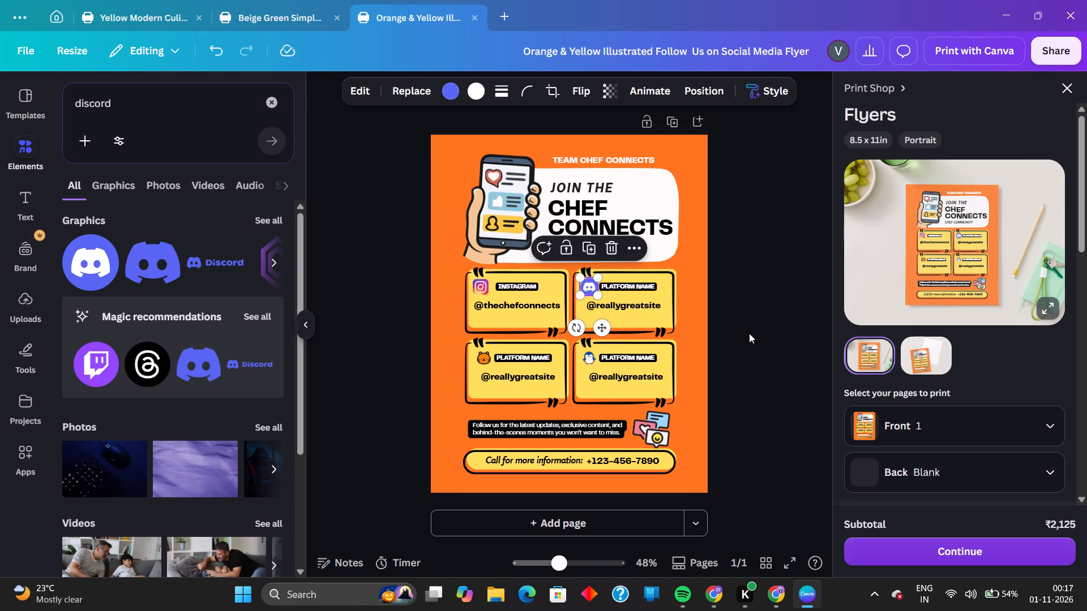
pyautogui.click(753, 332)
# Replace the PLATFORM NAME label beside the Discord logo with DISCORD.
pyautogui.doubleClick(642, 286)
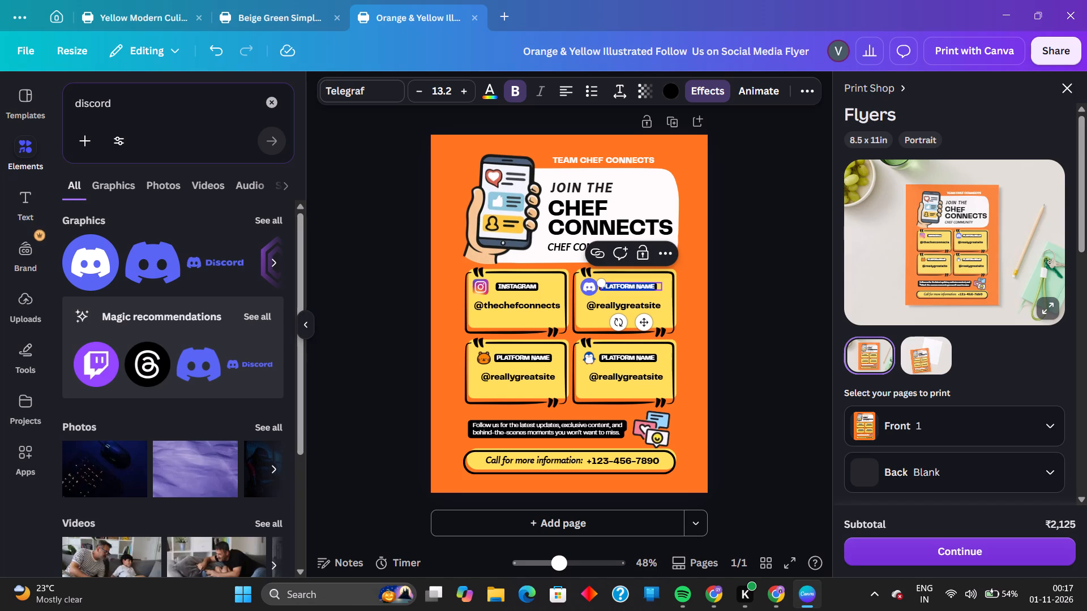
pyautogui.press('BackSpace')
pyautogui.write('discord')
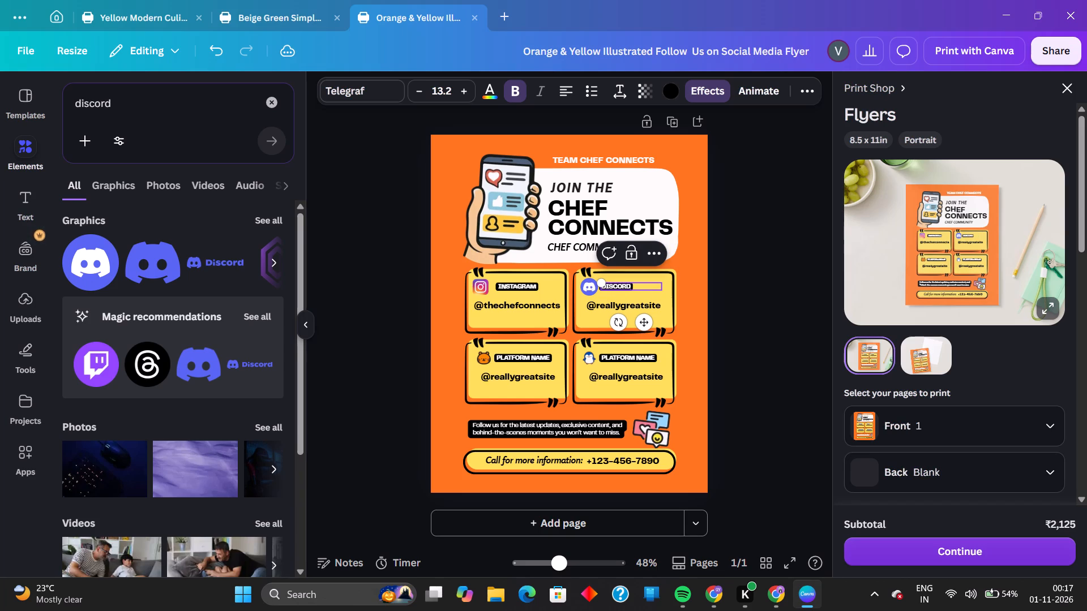
pyautogui.click(768, 325)
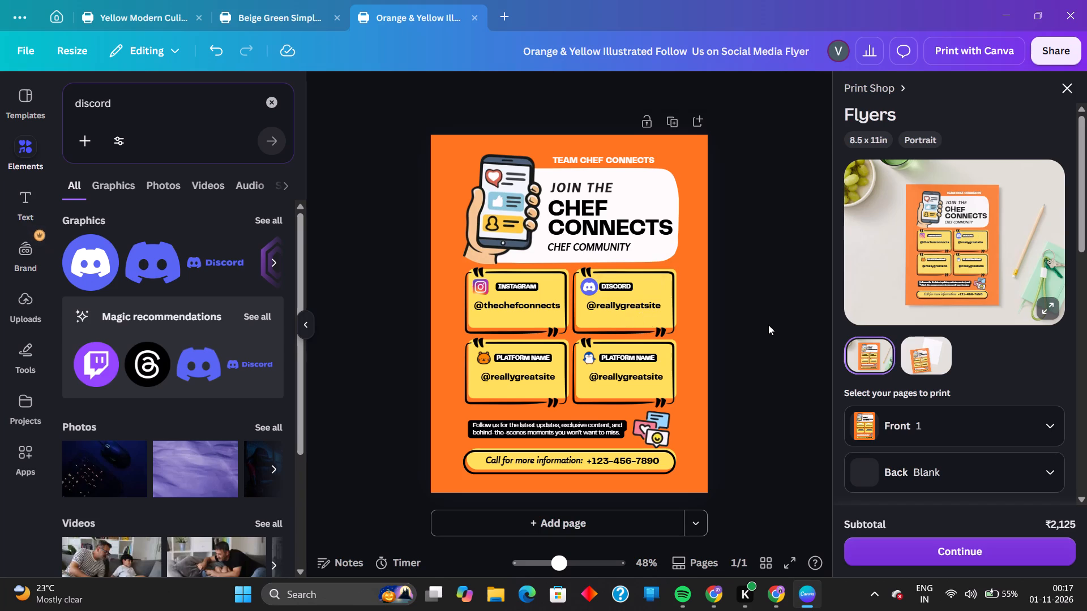
pyautogui.click(636, 304)
pyautogui.click(636, 304)
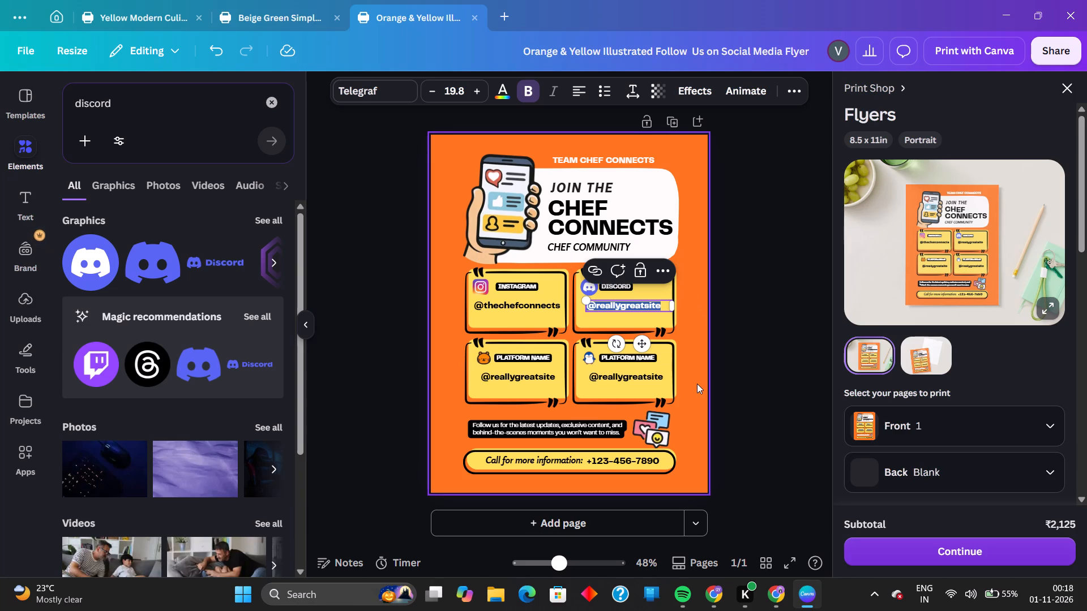
pyautogui.press('BackSpace')
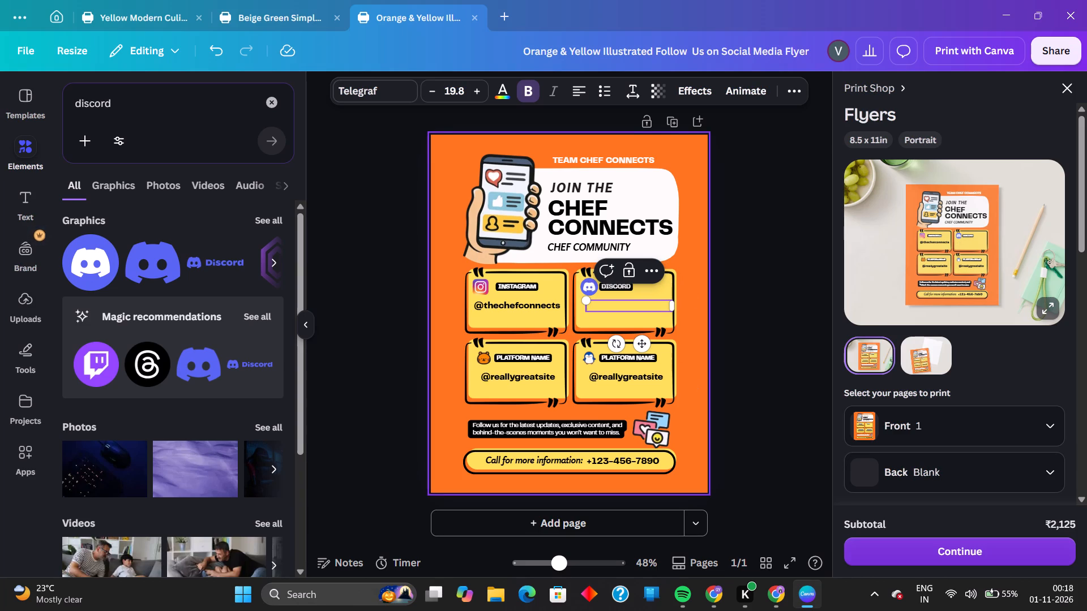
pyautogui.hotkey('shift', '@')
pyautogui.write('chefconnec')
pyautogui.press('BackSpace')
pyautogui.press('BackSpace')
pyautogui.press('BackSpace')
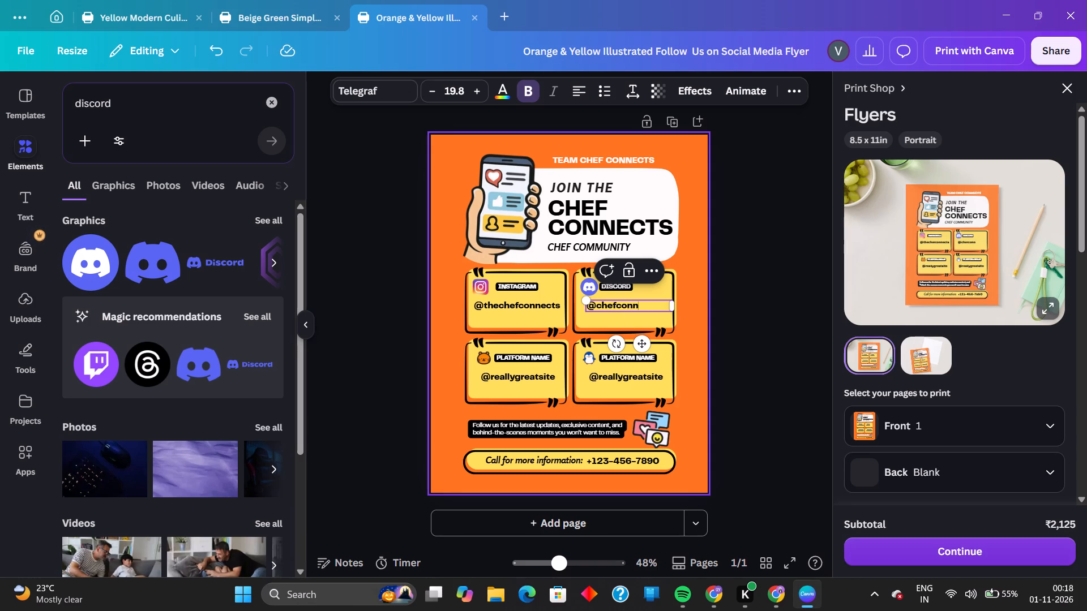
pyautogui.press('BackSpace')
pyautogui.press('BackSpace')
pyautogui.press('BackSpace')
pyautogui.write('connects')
pyautogui.click(786, 388)
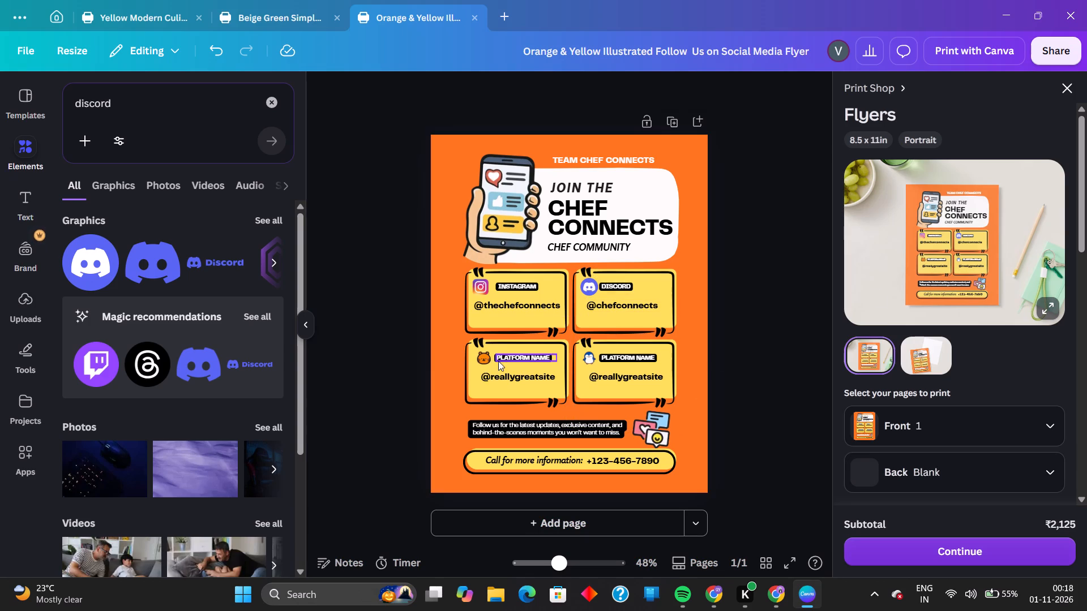
# Replace the PLATFORM NAME label in the card below Instagram with GET FEATURED.
pyautogui.click(538, 355)
pyautogui.click(540, 355)
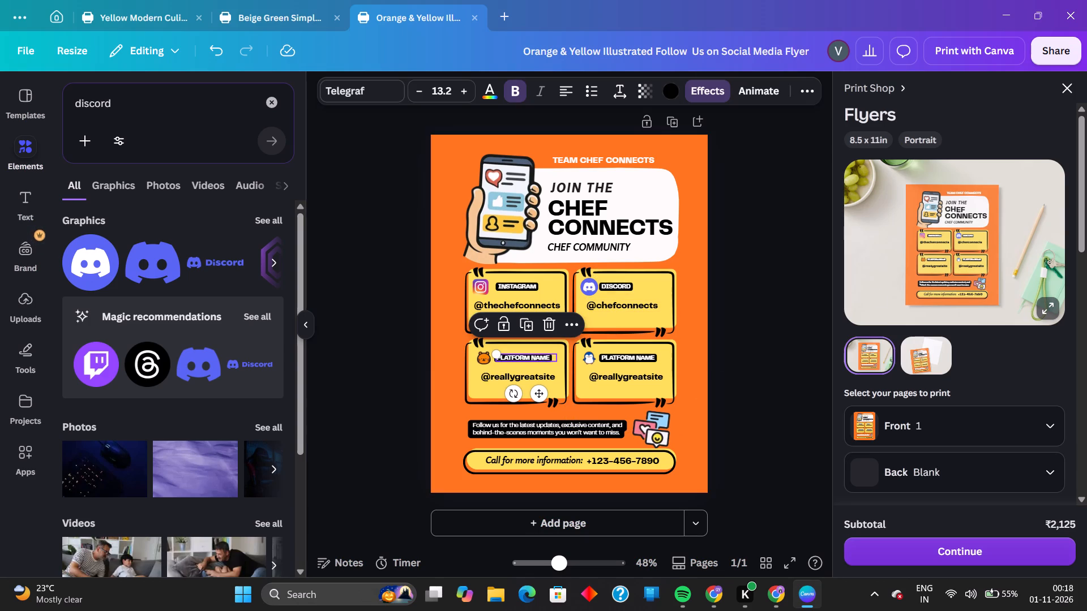
pyautogui.press('BackSpace')
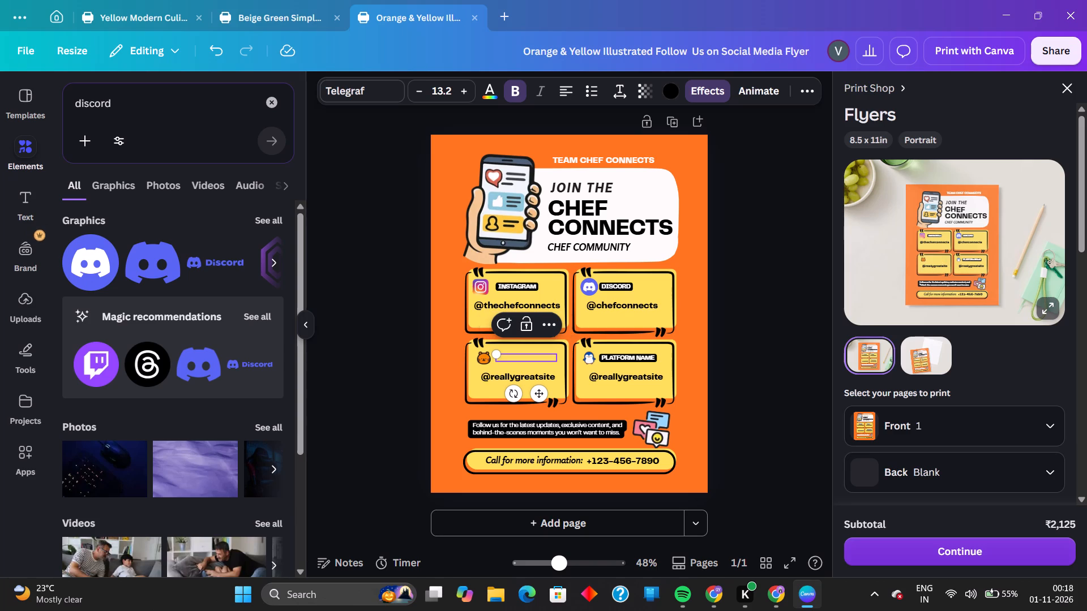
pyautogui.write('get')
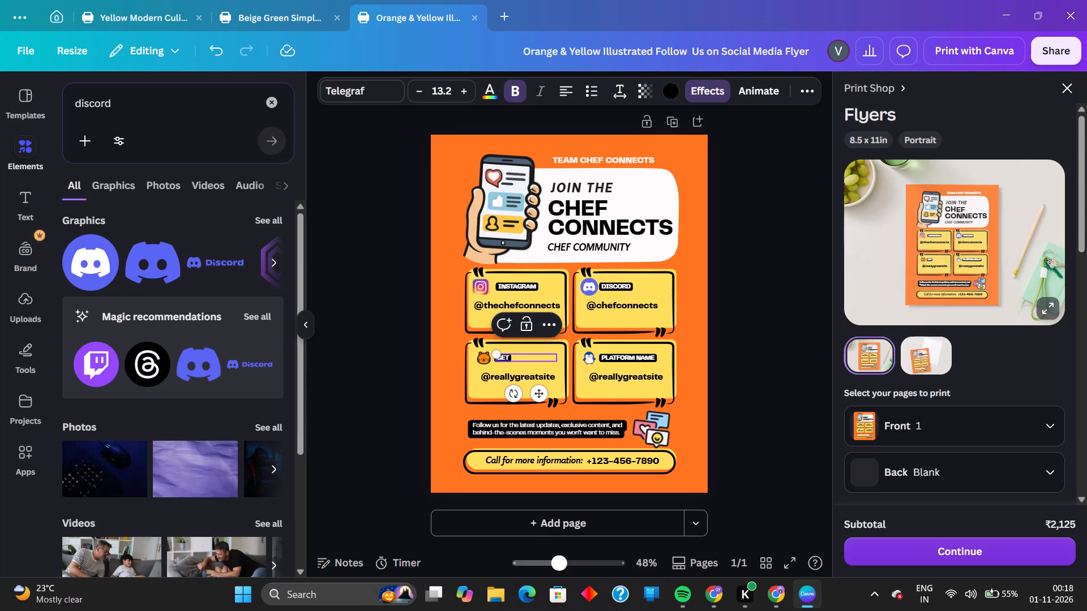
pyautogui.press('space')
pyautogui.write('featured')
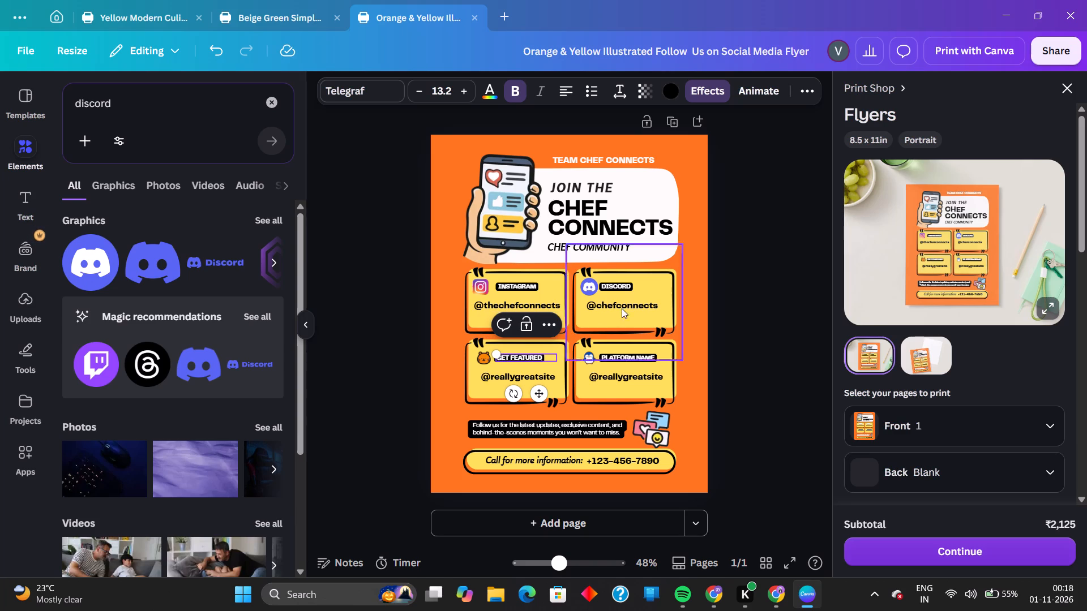
pyautogui.click(754, 395)
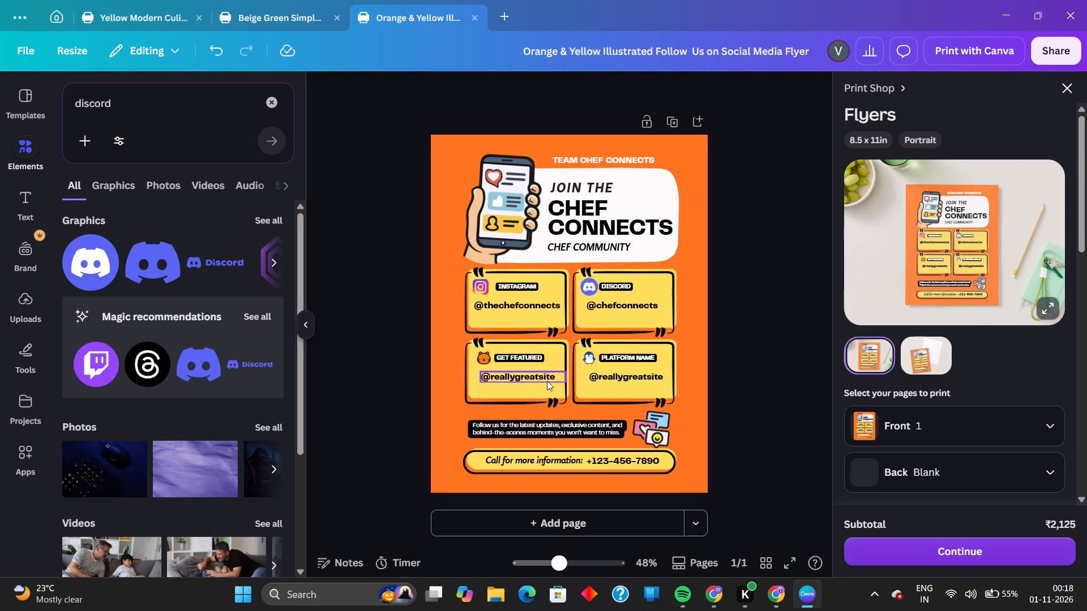
# Replace the placeholder handle under the GET FEATURED label with "share your story".
pyautogui.doubleClick(547, 381)
pyautogui.press('BackSpace')
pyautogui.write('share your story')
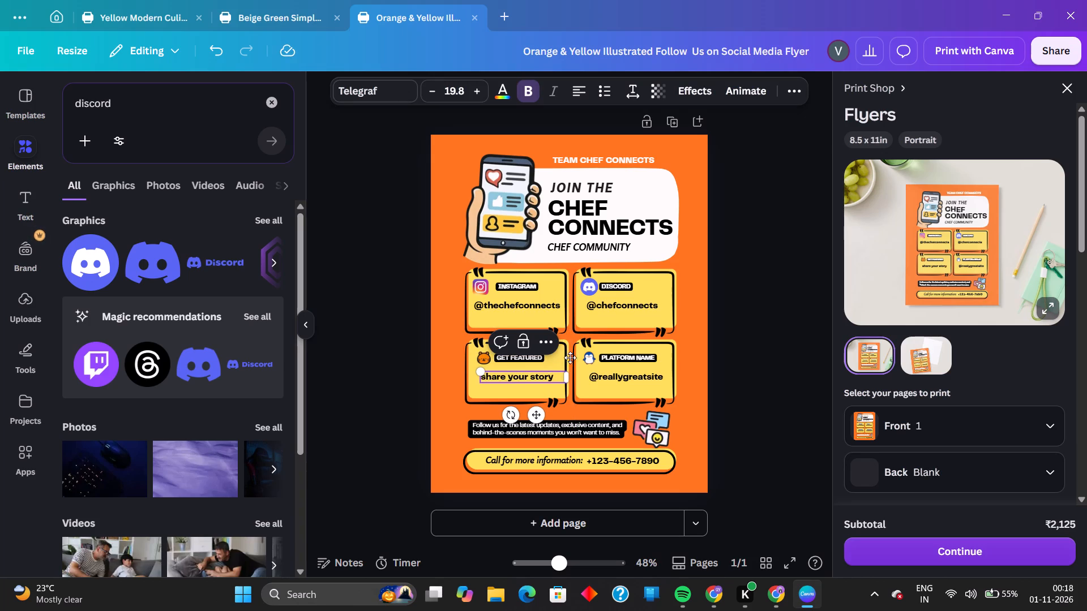
pyautogui.click(722, 358)
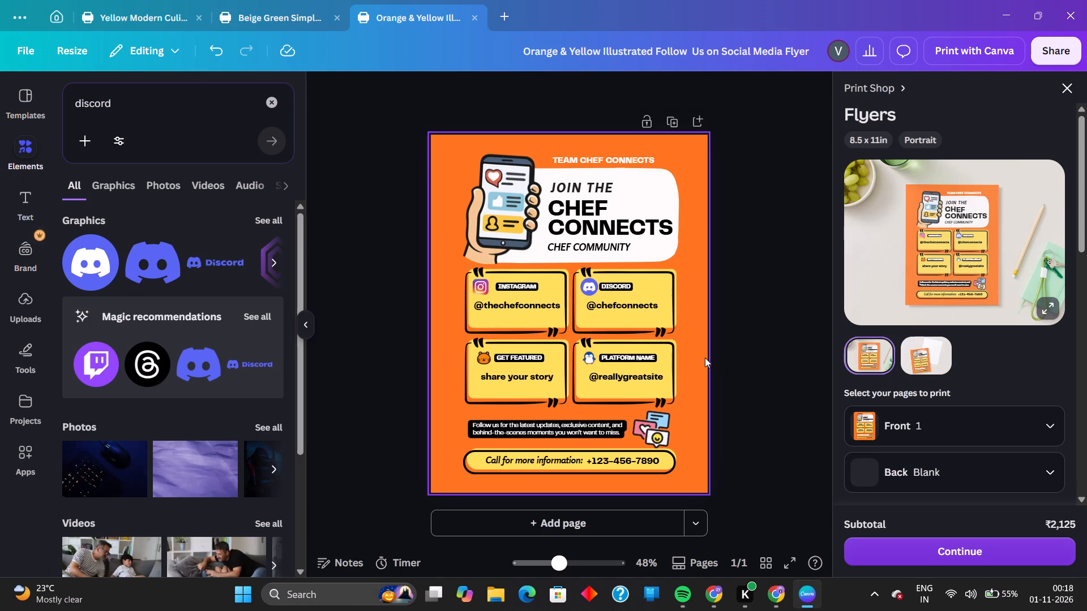
# Replace the remaining PLATFORM NAME label, in the card below Discord, with EMAIL.
pyautogui.click(633, 359)
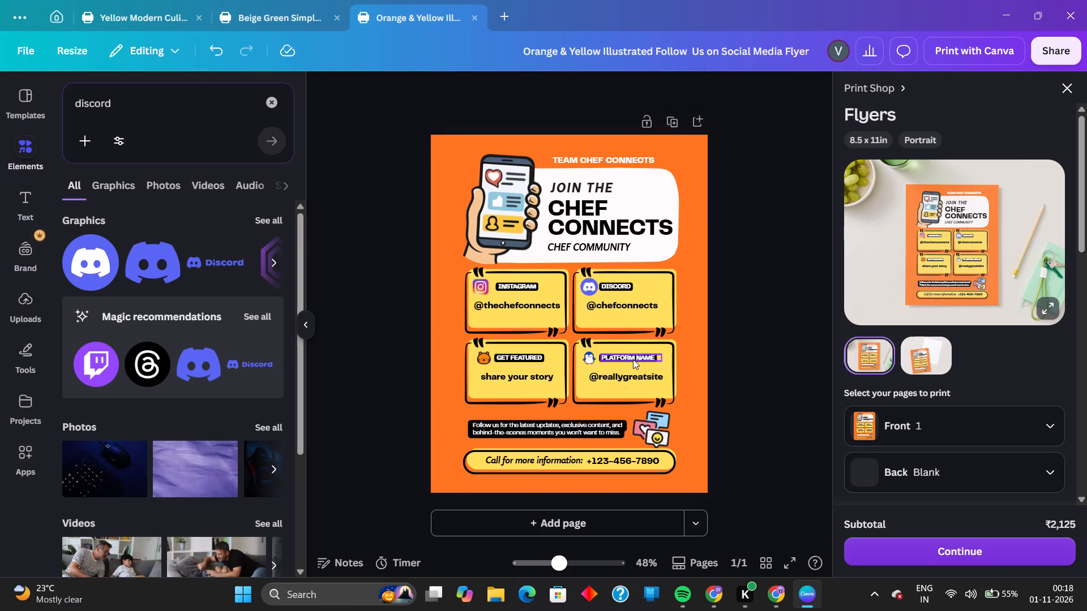
pyautogui.click(648, 352)
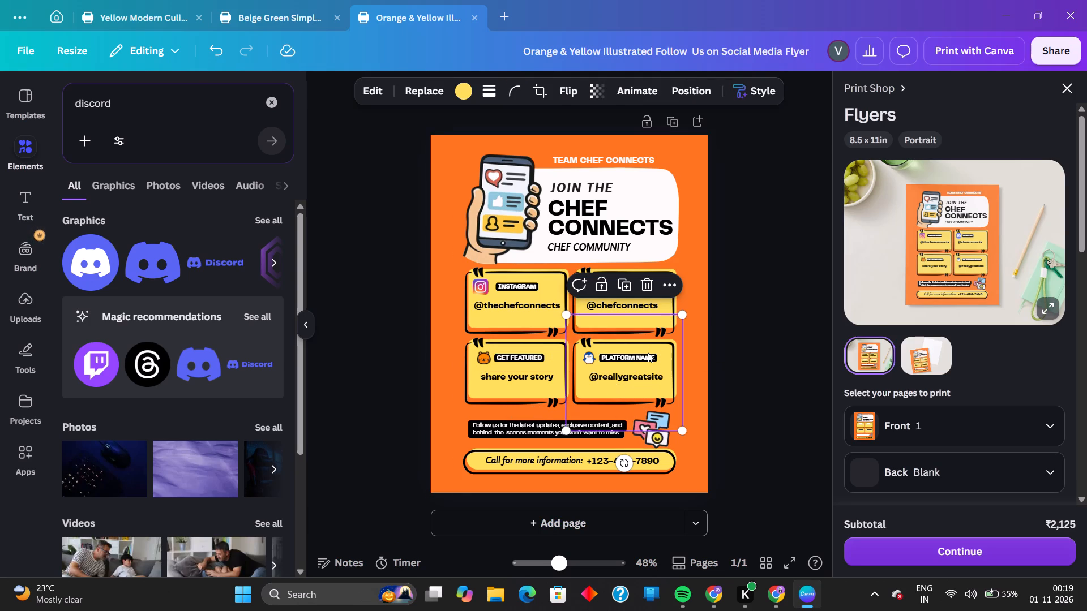
pyautogui.click(648, 354)
pyautogui.click(648, 354)
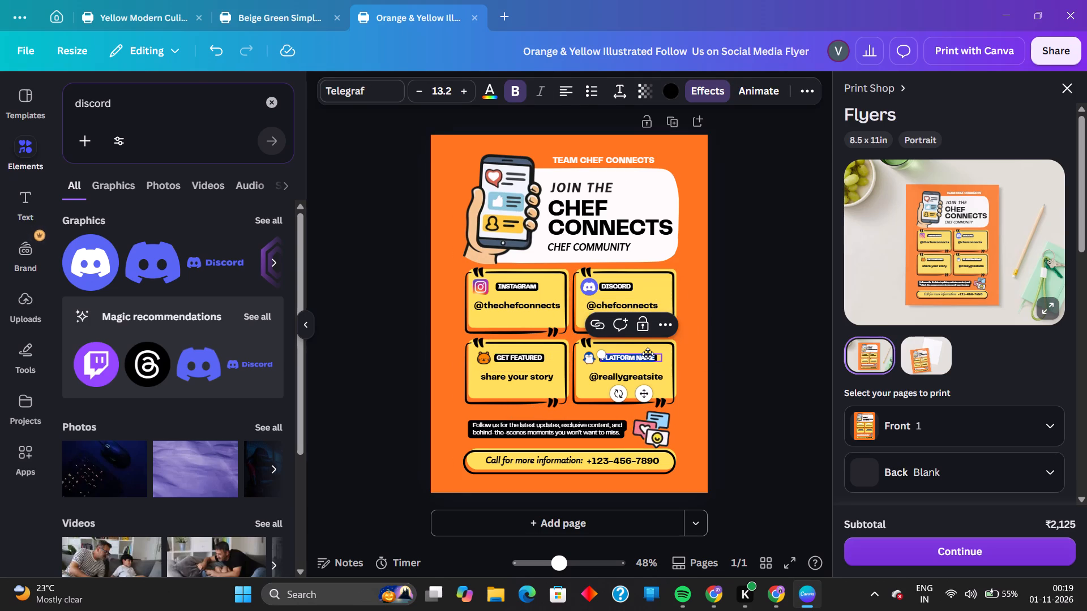
pyautogui.press('BackSpace')
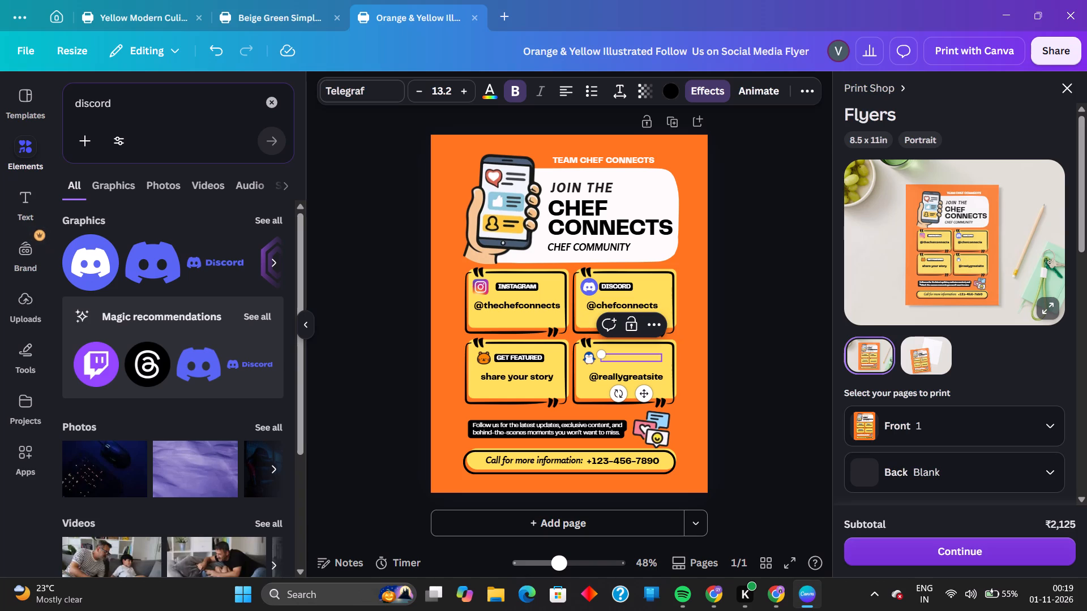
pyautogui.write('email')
pyautogui.click(778, 336)
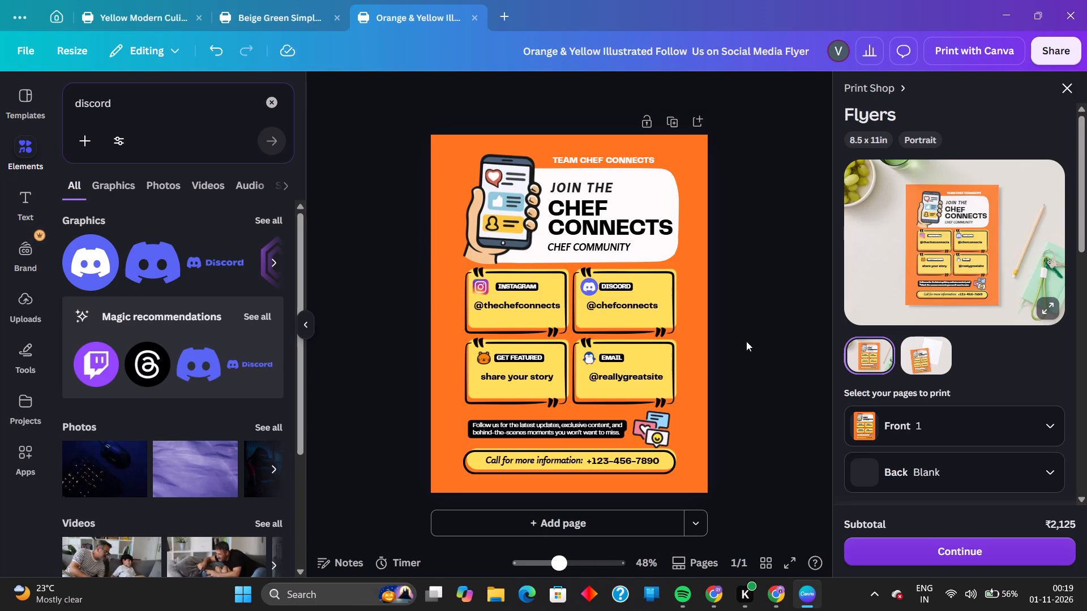
# Delete the penguin icon beside the EMAIL label.
pyautogui.click(584, 359)
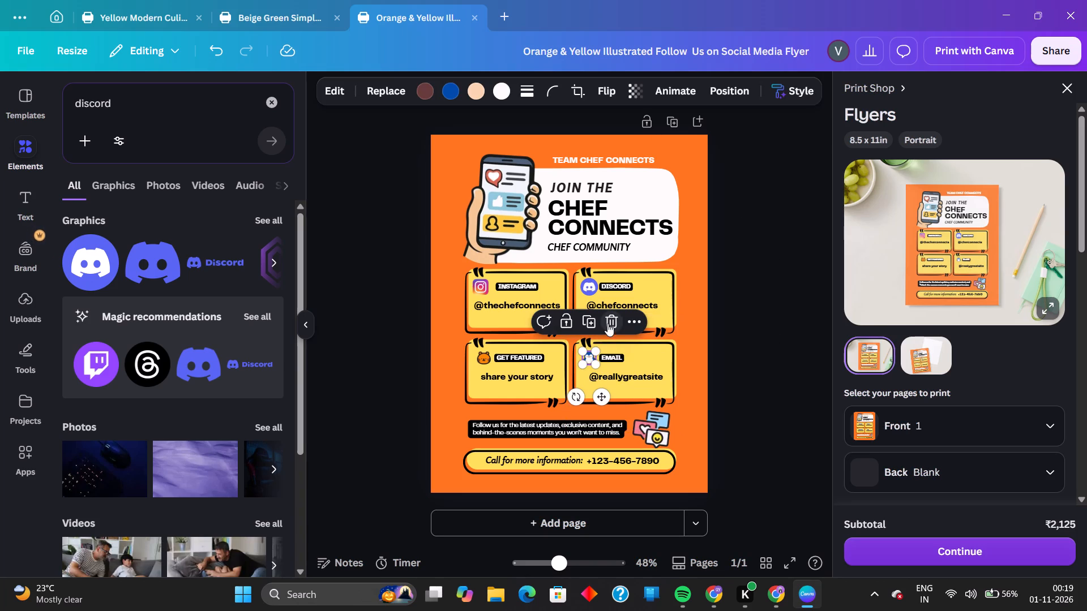
pyautogui.click(607, 322)
# Search the graphics for email, insert the round blue icon with a white envelope, and shrink it to about the Discord logo's size.
pyautogui.click(276, 110)
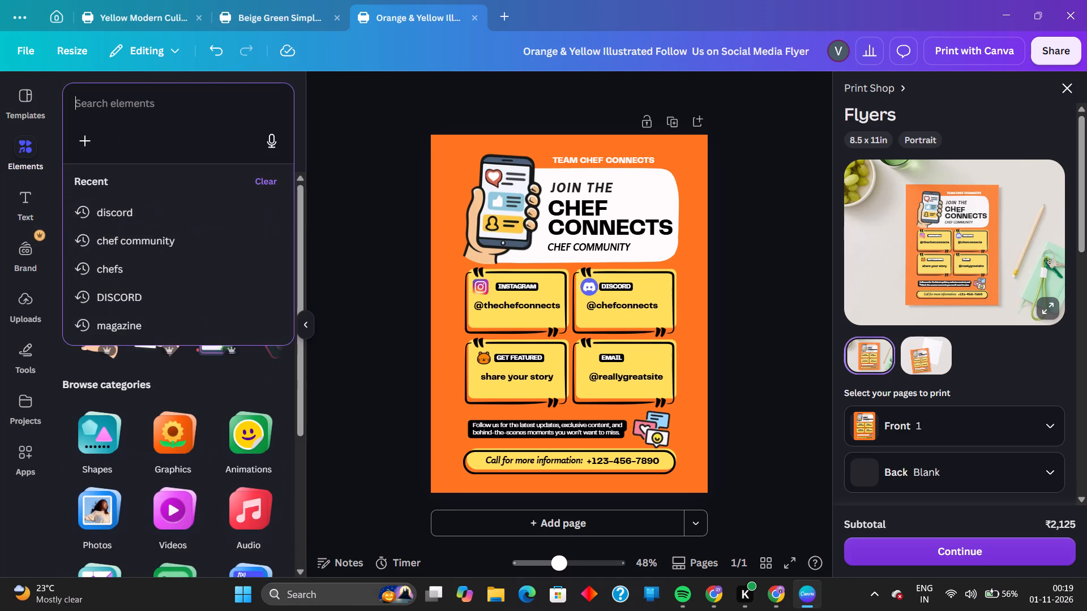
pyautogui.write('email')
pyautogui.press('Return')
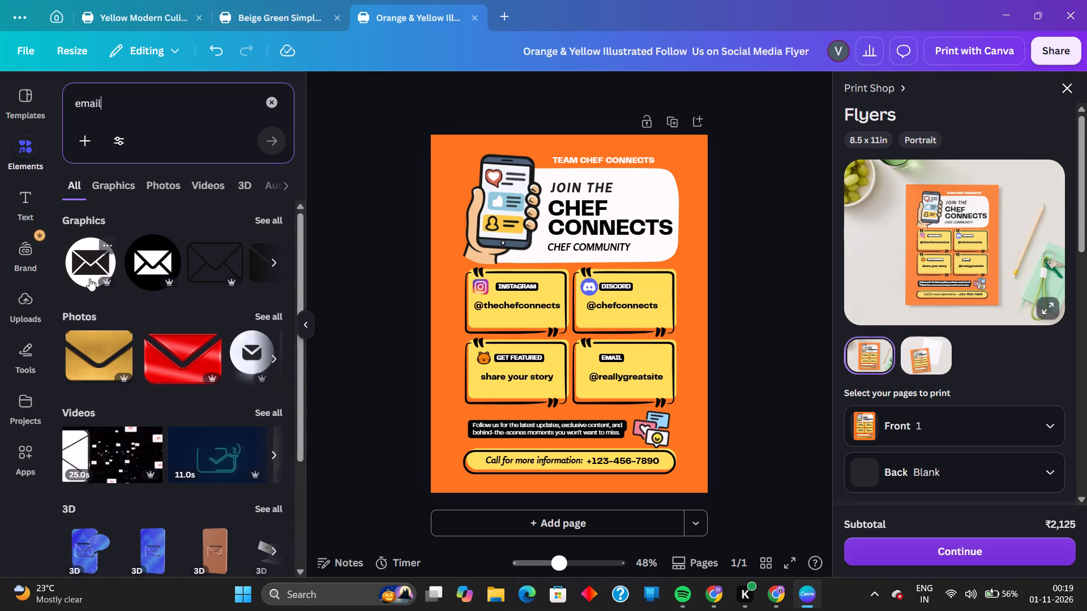
pyautogui.click(270, 222)
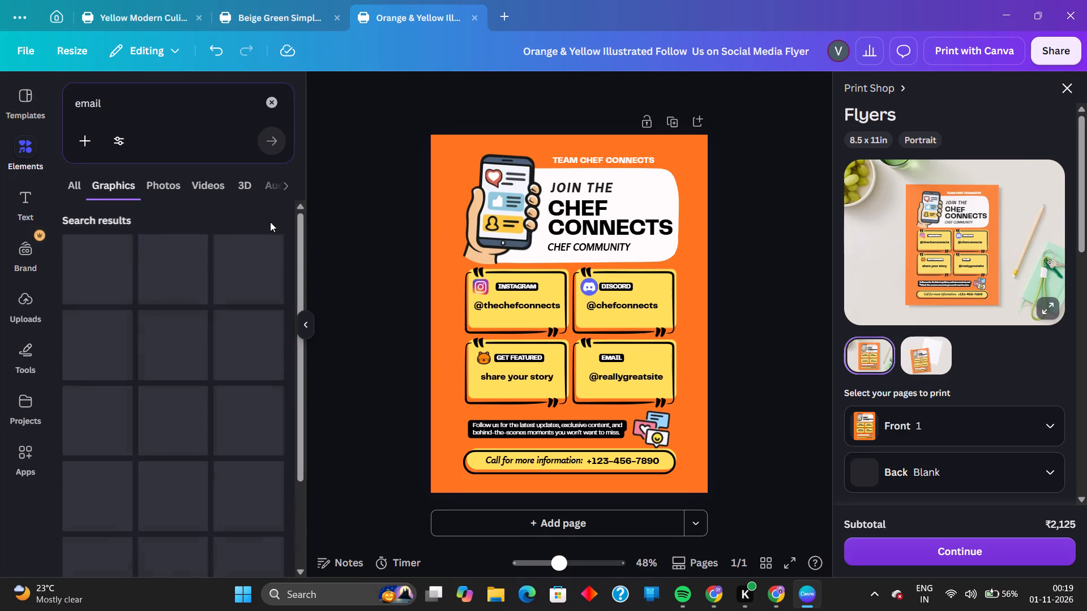
pyautogui.scroll(-5, 174, 273)
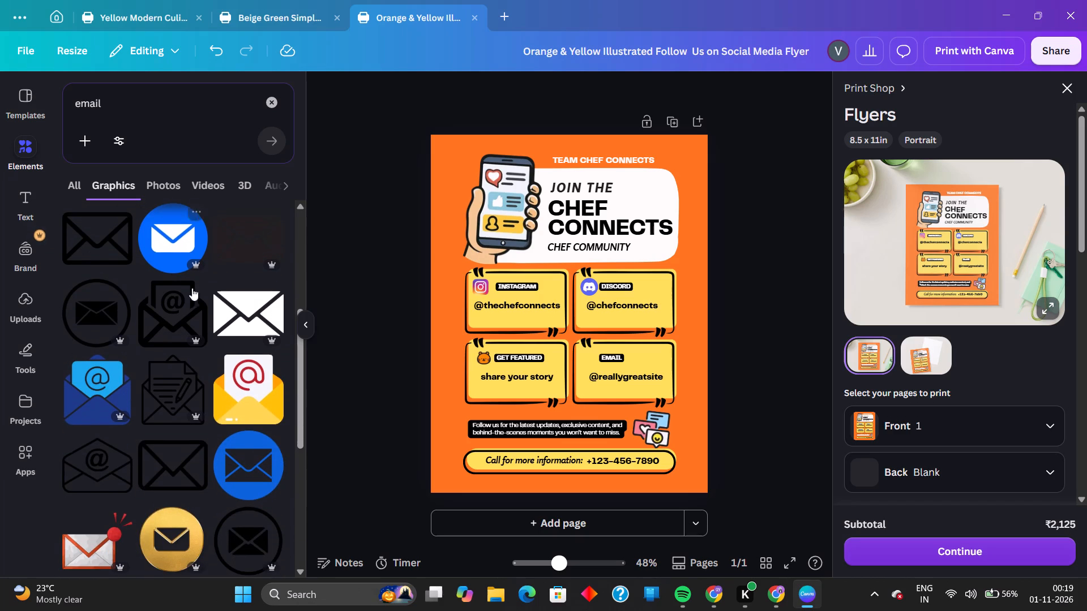
pyautogui.click(178, 238)
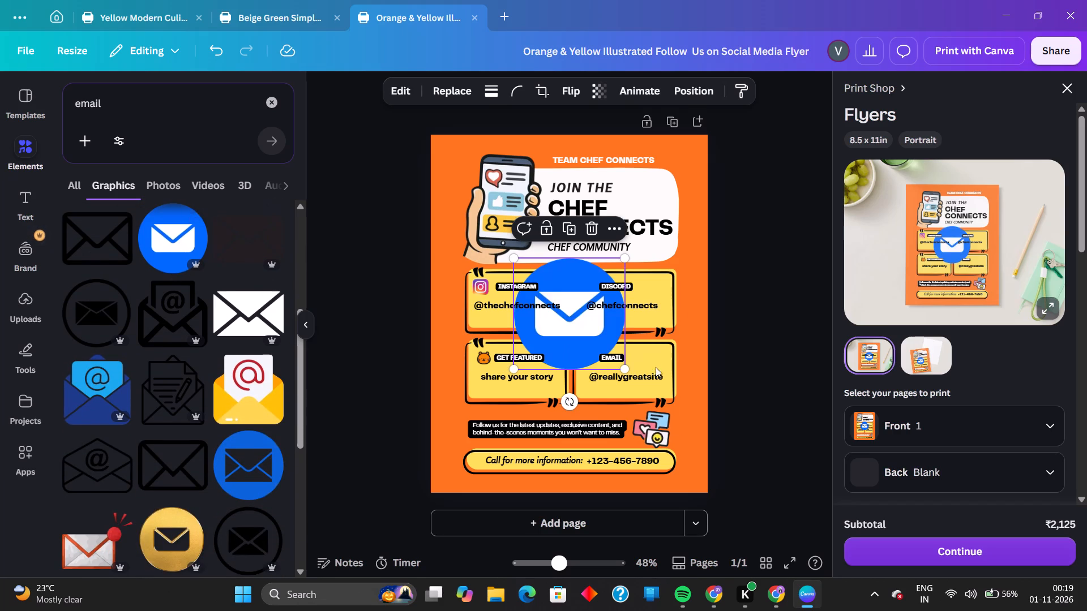
pyautogui.moveTo(512, 259); pyautogui.dragTo(581, 356)
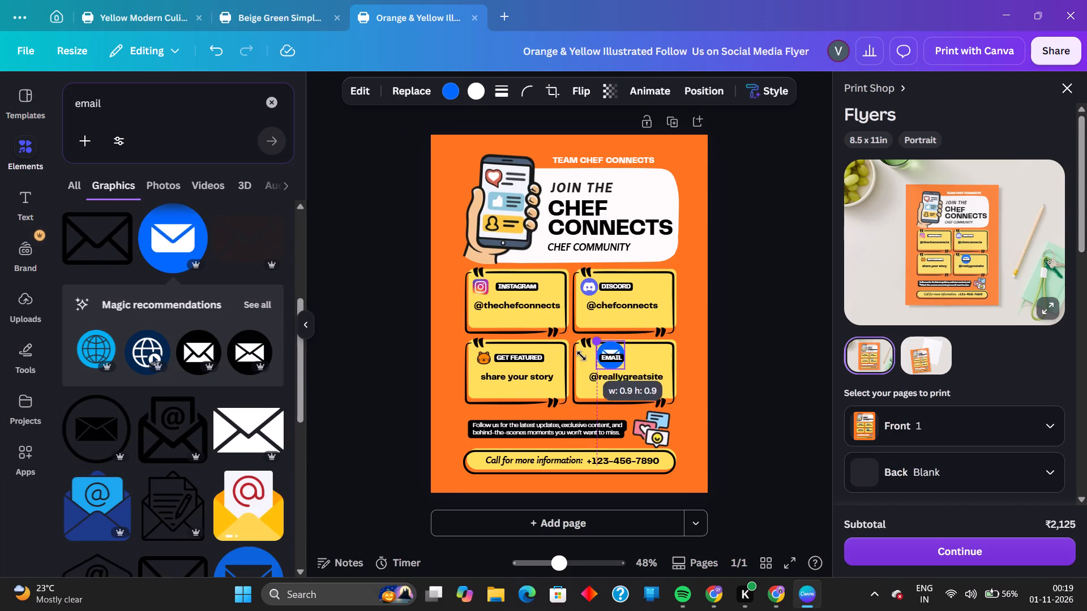
pyautogui.moveTo(581, 356); pyautogui.dragTo(592, 368)
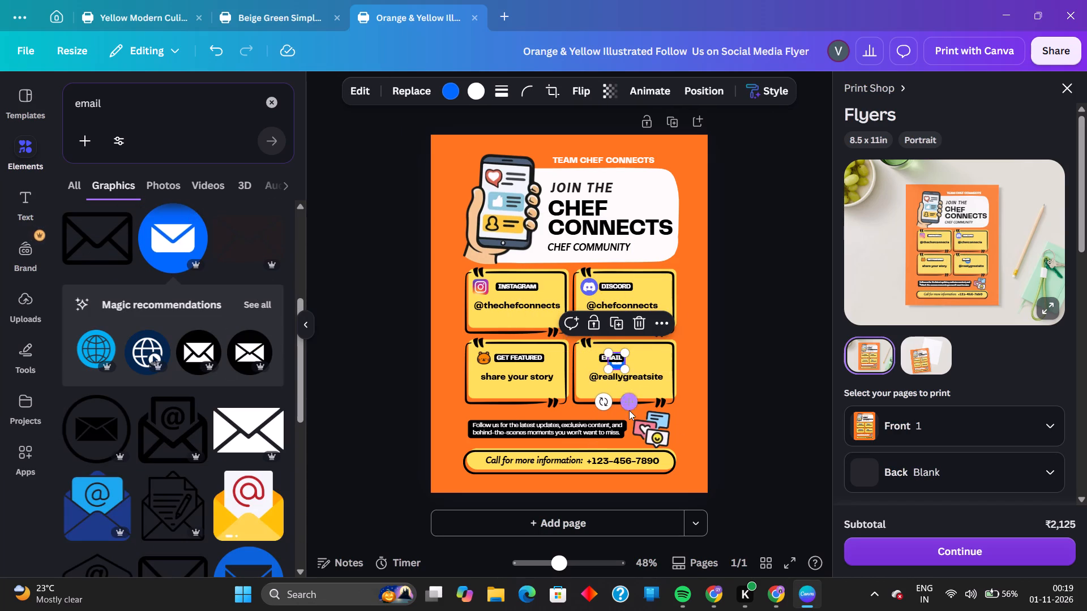
# Place the blue envelope icon just before the EMAIL label and nudge the label so the two line up without overlapping.
pyautogui.moveTo(627, 401); pyautogui.dragTo(598, 401)
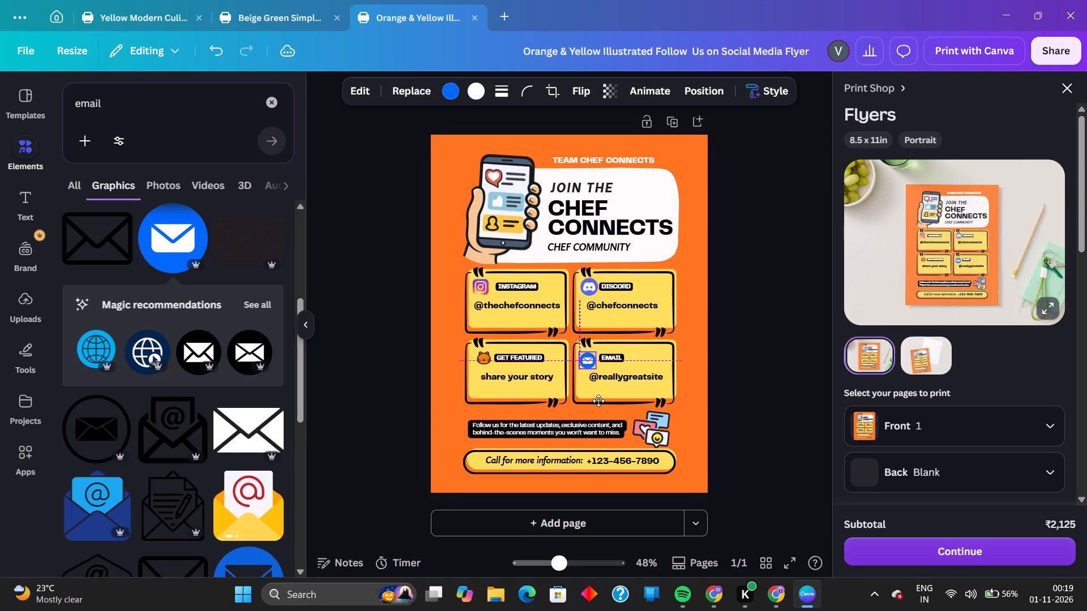
pyautogui.moveTo(598, 401); pyautogui.dragTo(601, 400)
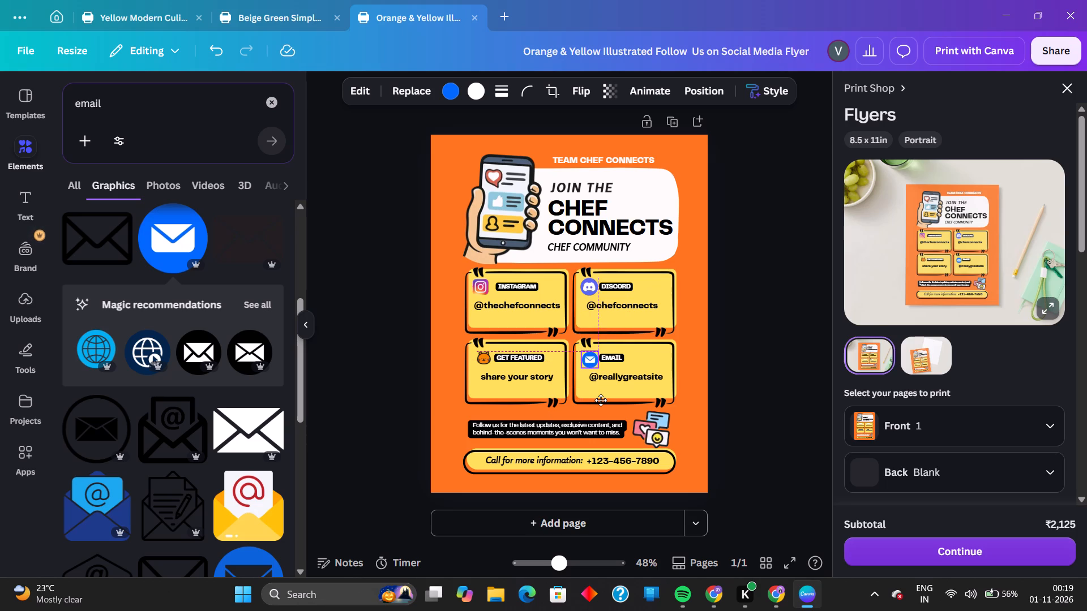
pyautogui.moveTo(601, 400); pyautogui.dragTo(601, 399)
pyautogui.click(614, 359)
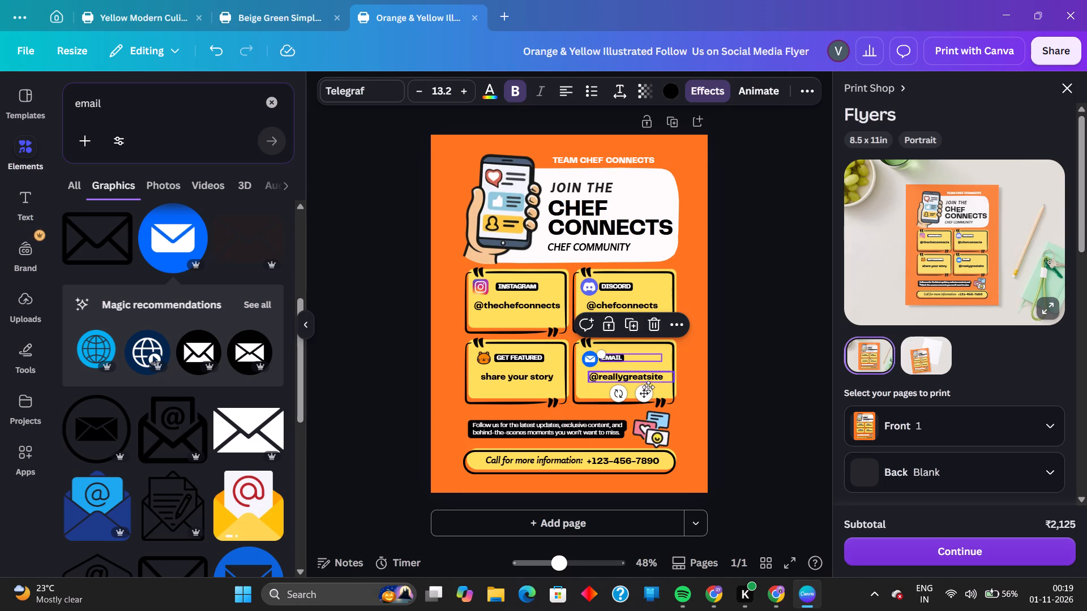
pyautogui.click(645, 393)
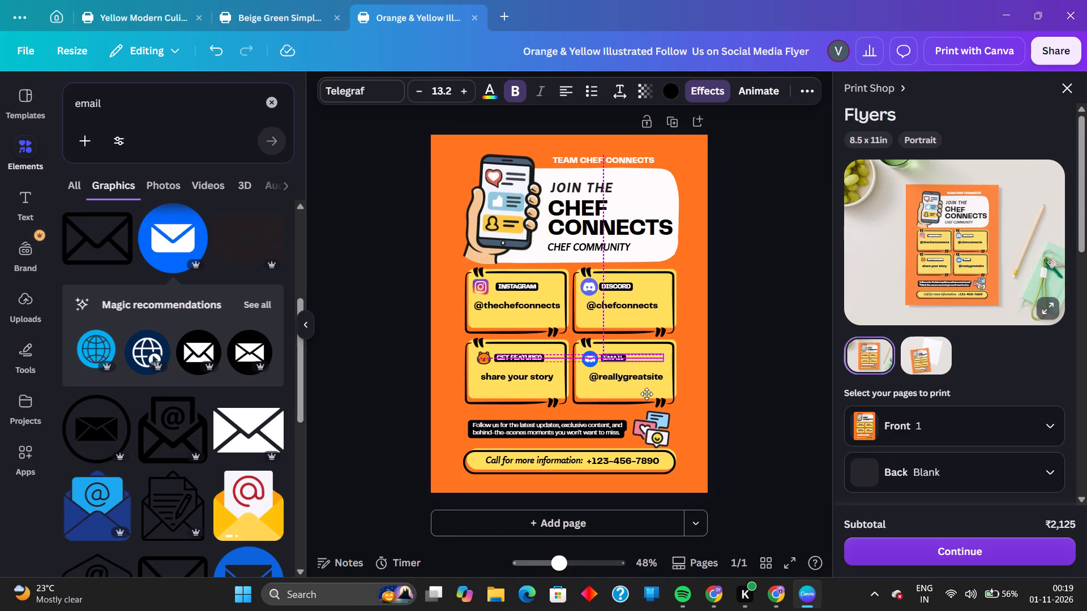
pyautogui.click(585, 359)
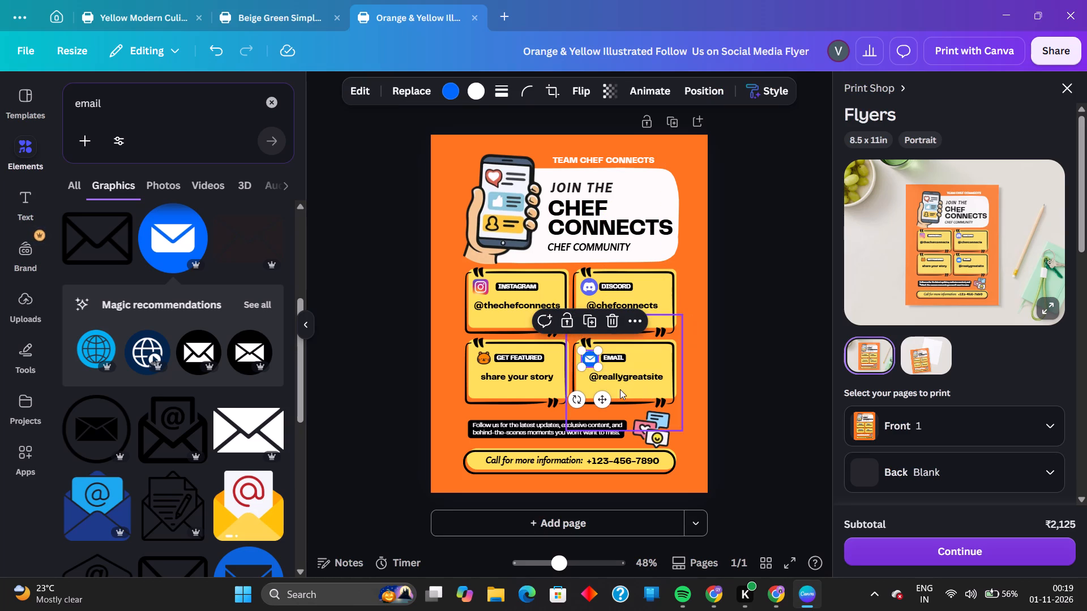
pyautogui.click(607, 398)
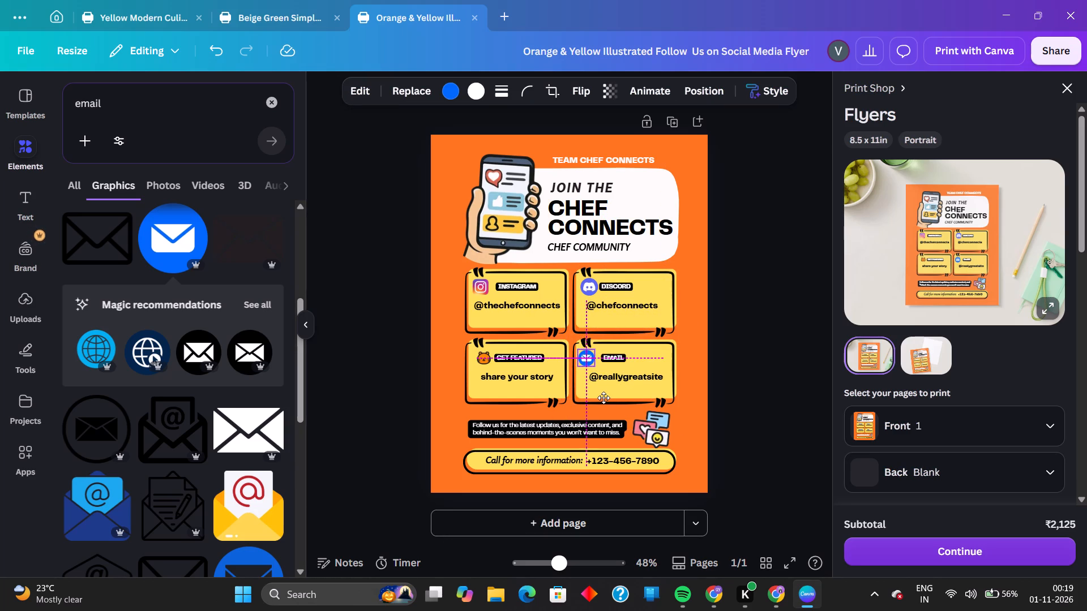
pyautogui.click(744, 384)
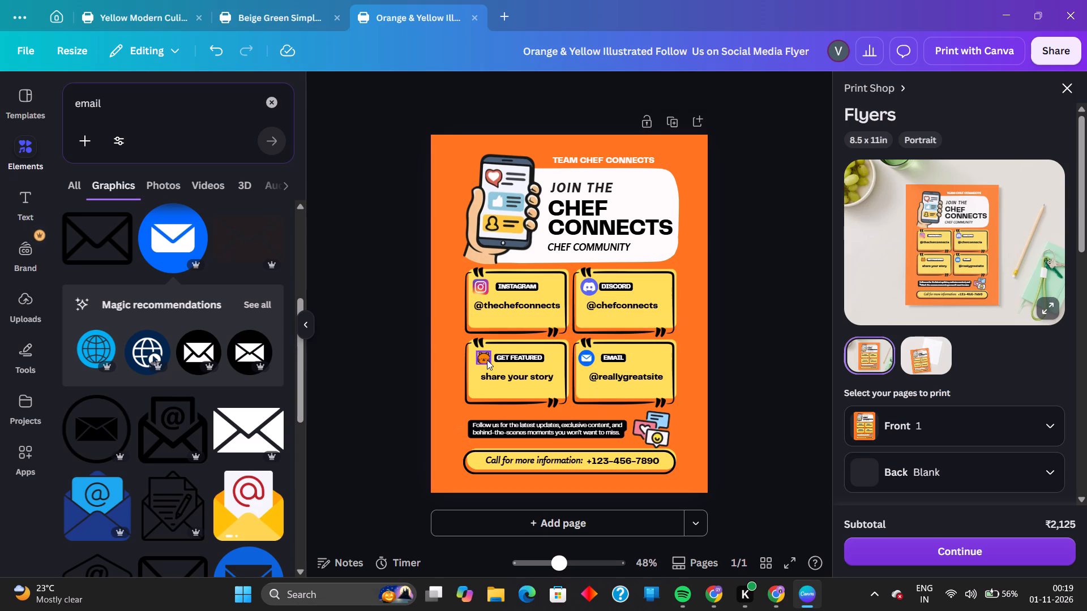
# Delete the bear icon beside the GET FEATURED label.
pyautogui.click(487, 360)
pyautogui.click(504, 325)
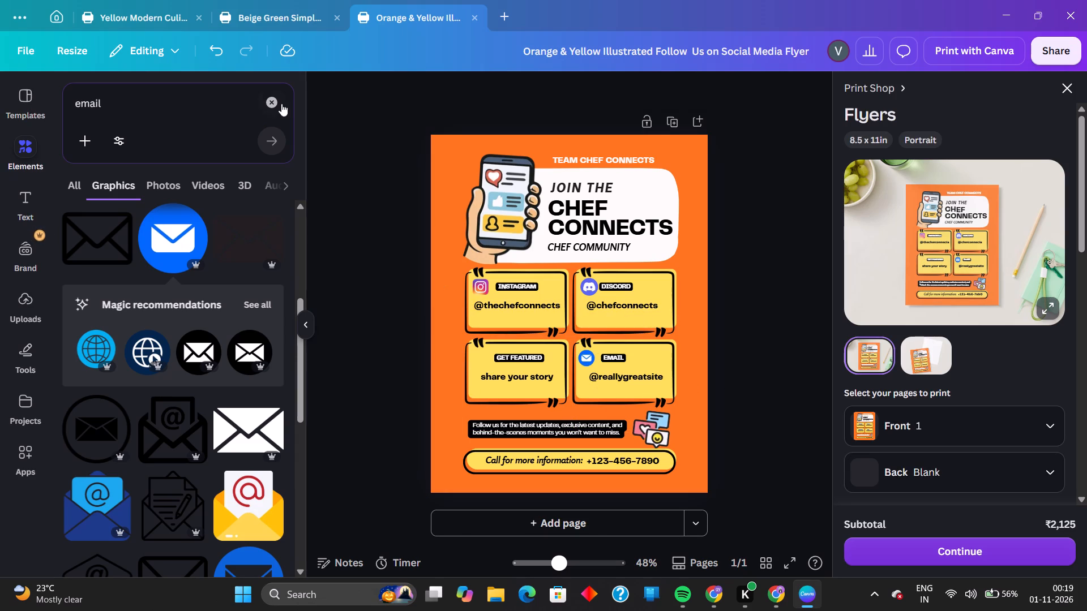
# Search the graphics for story and browse the results for an icon suited to the GET FEATURED label.
pyautogui.click(277, 108)
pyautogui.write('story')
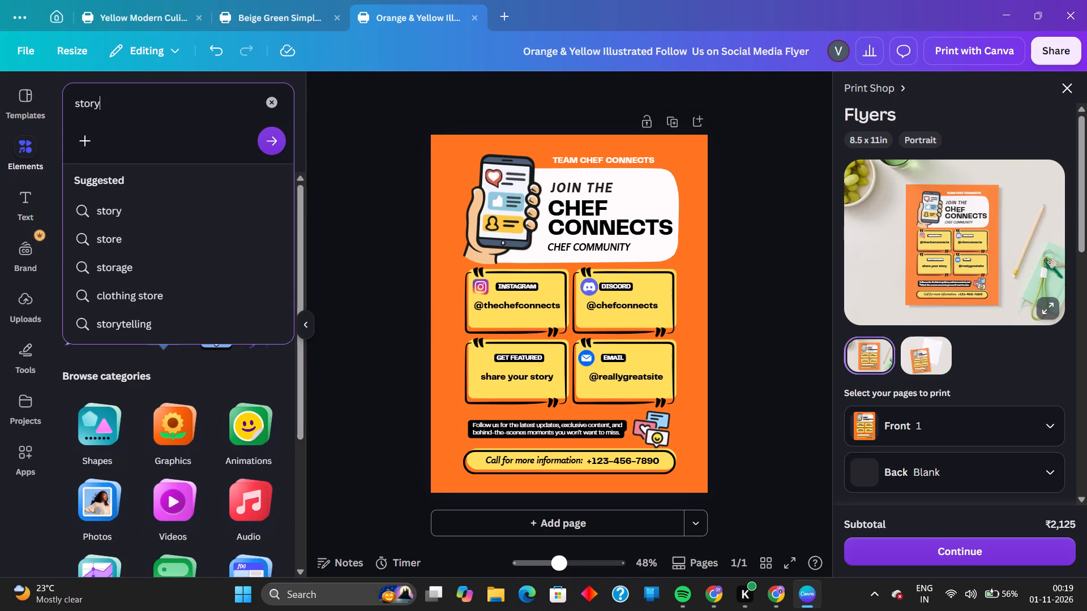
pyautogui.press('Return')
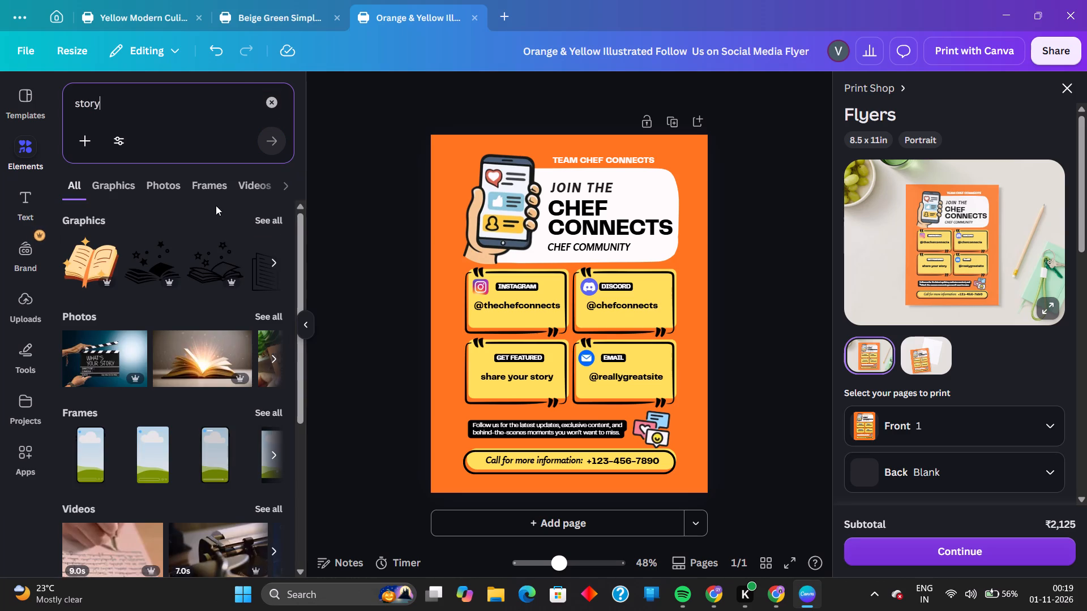
pyautogui.click(272, 216)
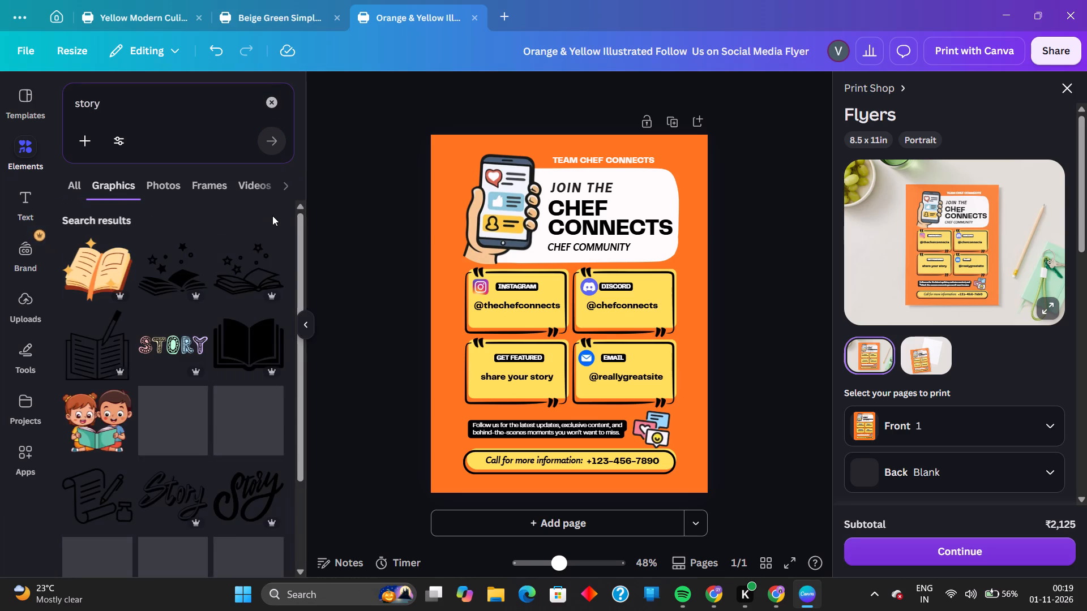
pyautogui.scroll(-2, 234, 289)
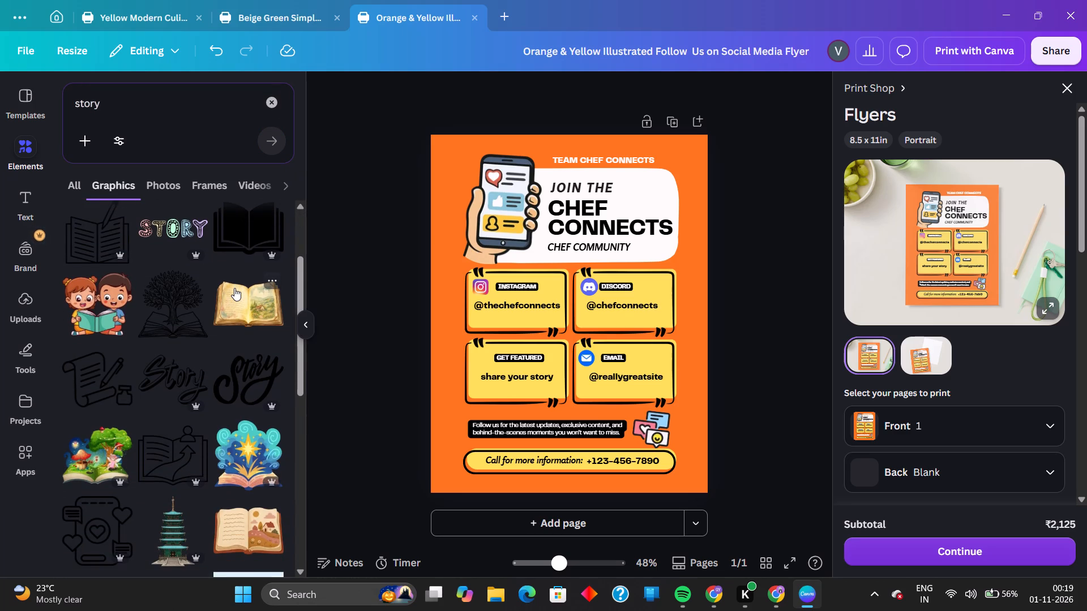
pyautogui.scroll(1, 234, 288)
pyautogui.scroll(-4, 234, 288)
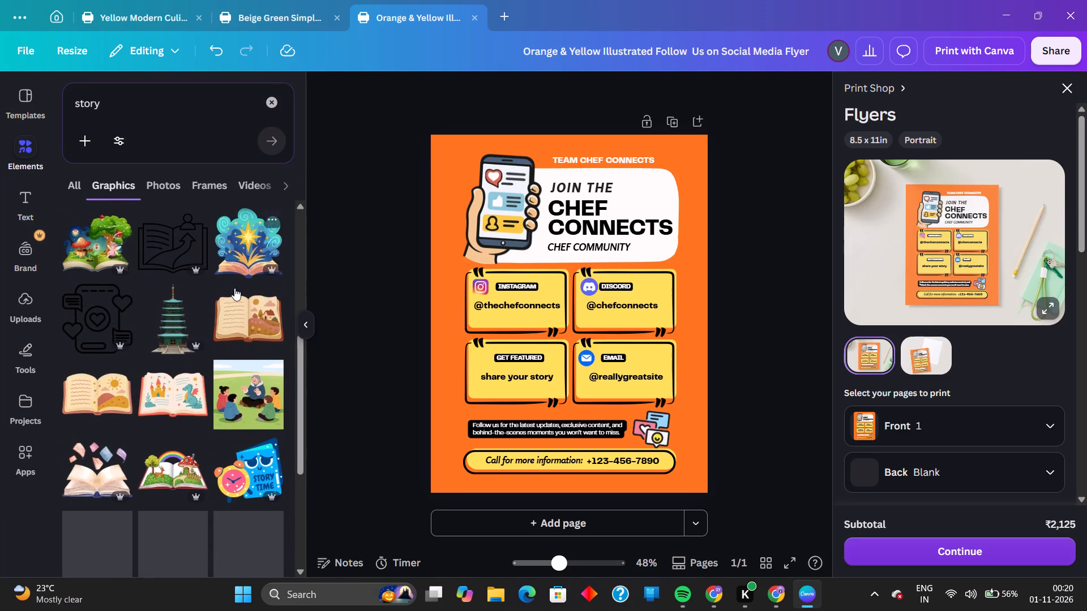
pyautogui.scroll(-2, 234, 288)
pyautogui.scroll(4, 234, 288)
pyautogui.scroll(-5, 234, 288)
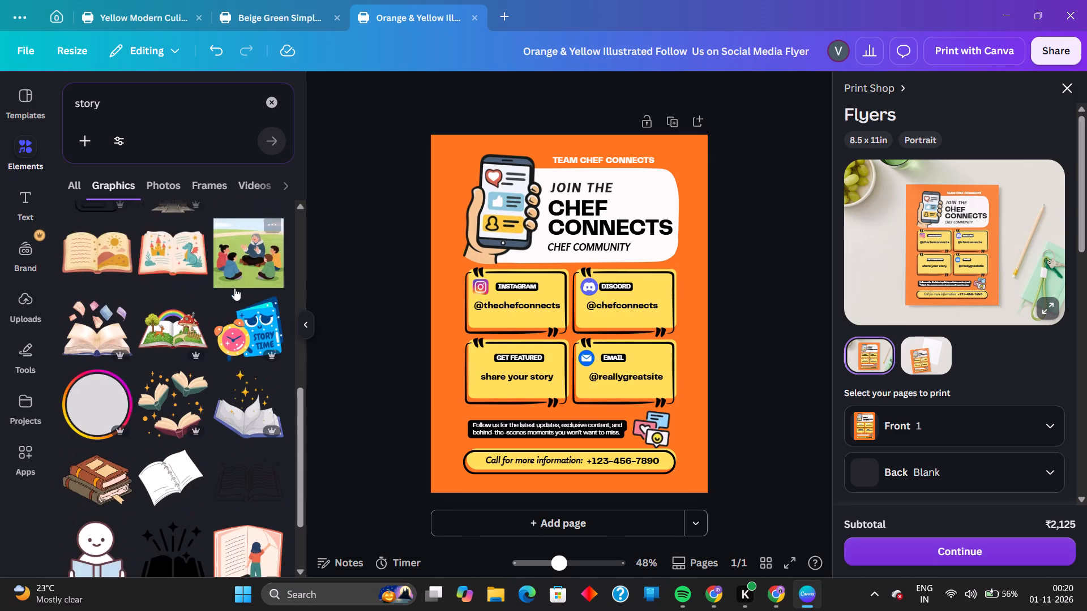
pyautogui.scroll(-3, 234, 288)
pyautogui.scroll(9, 234, 288)
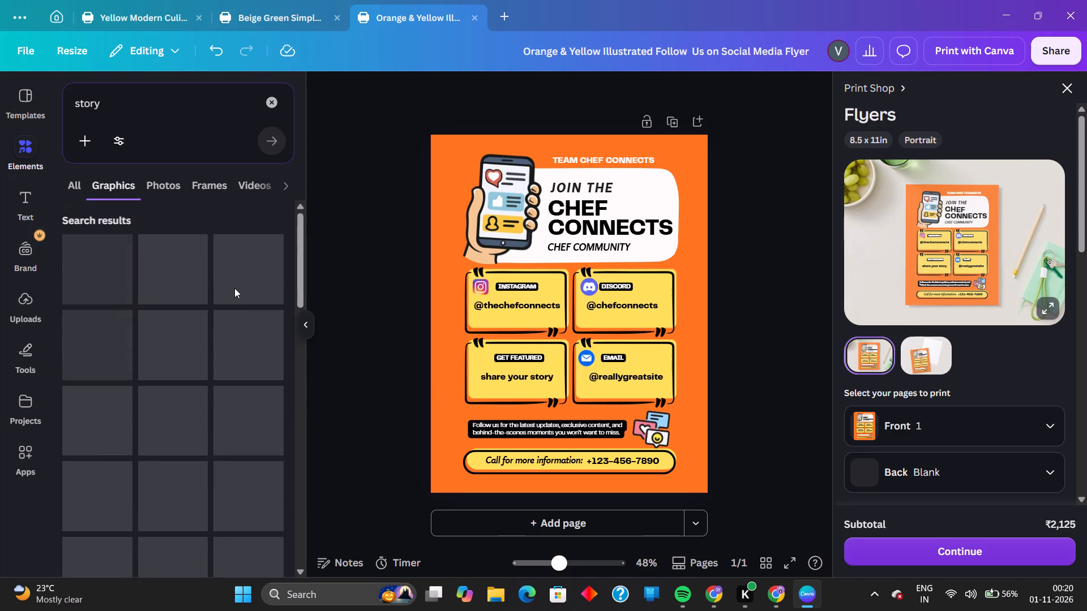
pyautogui.scroll(3, 234, 288)
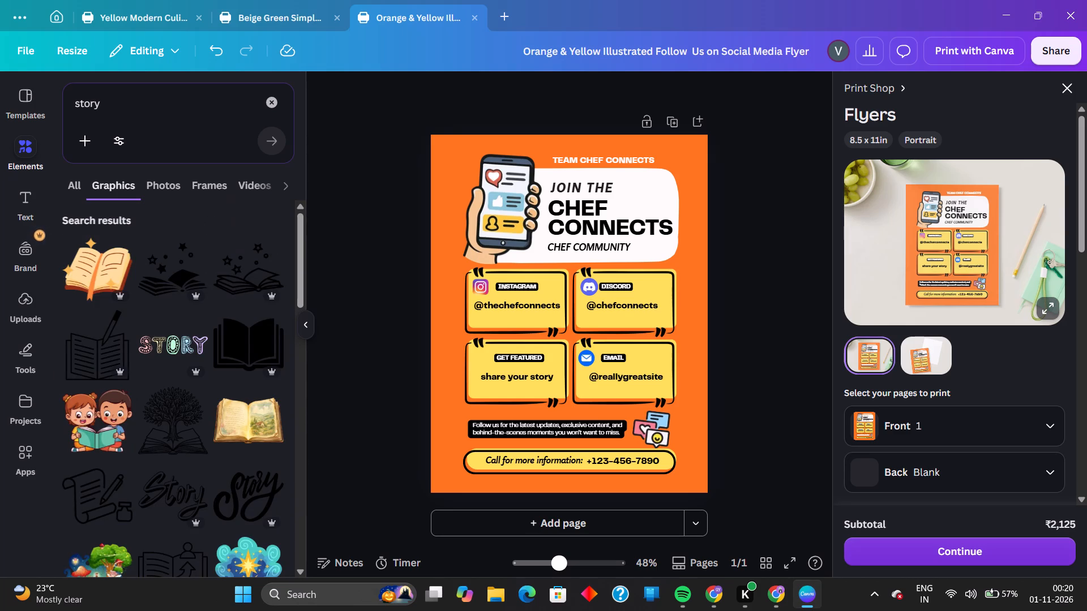
# Search the graphics for chef and browse the results for a compact icon for the GET FEATURED box.
pyautogui.click(264, 101)
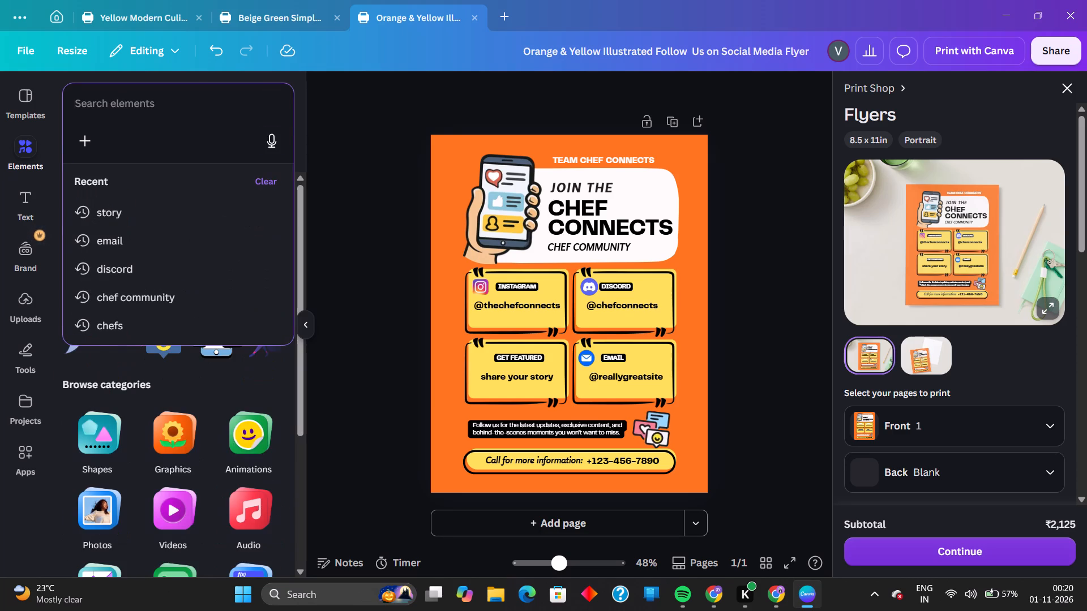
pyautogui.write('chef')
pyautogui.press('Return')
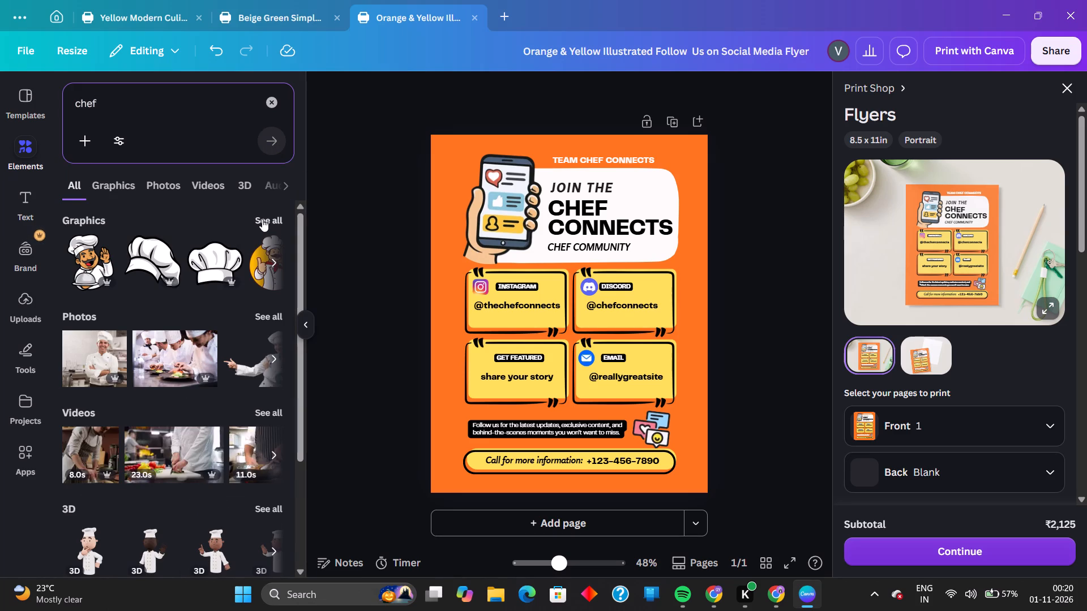
pyautogui.click(273, 221)
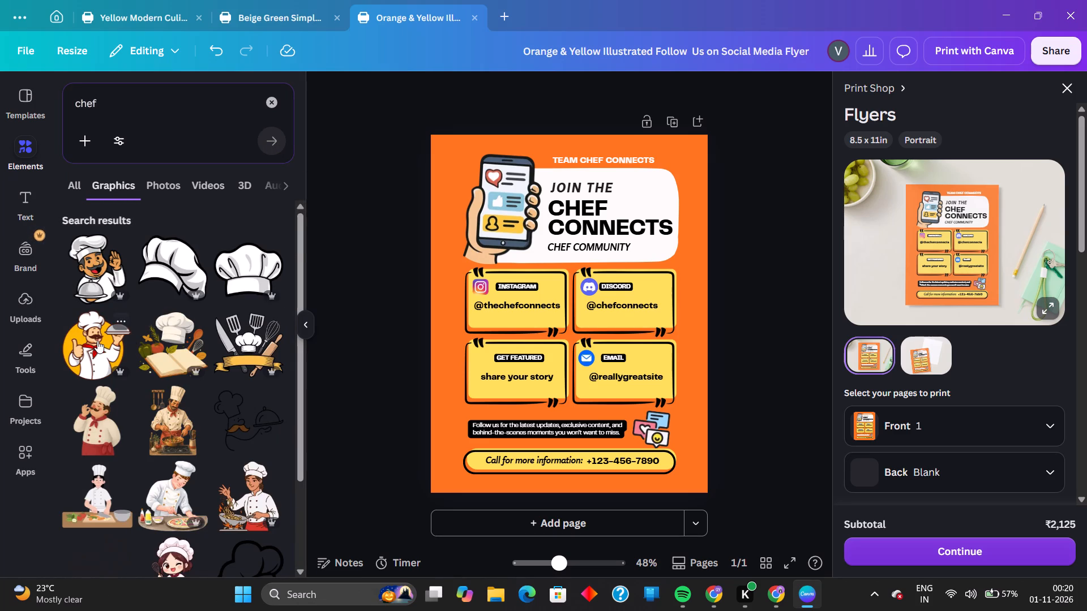
pyautogui.scroll(-5, 100, 336)
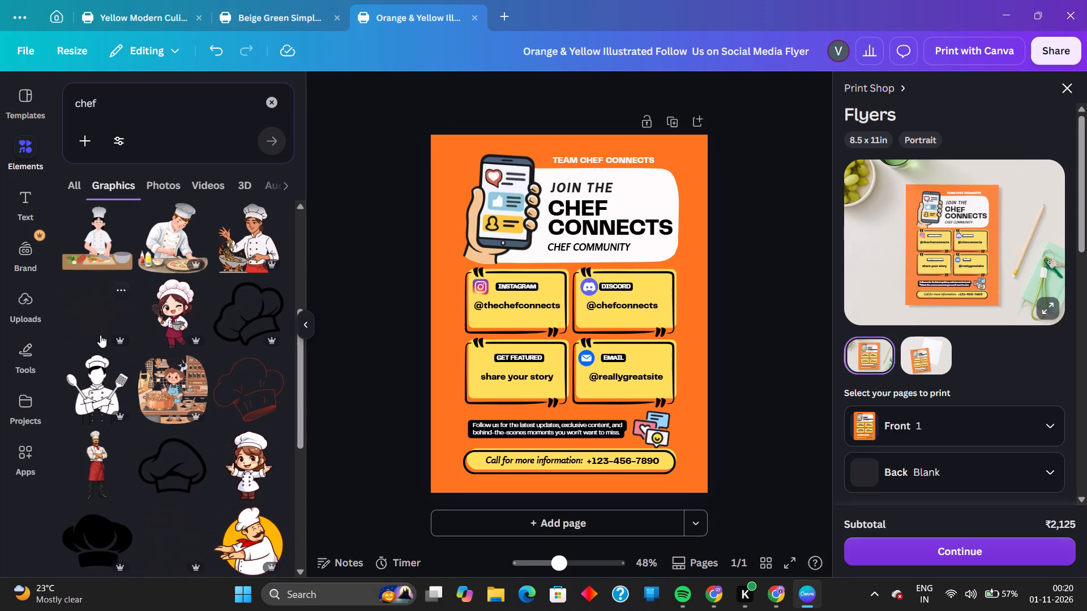
pyautogui.scroll(-5, 100, 335)
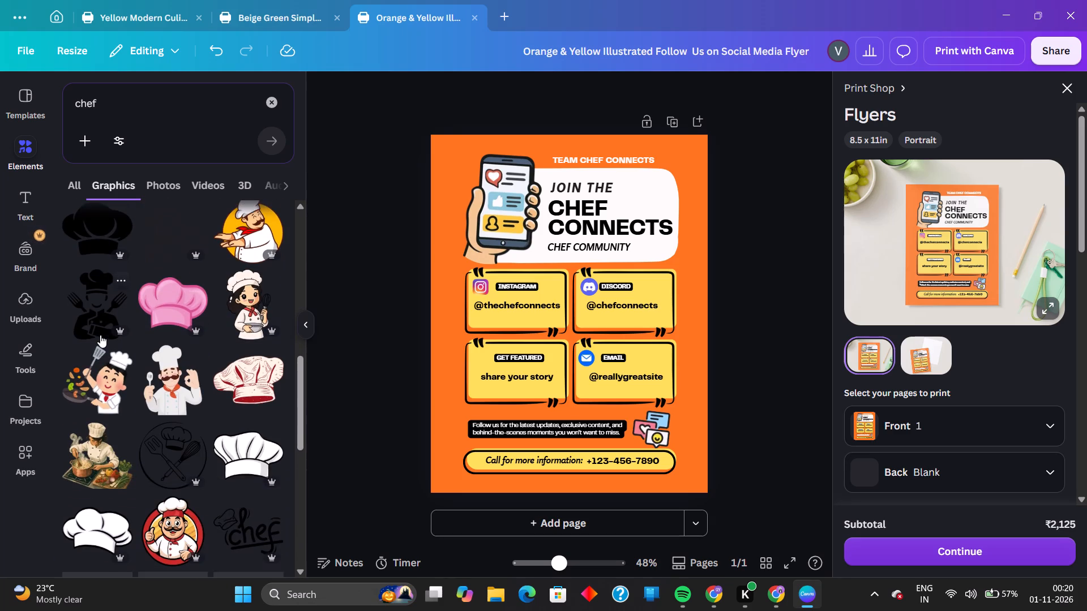
pyautogui.scroll(-4, 100, 335)
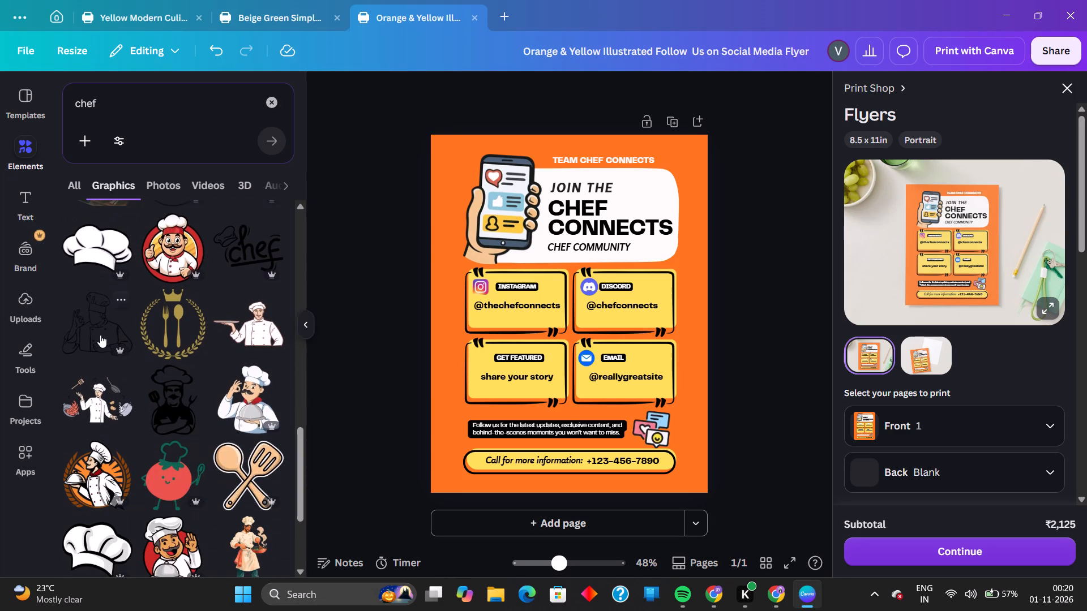
# Search the graphics for chef circle, insert the round black icon with a chef figure, and shrink it to about 0.6 by 0.6.
pyautogui.click(142, 100)
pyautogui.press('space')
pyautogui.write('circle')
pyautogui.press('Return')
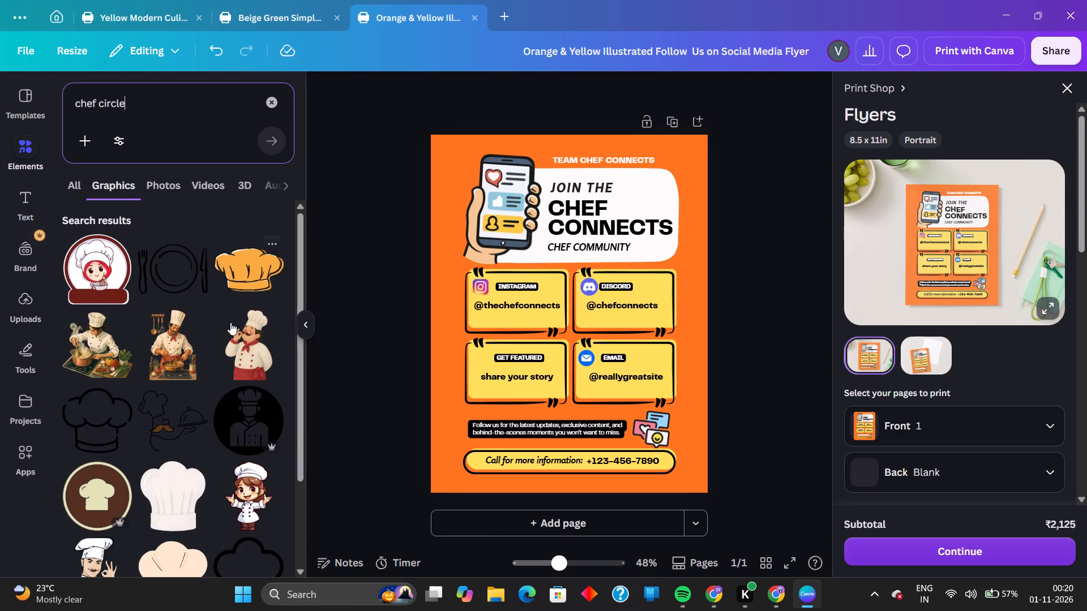
pyautogui.scroll(-2, 256, 399)
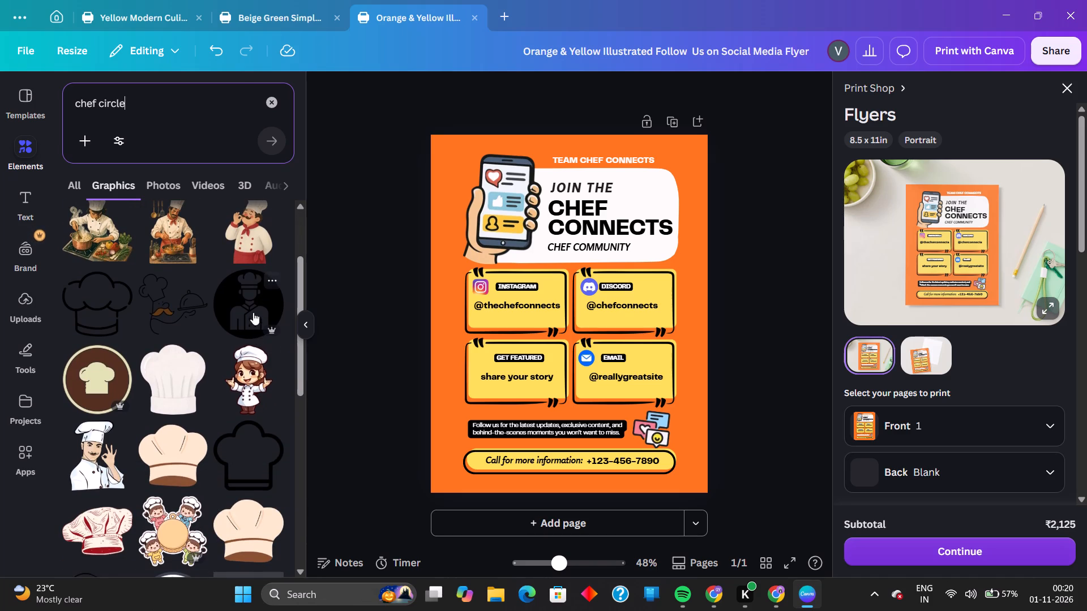
pyautogui.click(253, 312)
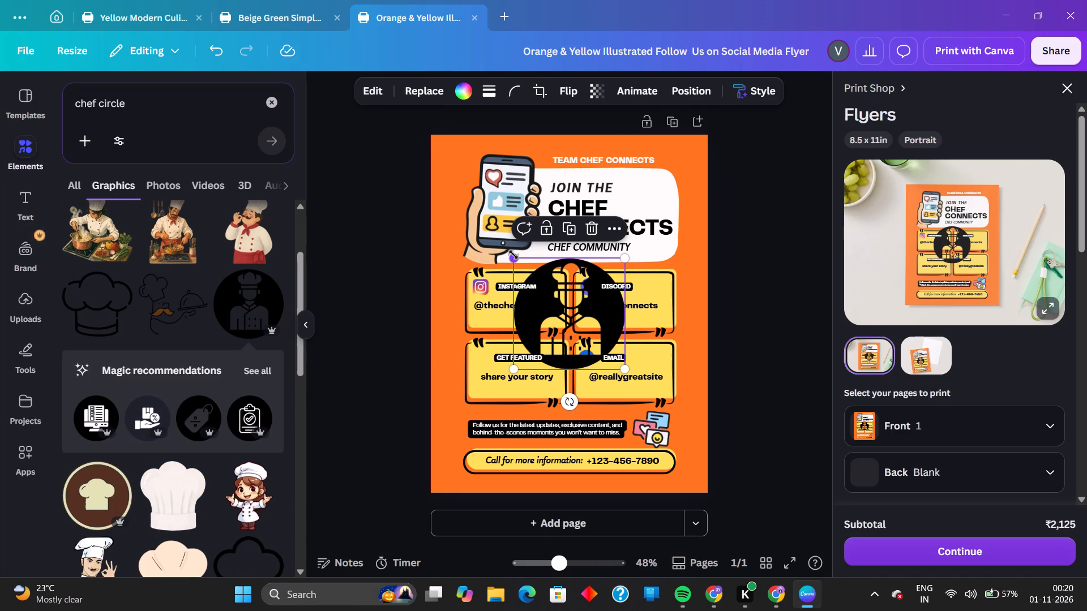
pyautogui.moveTo(513, 255); pyautogui.dragTo(602, 354)
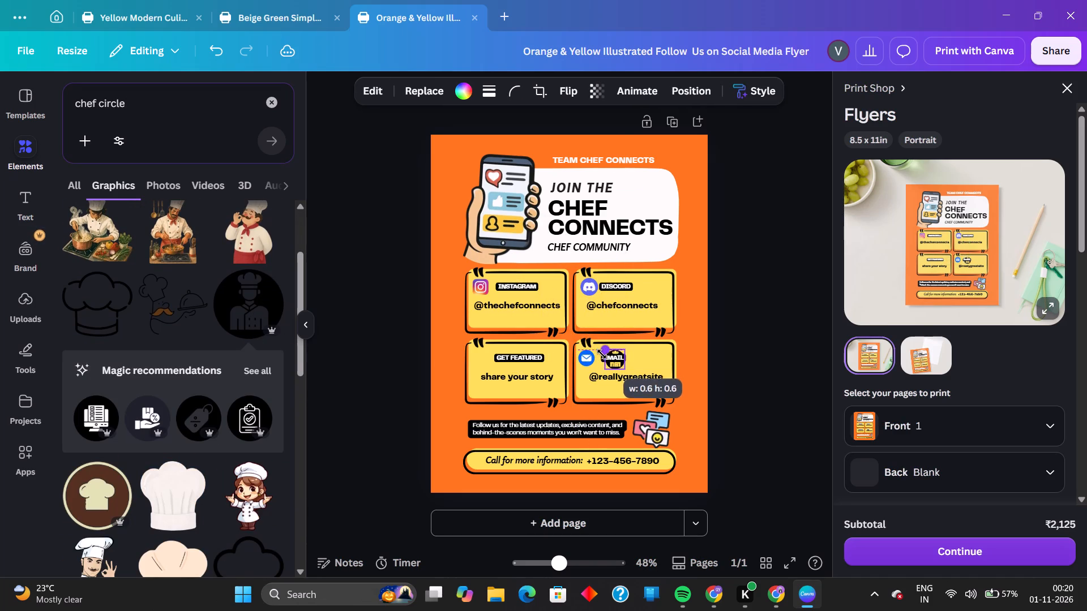
pyautogui.moveTo(602, 354); pyautogui.dragTo(604, 356)
# Place the round chef icon just before the GET FEATURED label, level with the label and the blue envelope icon.
pyautogui.moveTo(634, 403); pyautogui.dragTo(563, 407)
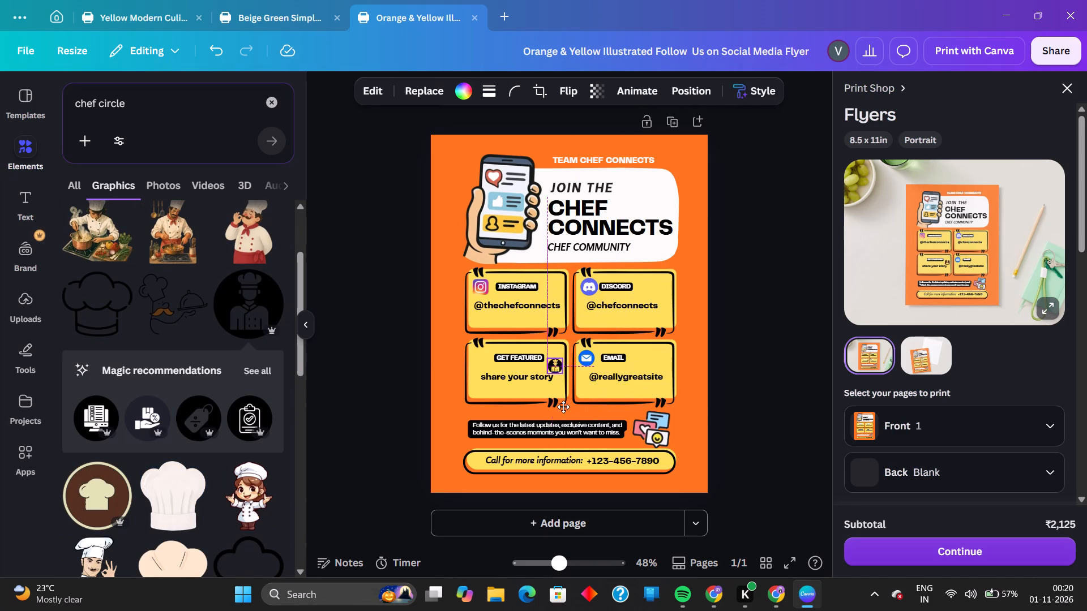
pyautogui.moveTo(563, 407); pyautogui.dragTo(495, 404)
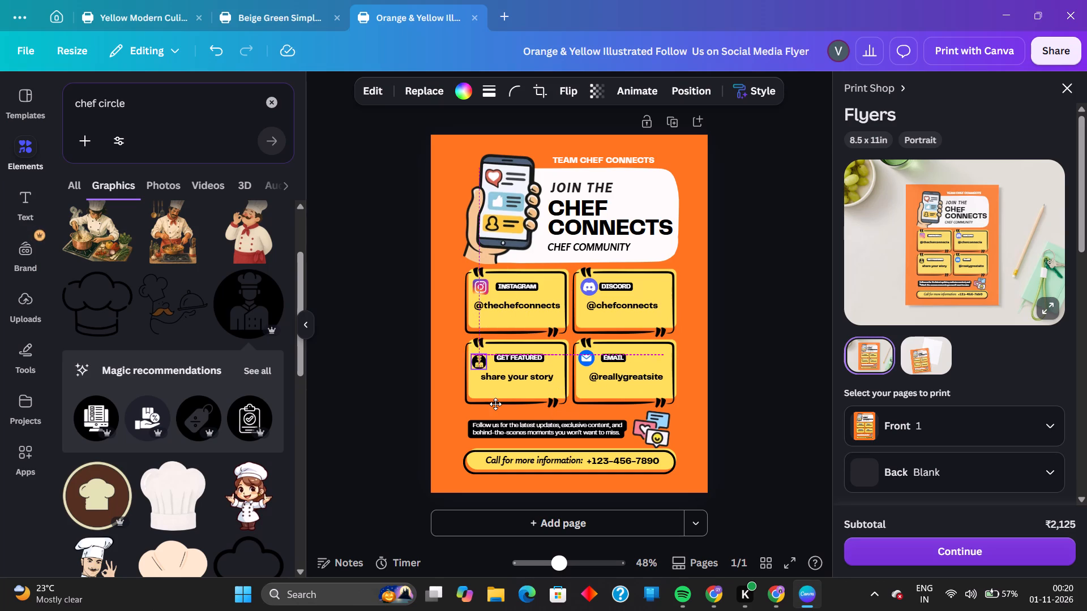
pyautogui.moveTo(495, 404); pyautogui.dragTo(497, 398)
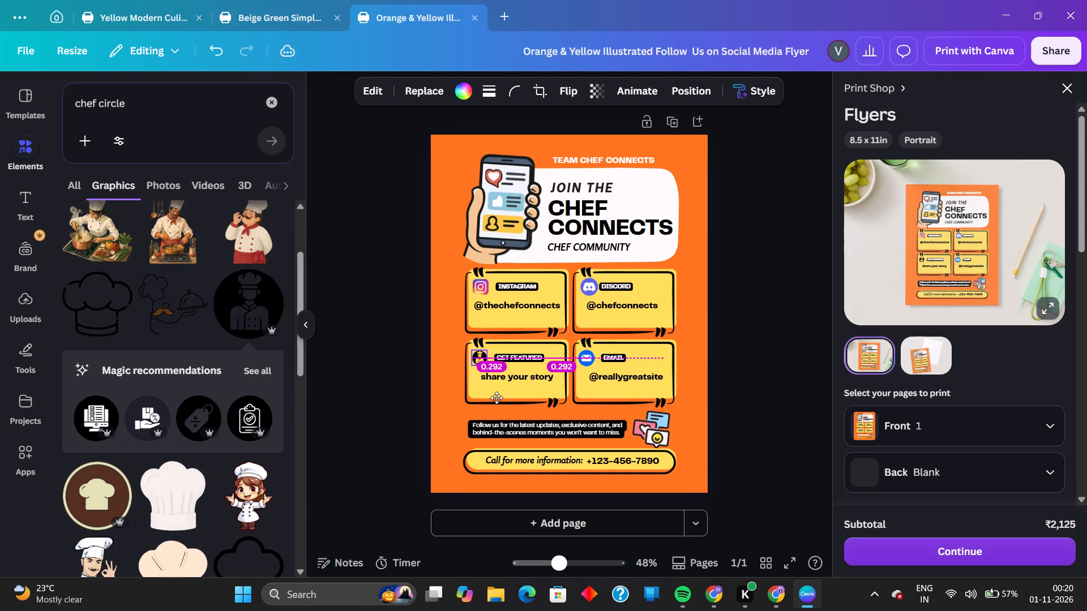
pyautogui.moveTo(497, 398); pyautogui.dragTo(498, 401)
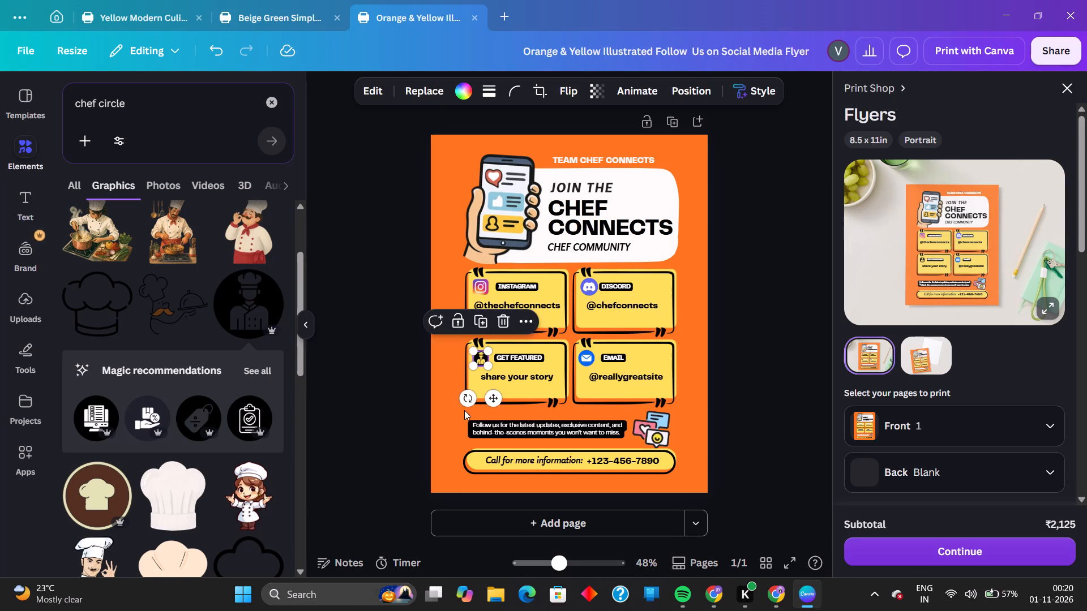
pyautogui.click(376, 407)
pyautogui.click(481, 362)
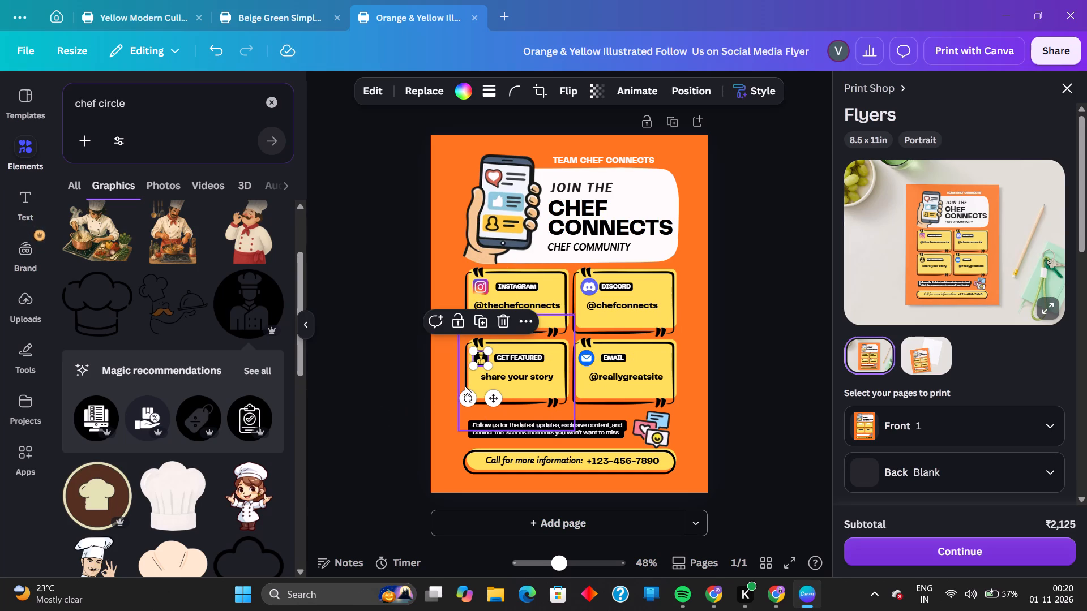
pyautogui.click(472, 368)
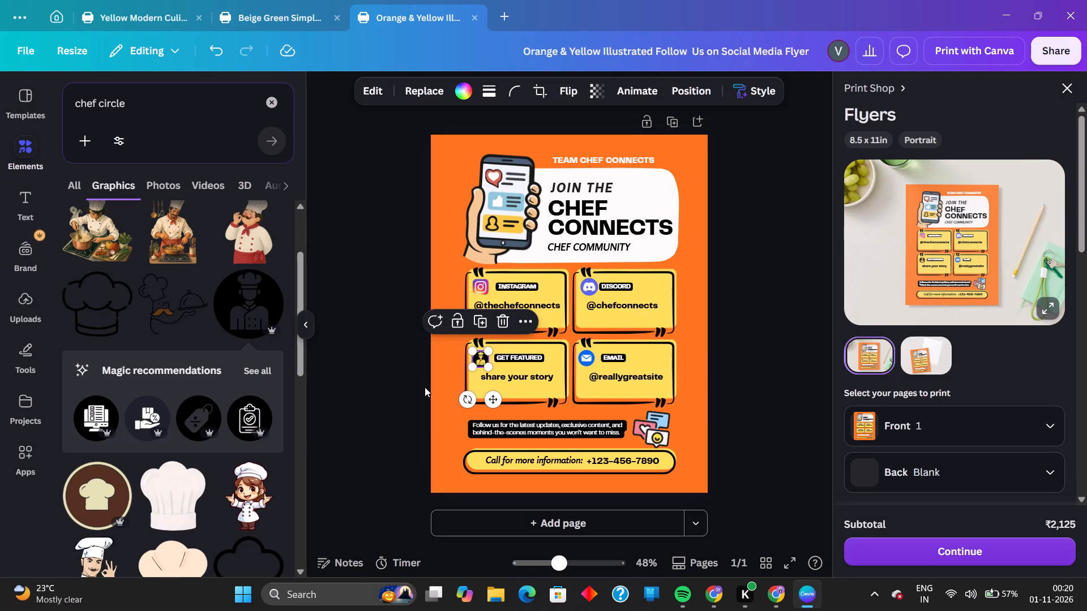
pyautogui.click(425, 387)
pyautogui.click(481, 363)
pyautogui.click(490, 401)
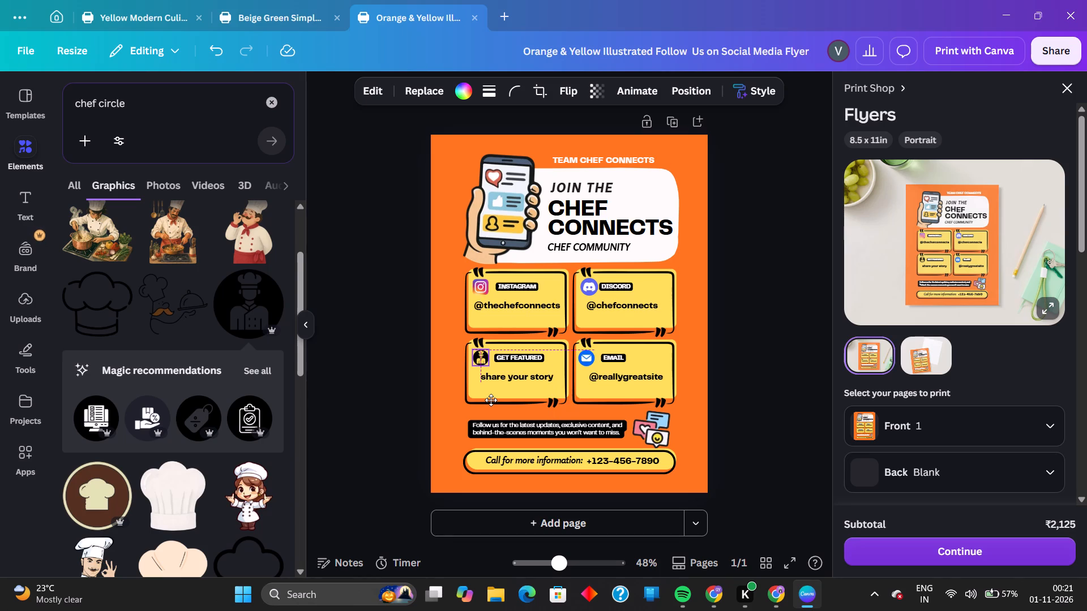
pyautogui.click(369, 401)
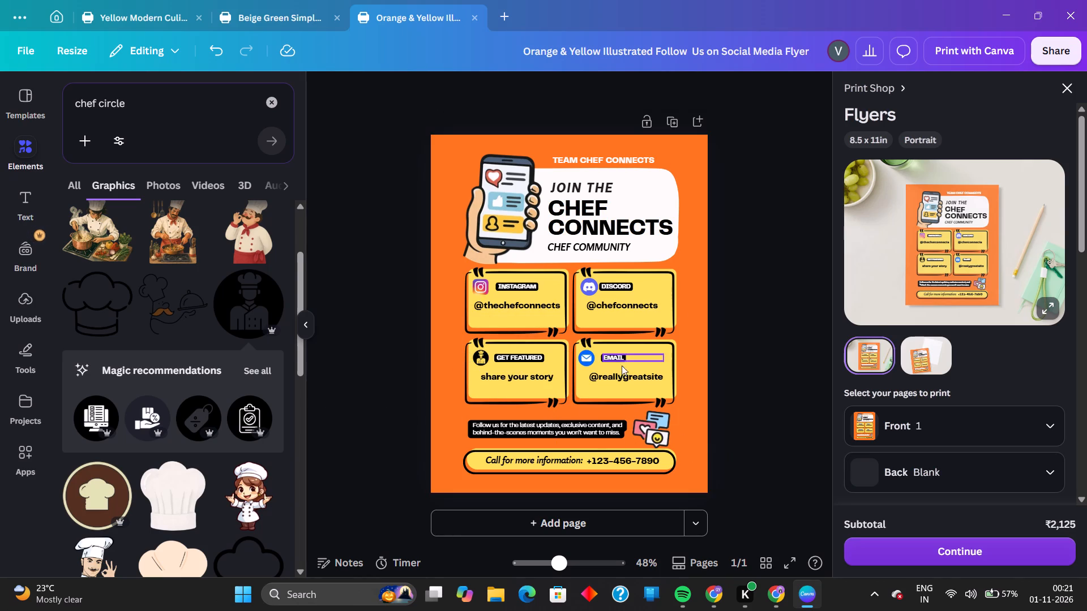
pyautogui.doubleClick(631, 378)
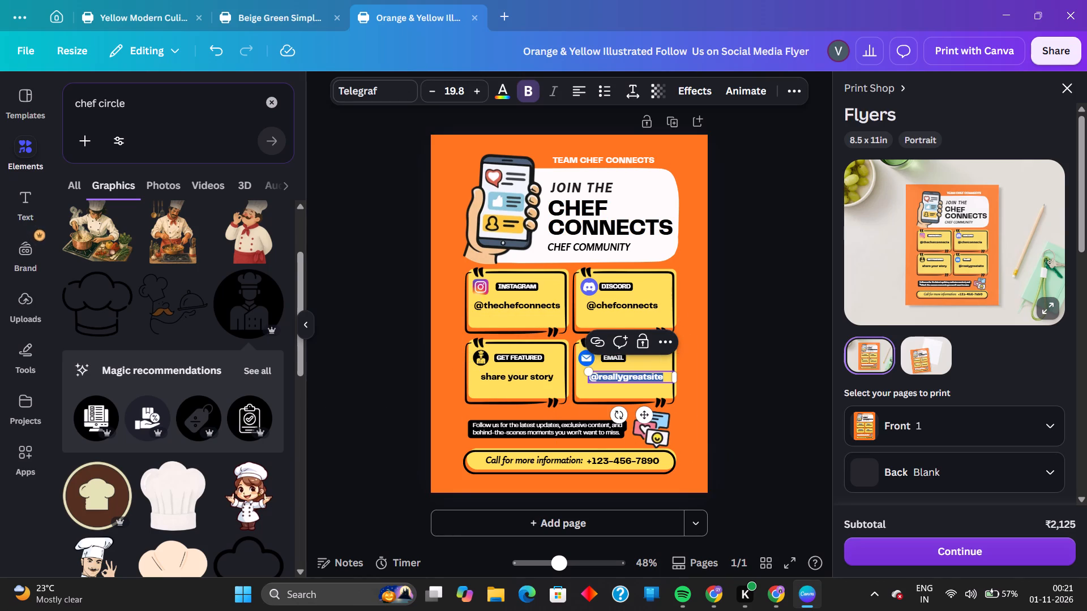
pyautogui.press('BackSpace')
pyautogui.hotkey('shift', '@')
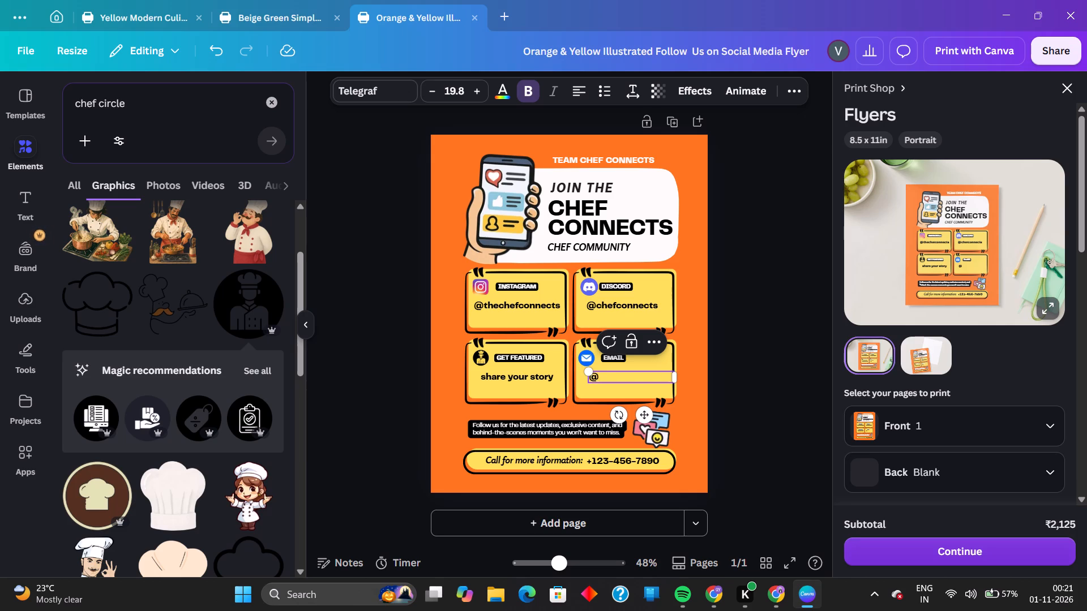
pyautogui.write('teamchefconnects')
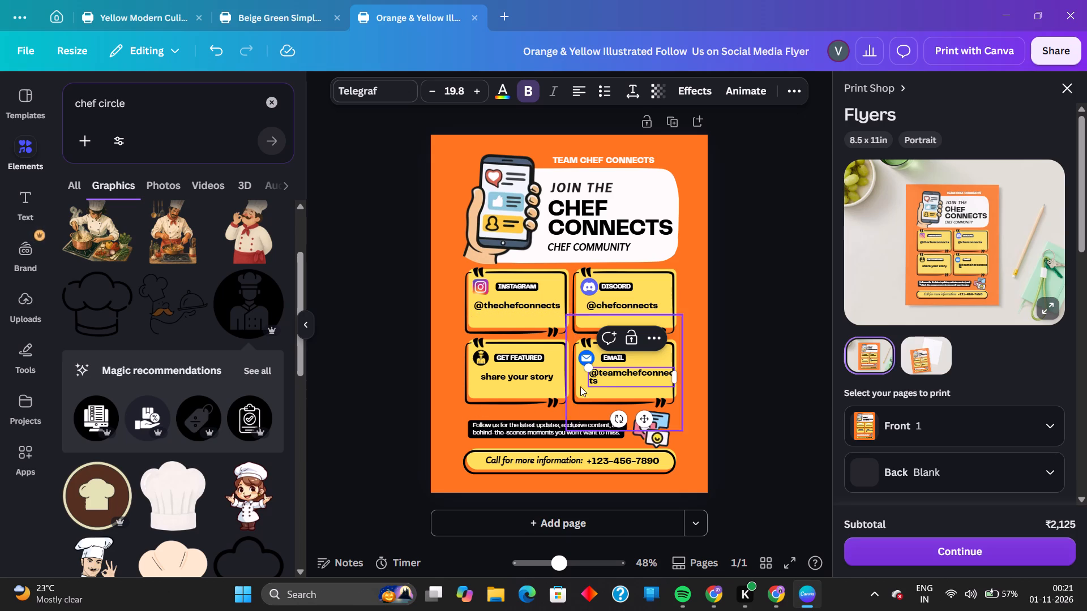
pyautogui.click(596, 376)
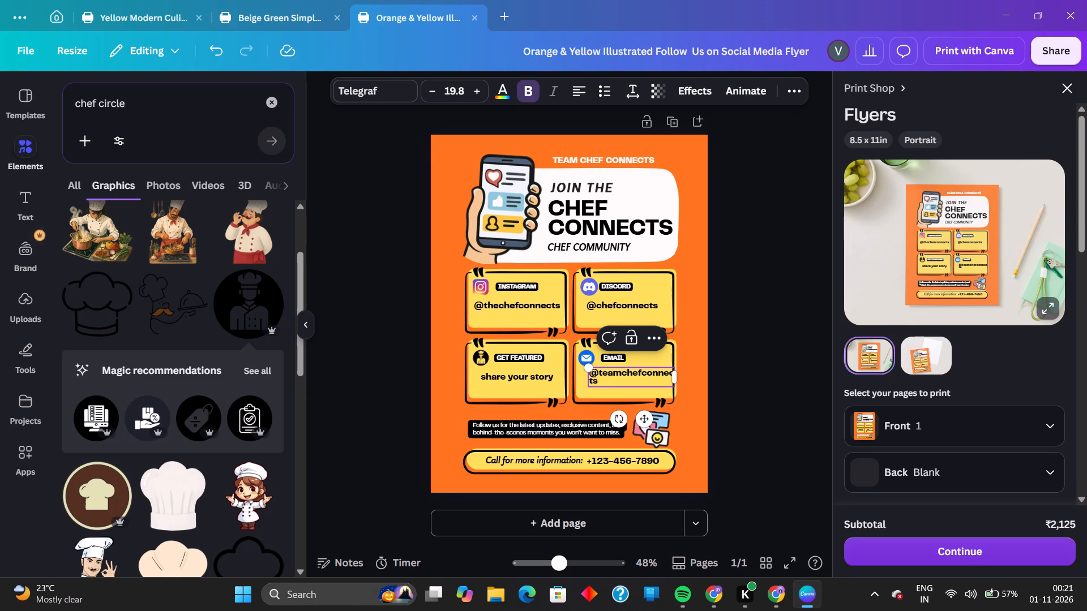
pyautogui.press('BackSpace')
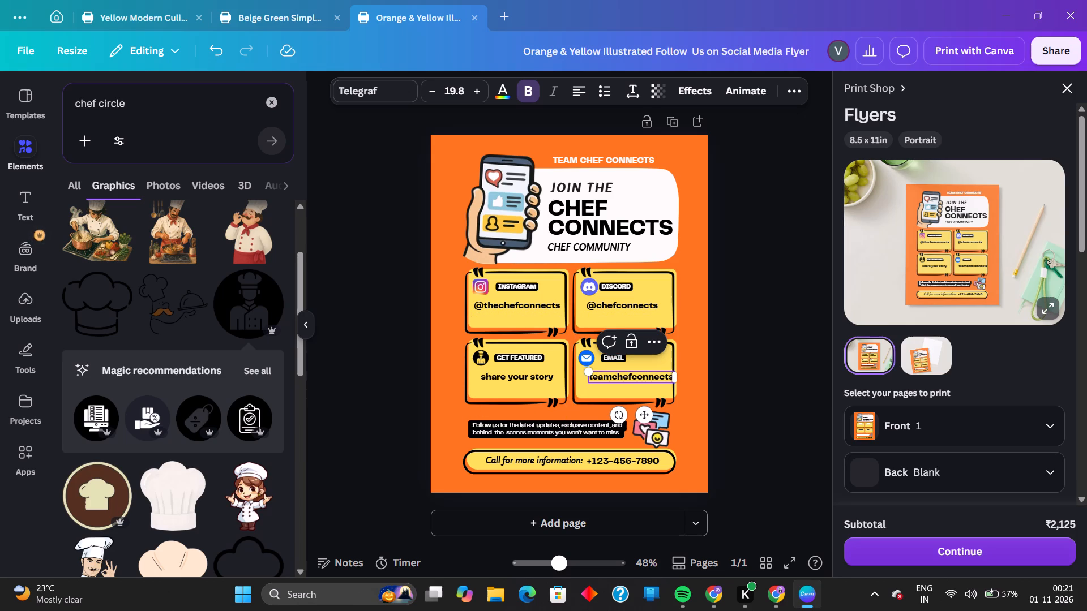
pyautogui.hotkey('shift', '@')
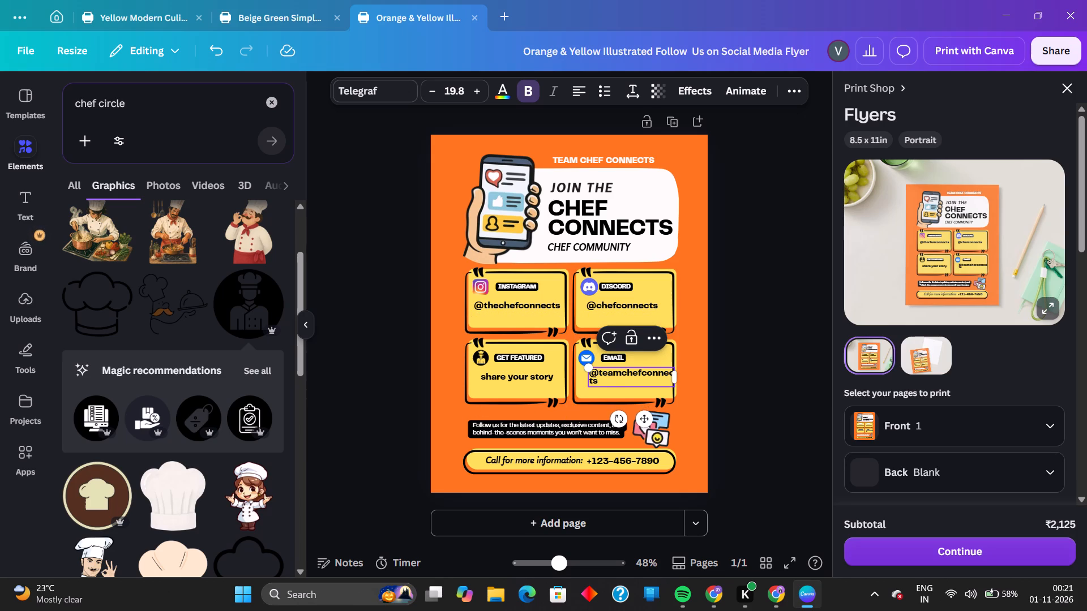
pyautogui.click(600, 374)
pyautogui.press('BackSpace')
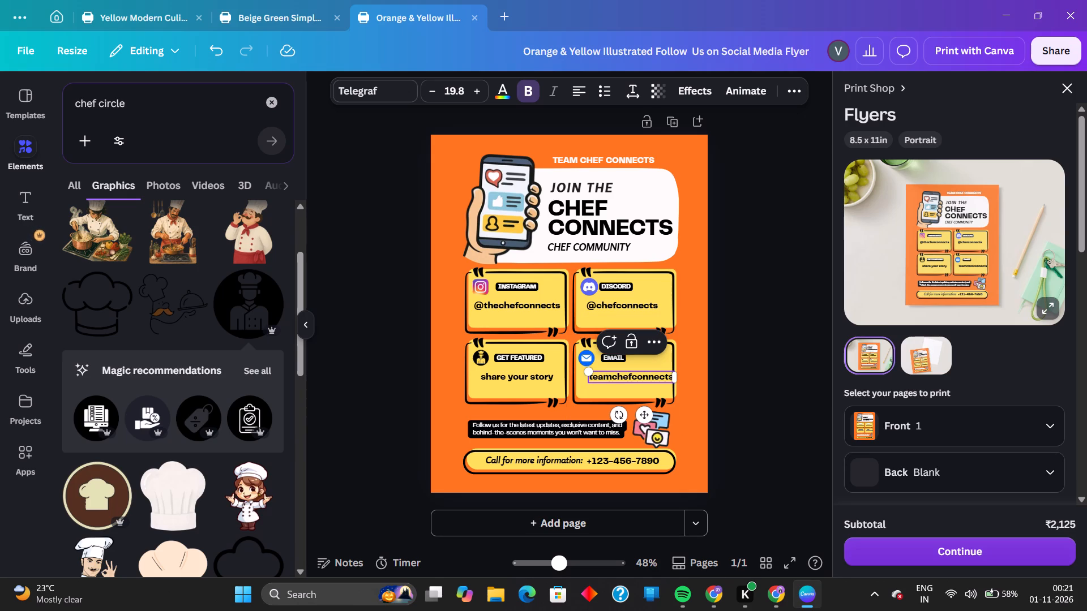
# Complete the email address in the EMAIL box by adding the at sign and the gmail.com domain.
pyautogui.click(670, 378)
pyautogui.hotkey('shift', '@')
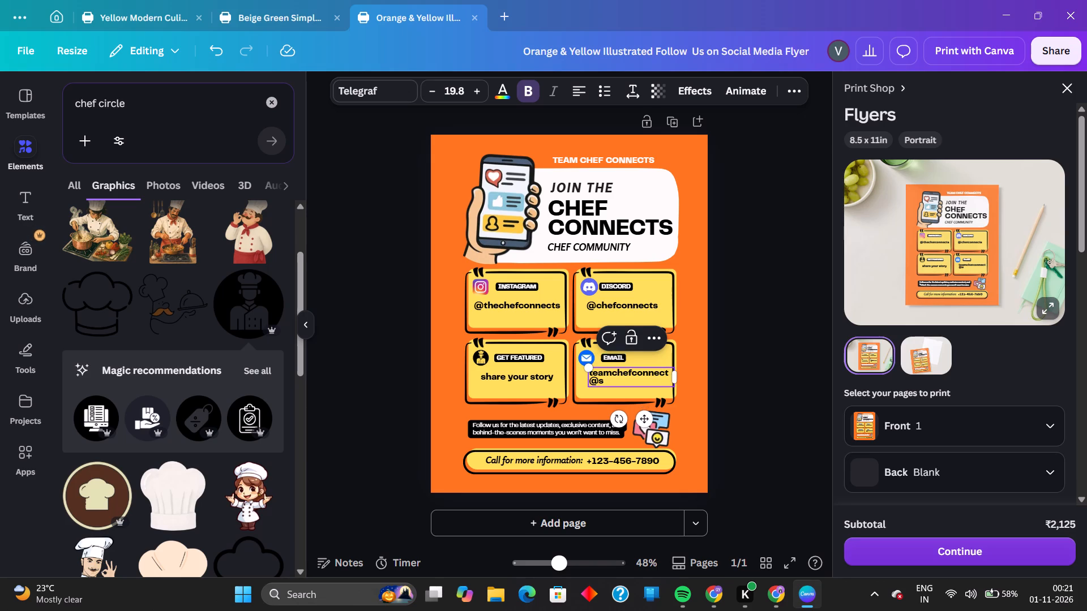
pyautogui.click(615, 381)
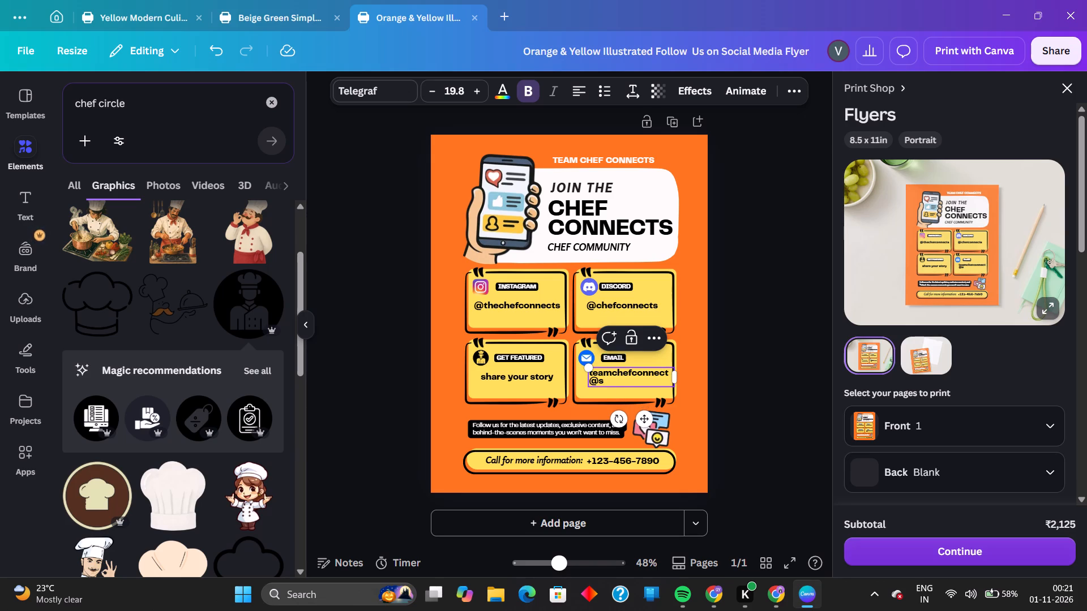
pyautogui.click(608, 384)
pyautogui.press('BackSpace')
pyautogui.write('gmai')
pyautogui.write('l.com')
pyautogui.click(753, 426)
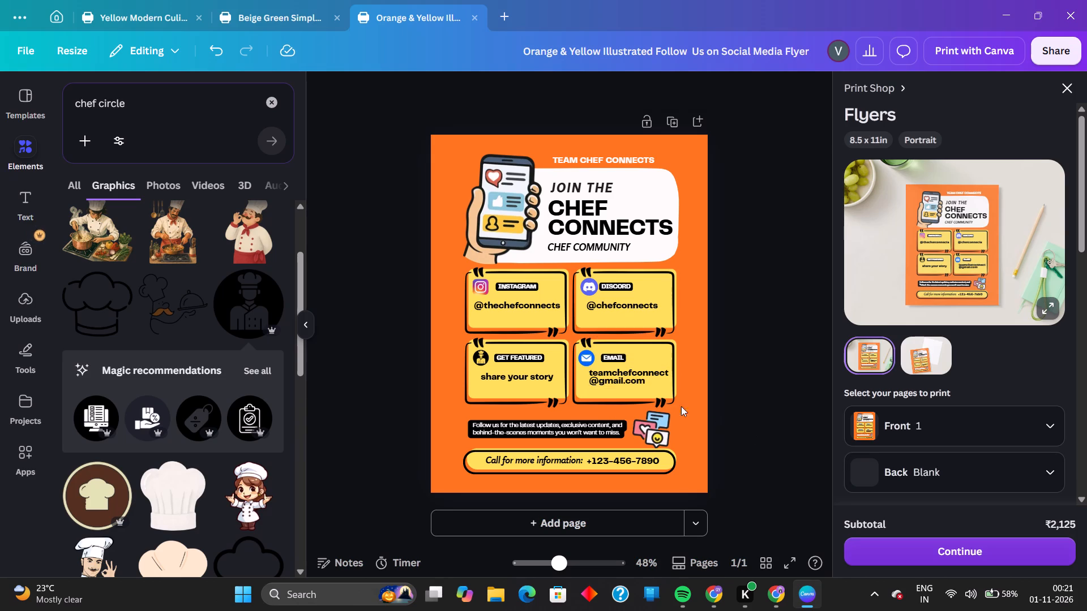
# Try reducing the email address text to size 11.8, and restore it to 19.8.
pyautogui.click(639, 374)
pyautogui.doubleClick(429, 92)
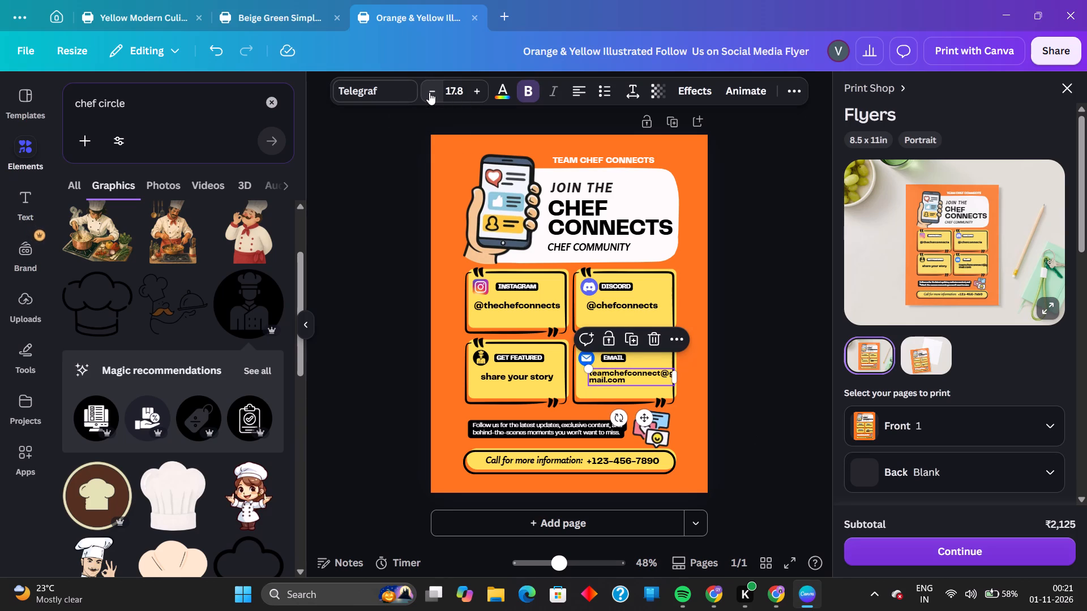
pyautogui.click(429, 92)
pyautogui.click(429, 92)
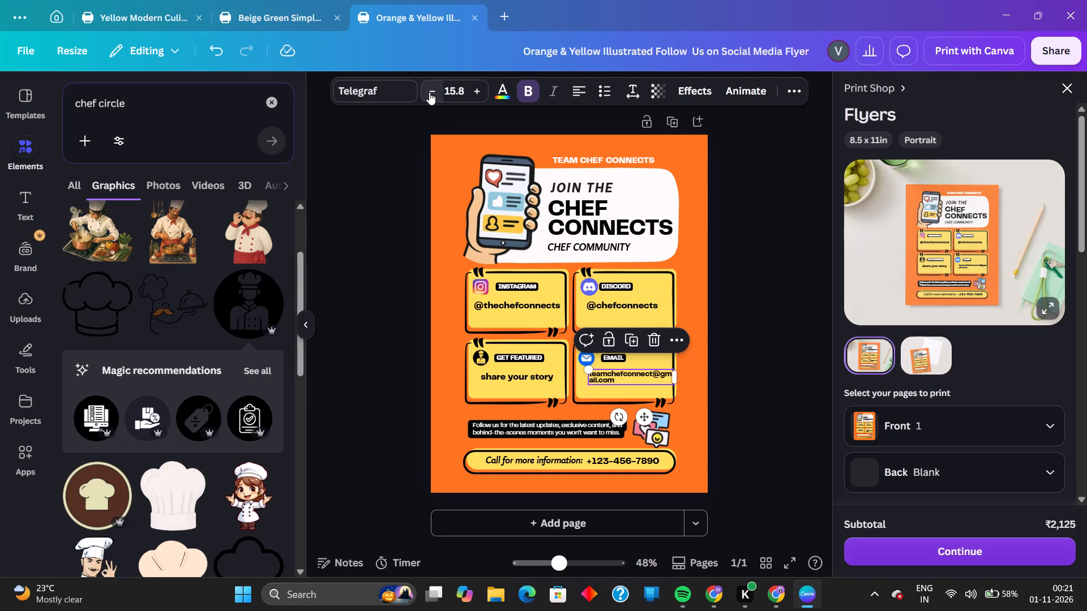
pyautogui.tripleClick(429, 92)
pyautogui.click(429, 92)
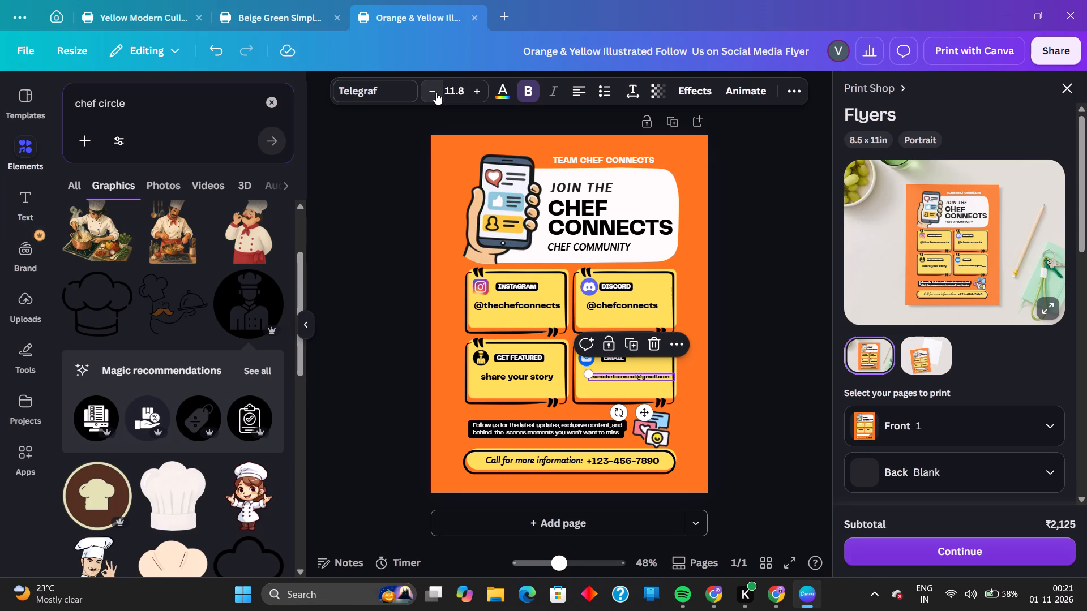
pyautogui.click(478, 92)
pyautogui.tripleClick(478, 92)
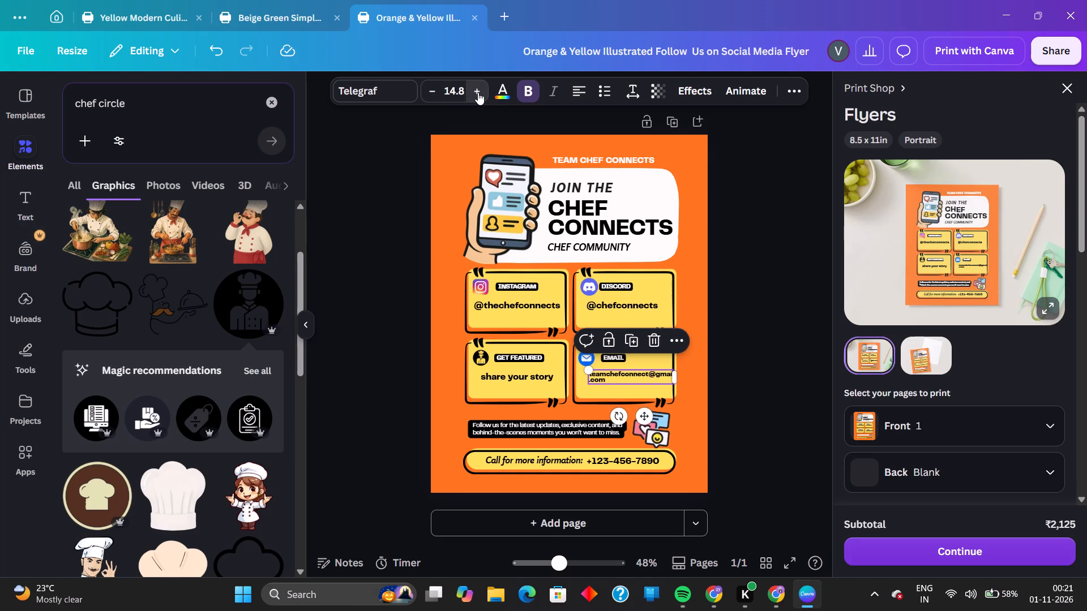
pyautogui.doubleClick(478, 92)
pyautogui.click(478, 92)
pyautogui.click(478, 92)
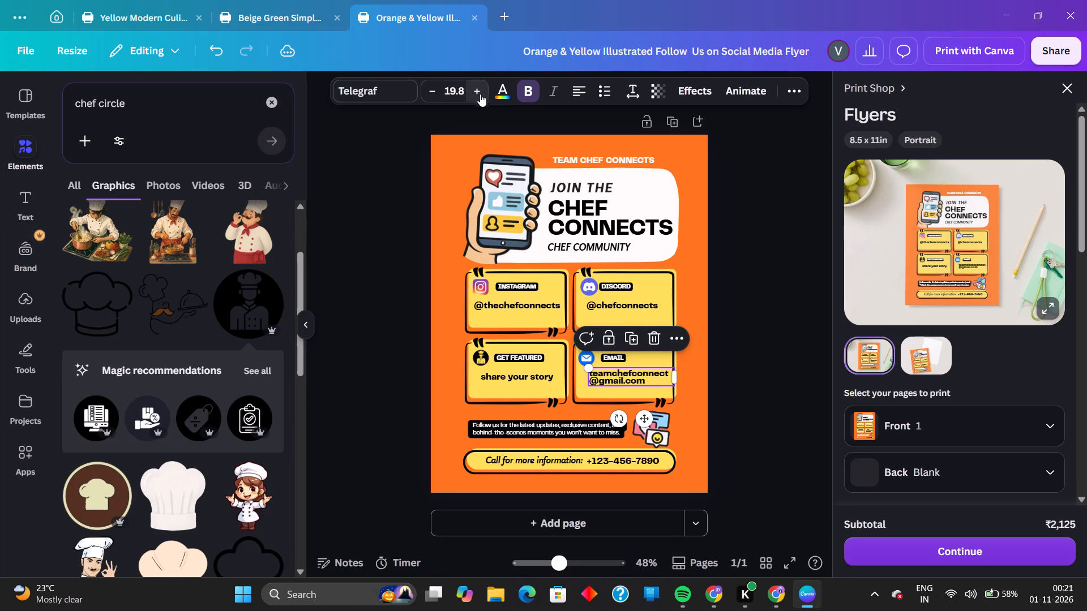
# Correct the part of the email address before the at sign to read teamchefconnects.
pyautogui.click(757, 382)
pyautogui.click(632, 372)
pyautogui.click(668, 373)
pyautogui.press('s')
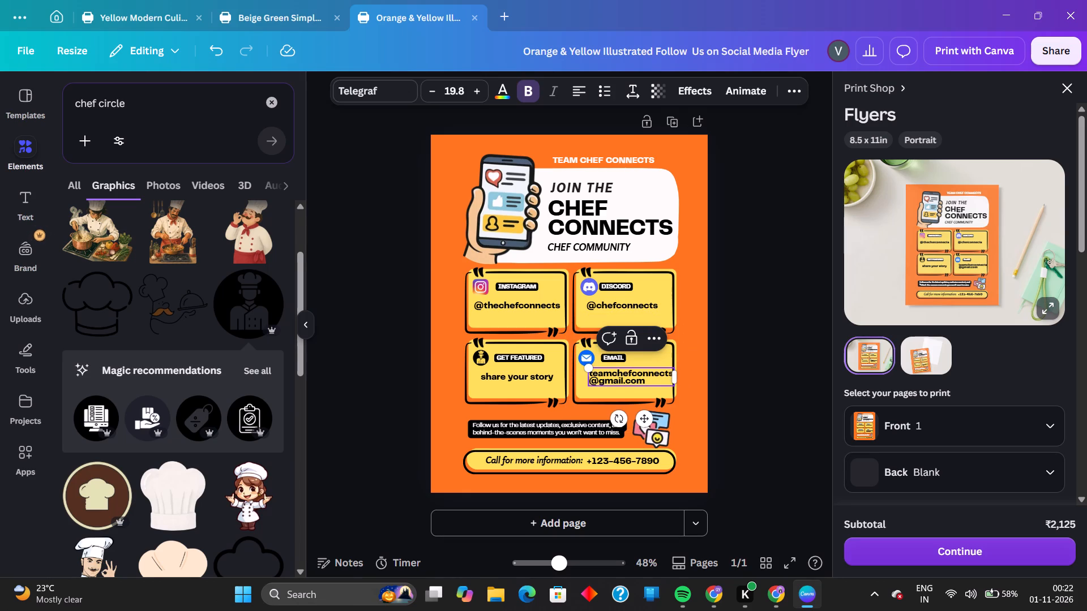
pyautogui.click(718, 391)
# Nudge the two-line e-mail address slightly so it sits inside the yellow EMAIL box, clear of its border.
pyautogui.click(634, 371)
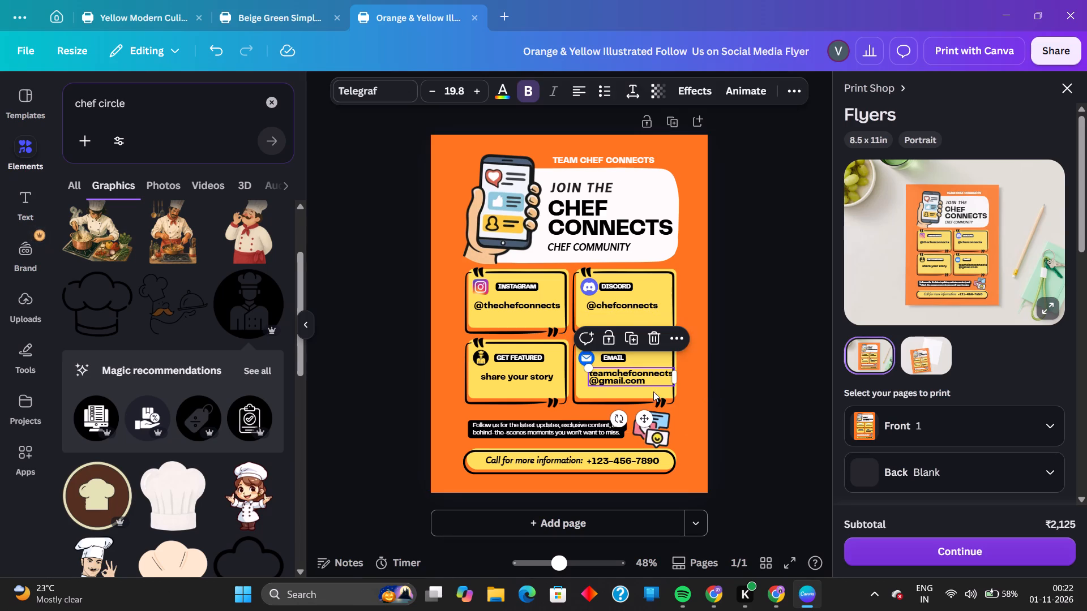
pyautogui.moveTo(646, 422); pyautogui.dragTo(643, 424)
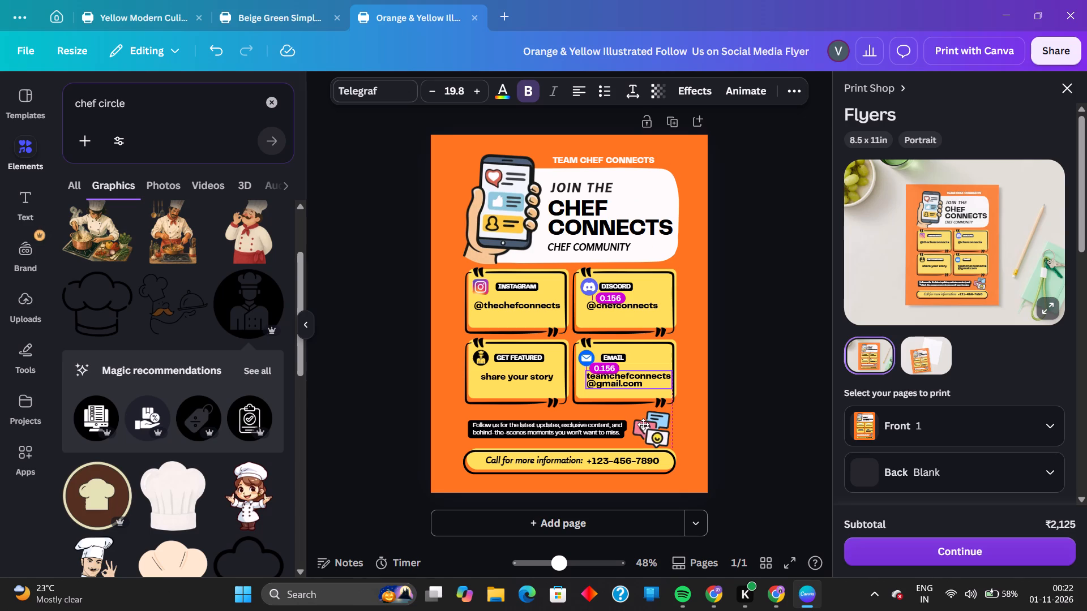
pyautogui.moveTo(643, 424); pyautogui.dragTo(640, 423)
pyautogui.click(762, 390)
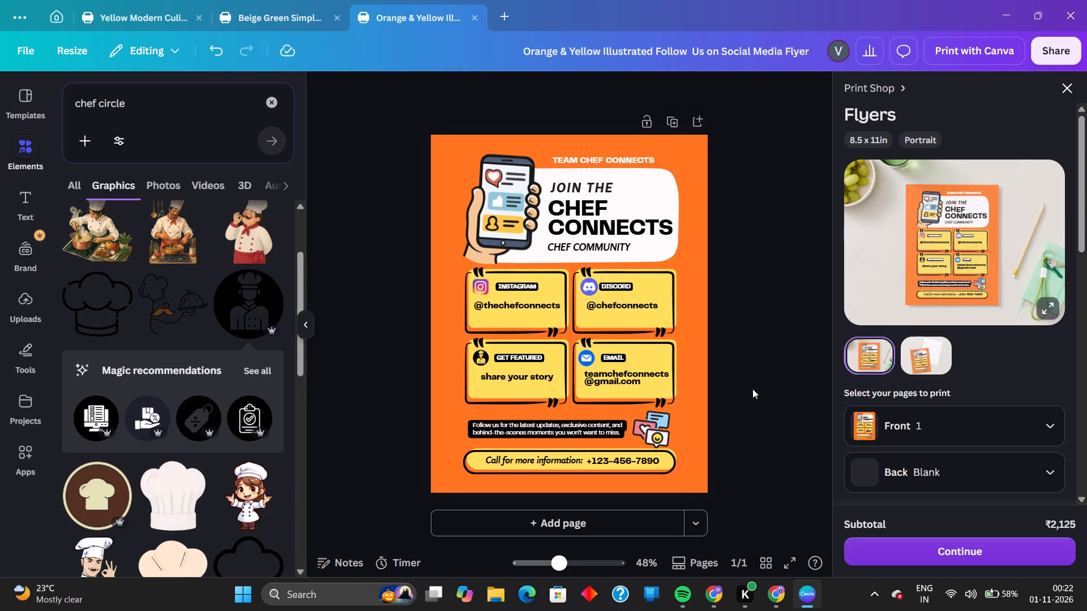
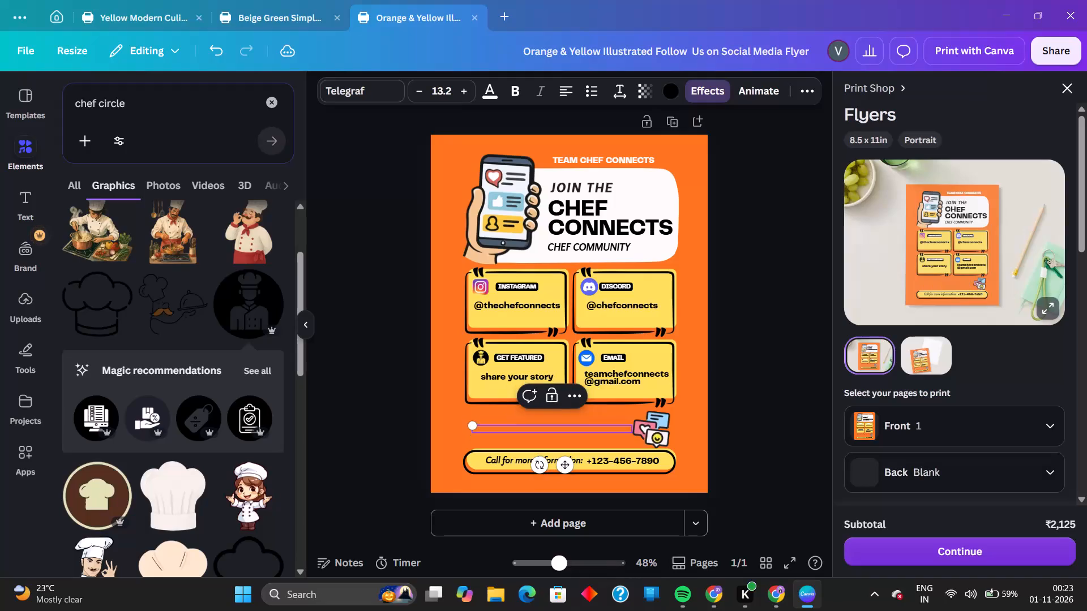
# Fill the text line above the phone number bar with "Discover inspiring chef stories, culinary talent, industry insights, and opportunities to connect.", without a closing quotation mark.
pyautogui.hotkey('ctrl', 'v')
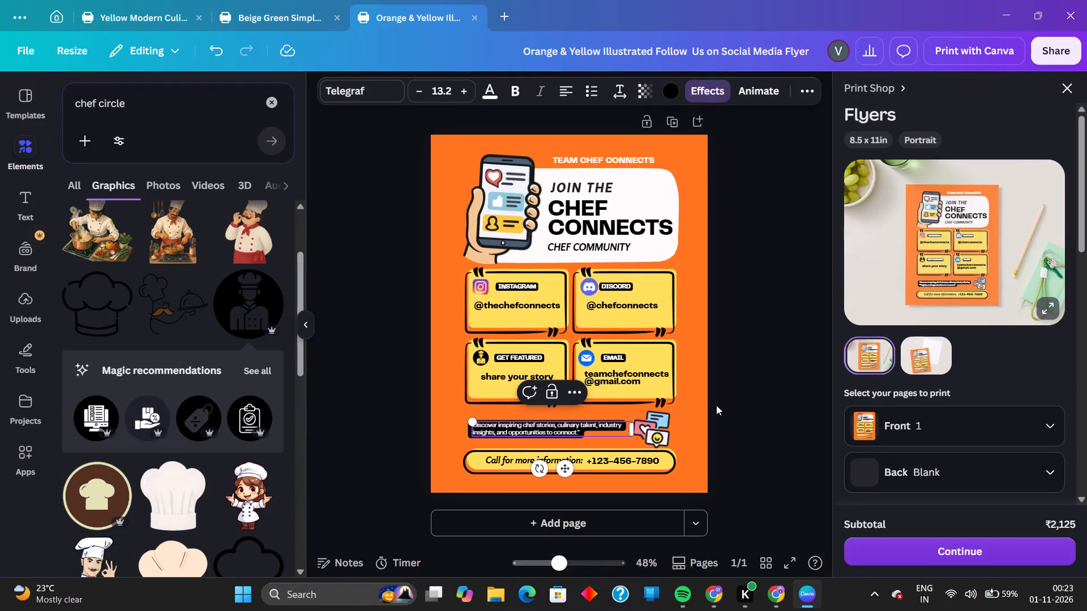
pyautogui.click(716, 405)
pyautogui.click(580, 434)
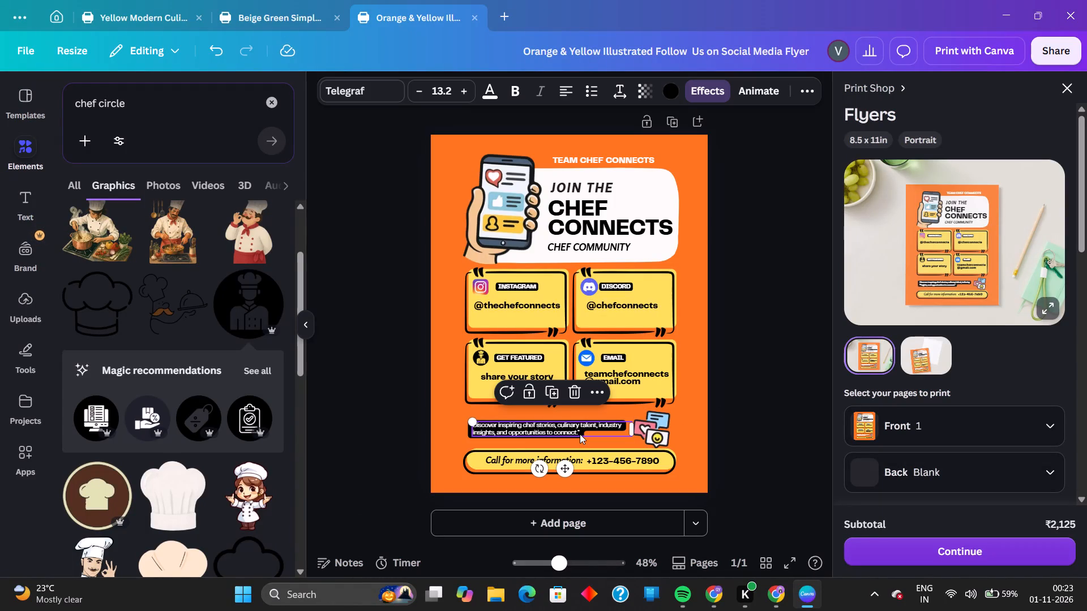
pyautogui.click(580, 431)
pyautogui.press('BackSpace')
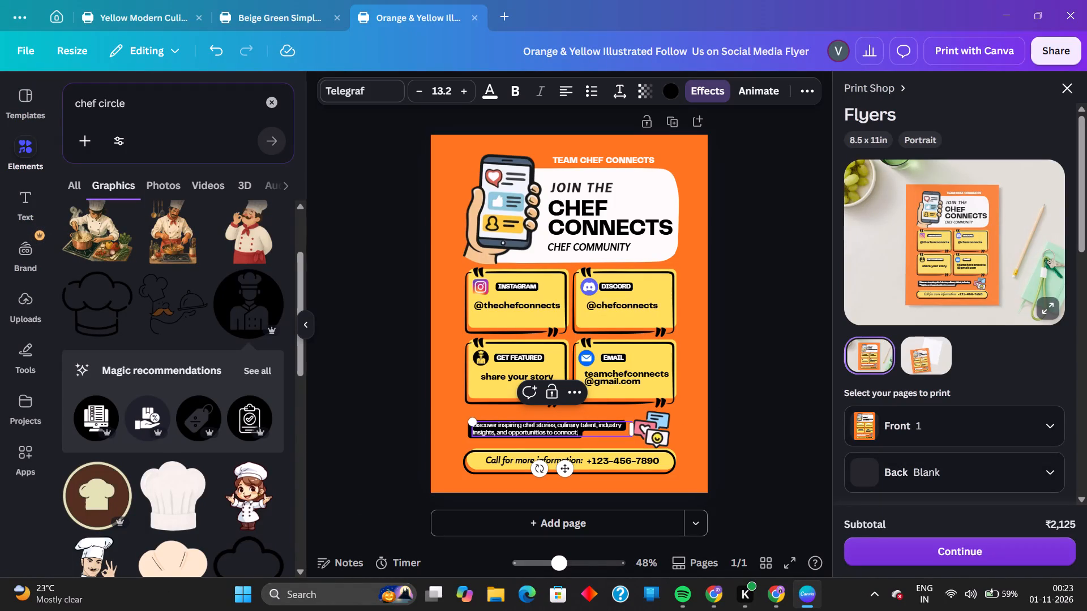
pyautogui.press('BackSpace')
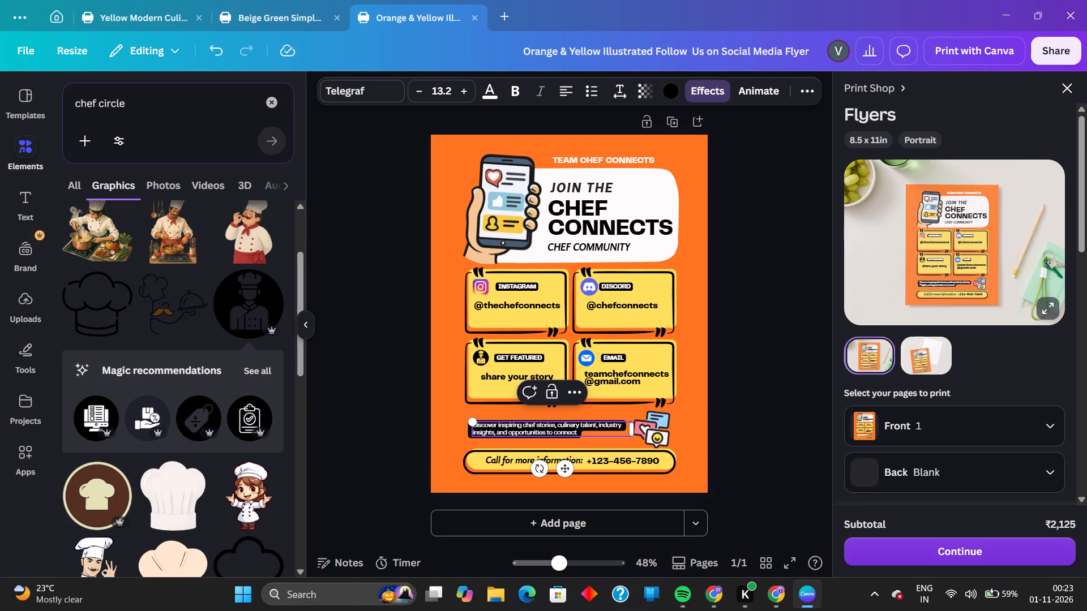
pyautogui.press('.')
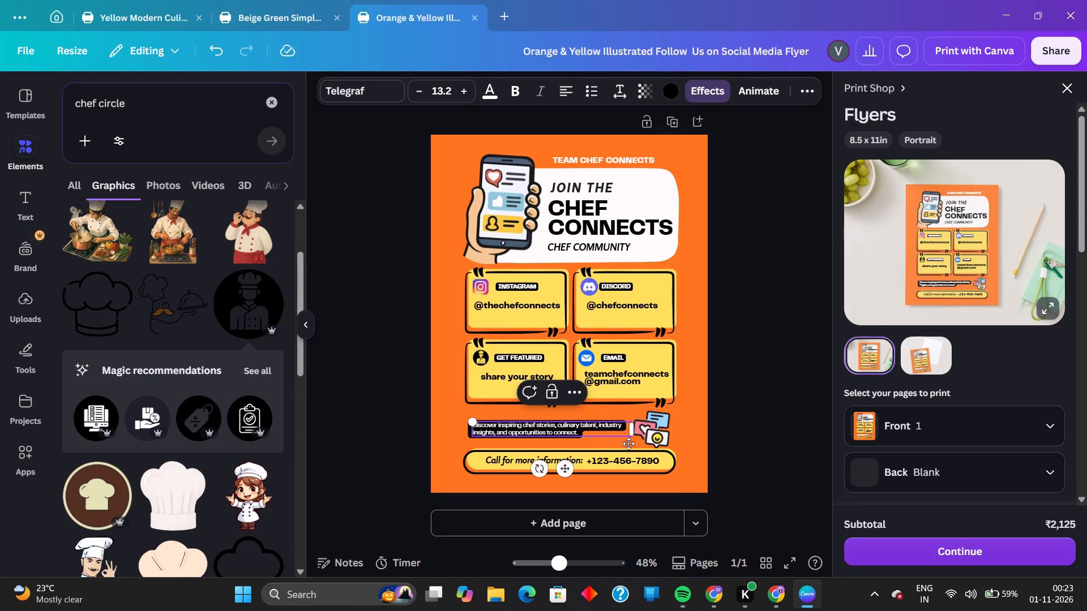
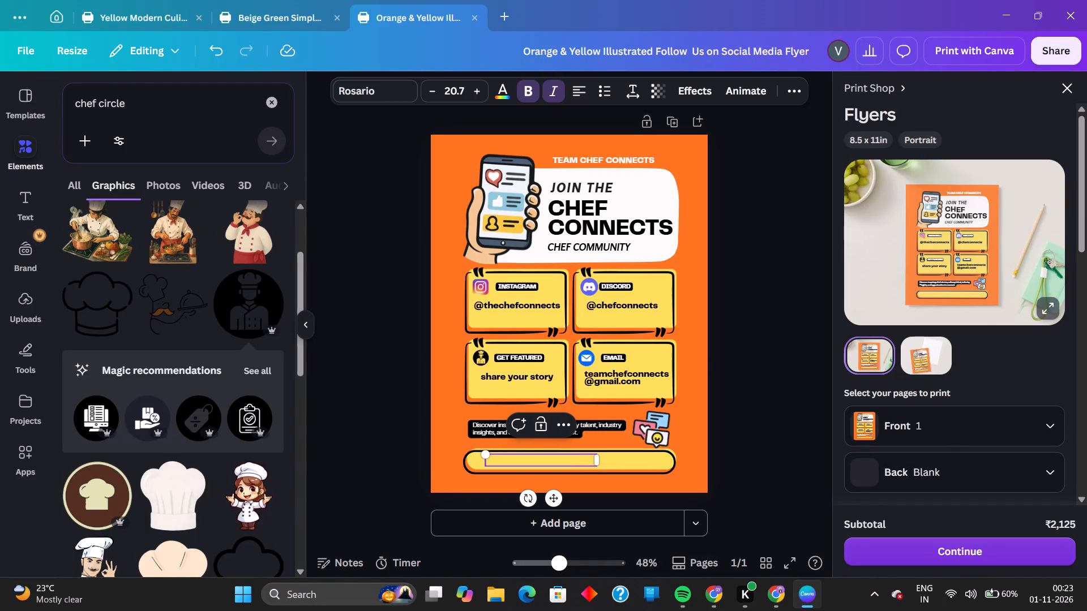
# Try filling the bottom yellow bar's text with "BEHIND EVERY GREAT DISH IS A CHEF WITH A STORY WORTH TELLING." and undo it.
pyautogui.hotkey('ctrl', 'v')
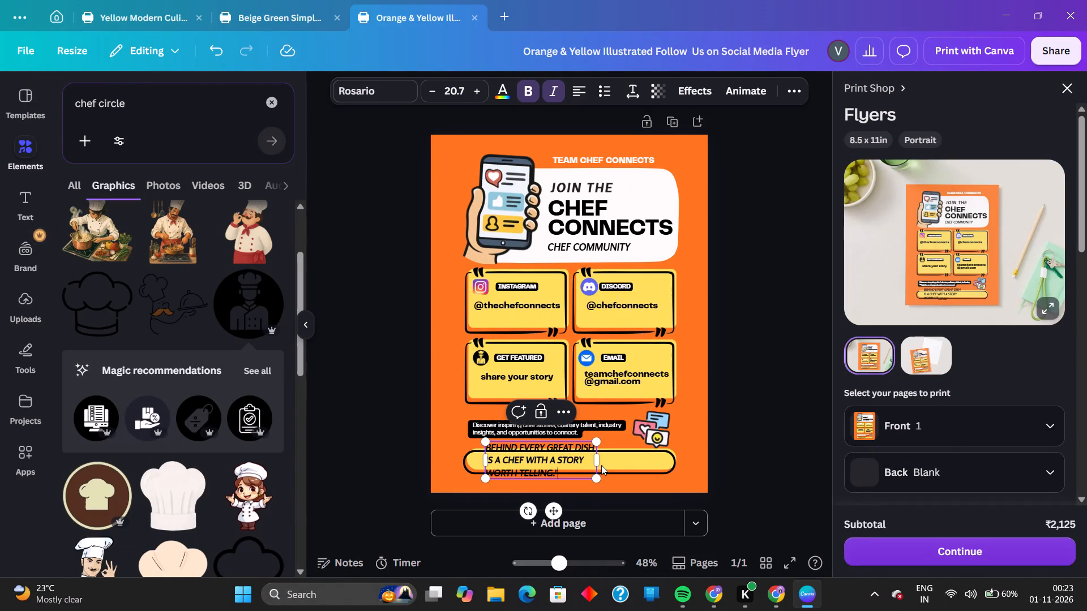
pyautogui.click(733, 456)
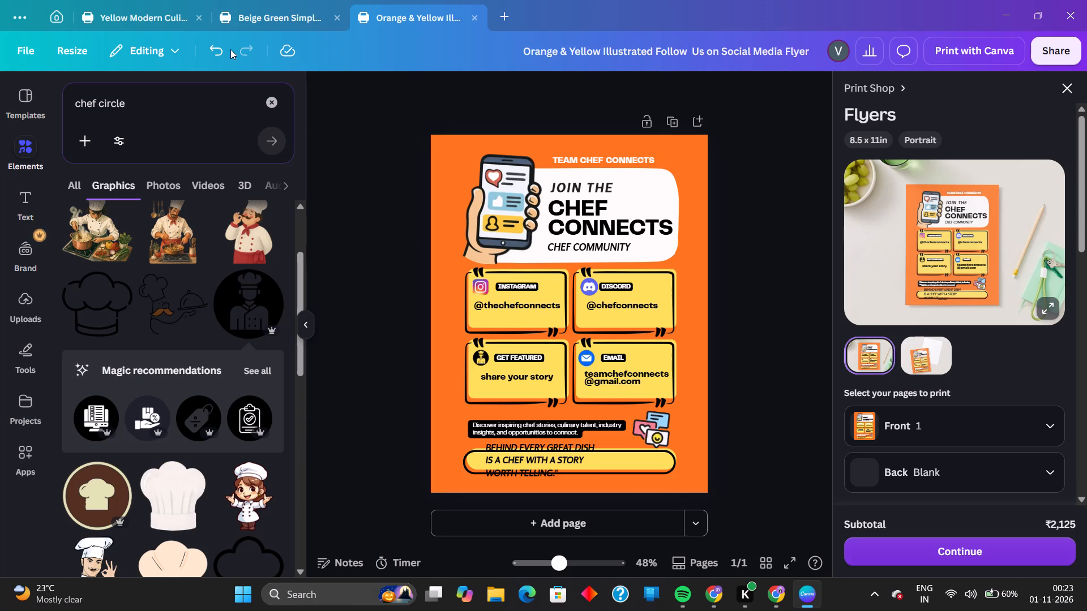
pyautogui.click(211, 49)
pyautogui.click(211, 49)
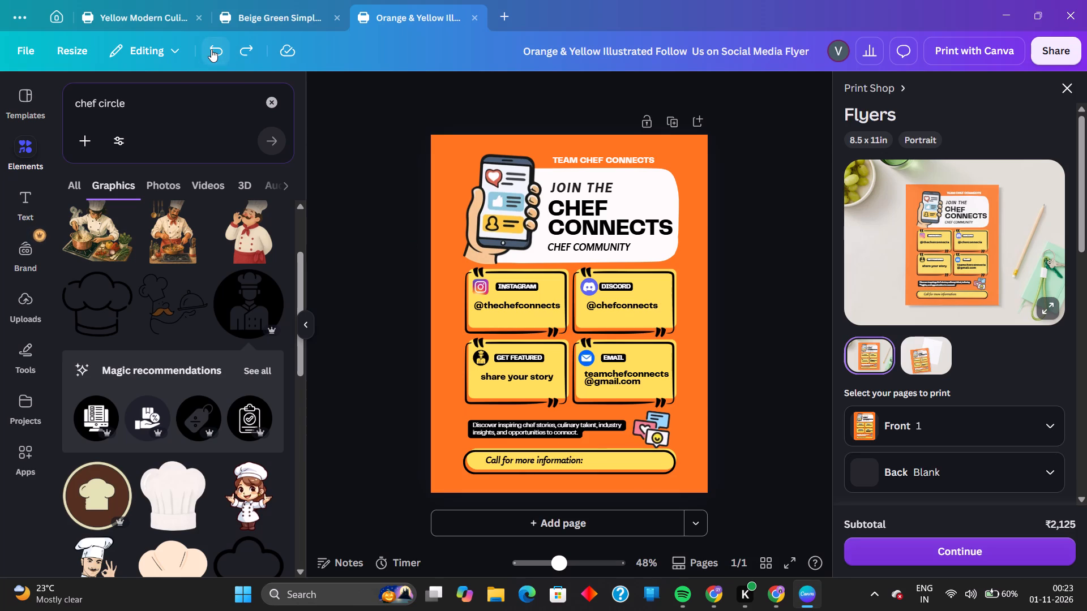
# Replace "Call for more information:" in the bottom yellow bar with "BEHIND EVERY GREAT DISH IS A CHEF WITH A STORY WORTH TELLING.".
pyautogui.click(574, 458)
pyautogui.click(574, 458)
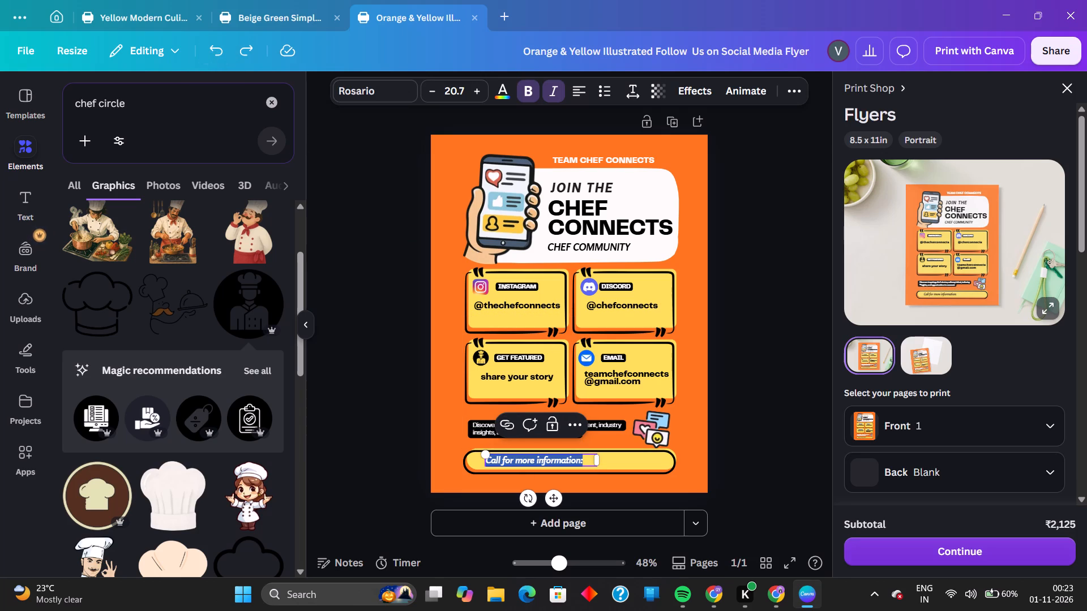
pyautogui.press('BackSpace')
pyautogui.hotkey('ctrl', 'v')
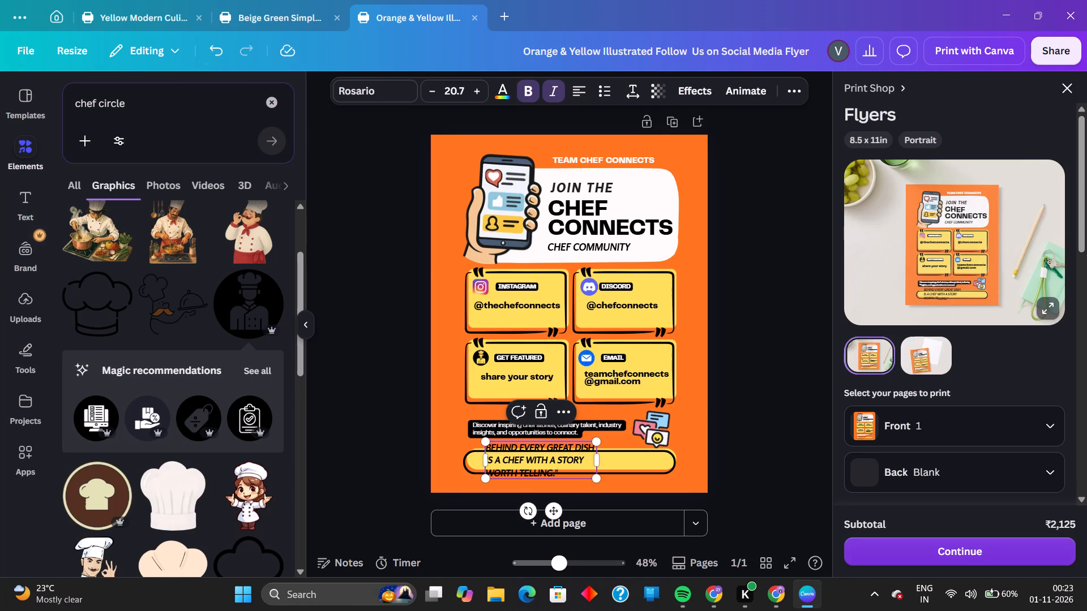
pyautogui.click(759, 469)
# Select the quote's text box over the bottom yellow bar for adjusting its layout.
pyautogui.click(533, 456)
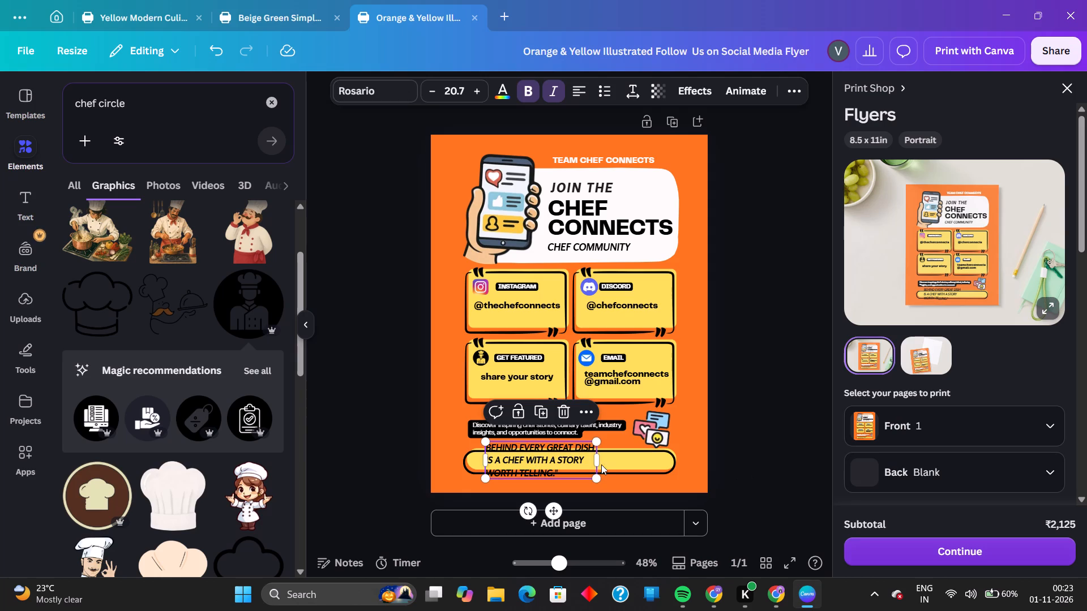
# Widen the quote's text box over the bottom yellow bar to about 7.4 in, so the quote wraps onto two lines.
pyautogui.moveTo(600, 465); pyautogui.dragTo(729, 463)
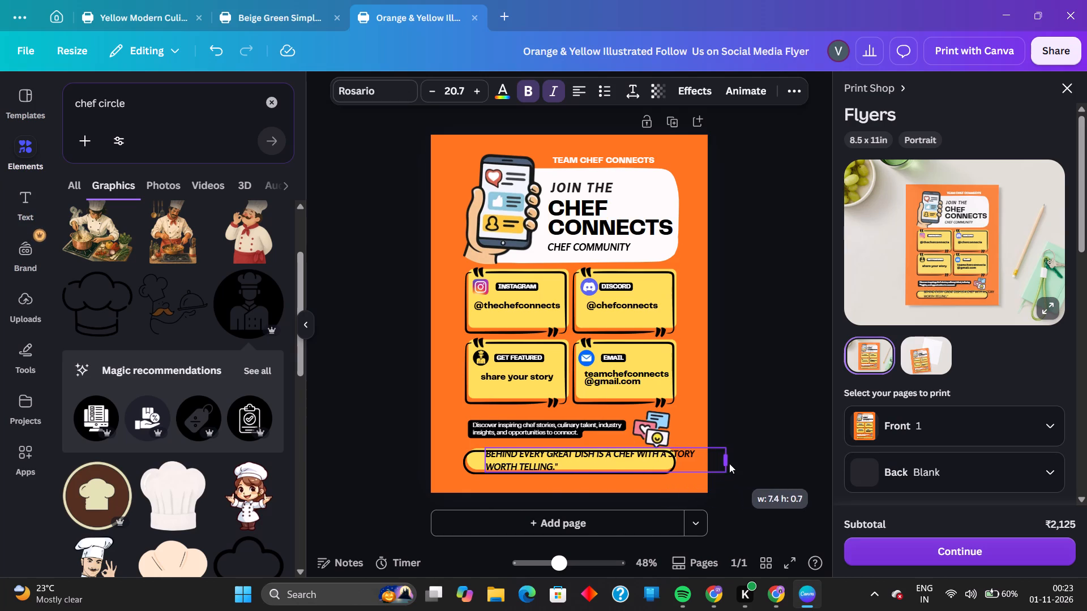
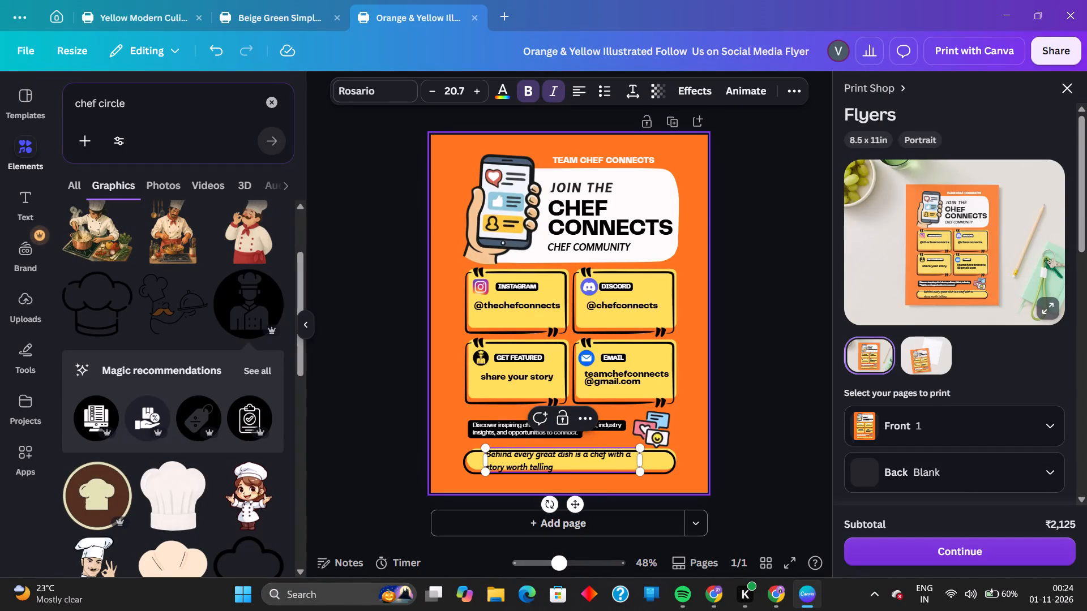
# Shift the quote's text box slightly to the right and up over the bottom yellow bar.
pyautogui.click(758, 470)
pyautogui.click(555, 466)
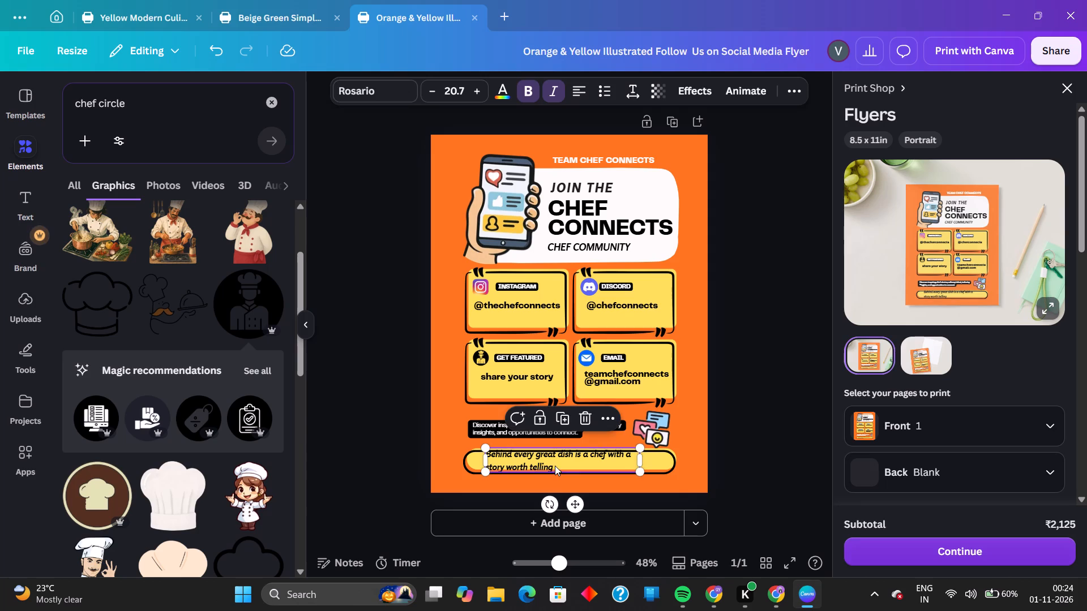
pyautogui.moveTo(639, 463); pyautogui.dragTo(646, 462)
pyautogui.click(640, 466)
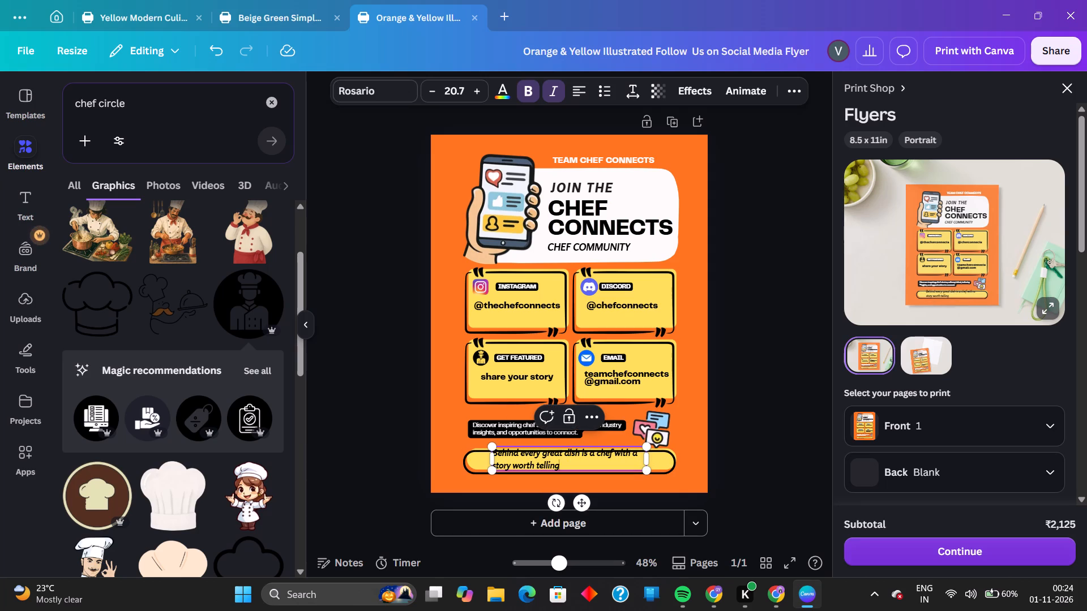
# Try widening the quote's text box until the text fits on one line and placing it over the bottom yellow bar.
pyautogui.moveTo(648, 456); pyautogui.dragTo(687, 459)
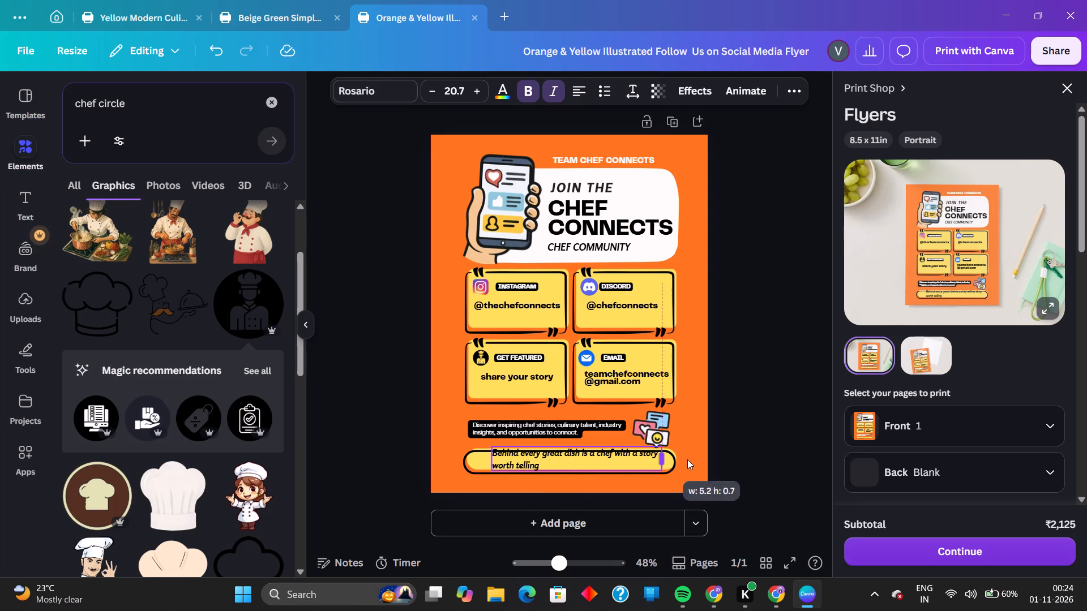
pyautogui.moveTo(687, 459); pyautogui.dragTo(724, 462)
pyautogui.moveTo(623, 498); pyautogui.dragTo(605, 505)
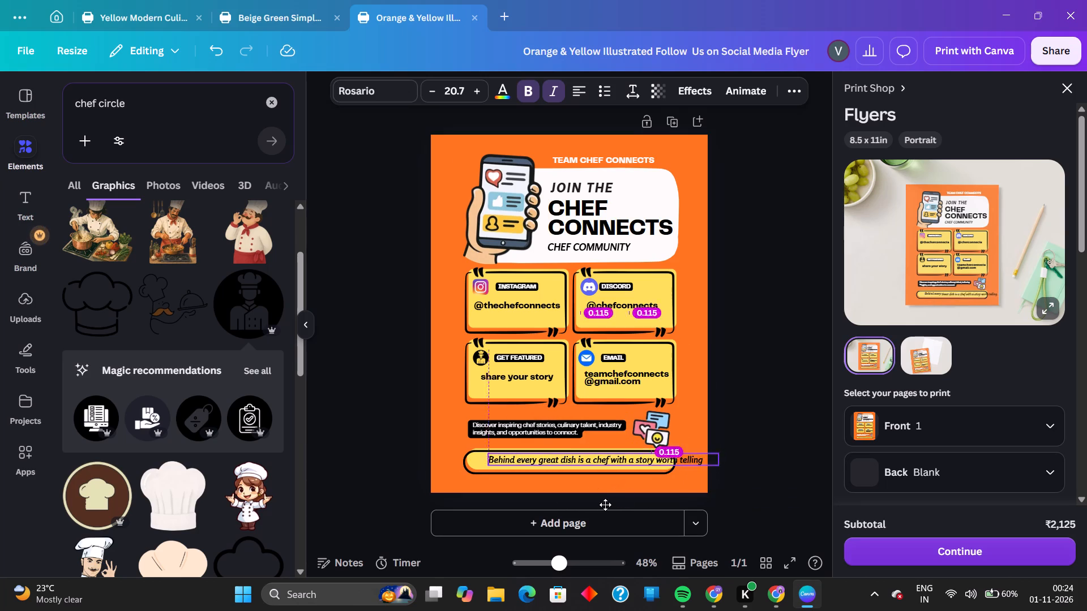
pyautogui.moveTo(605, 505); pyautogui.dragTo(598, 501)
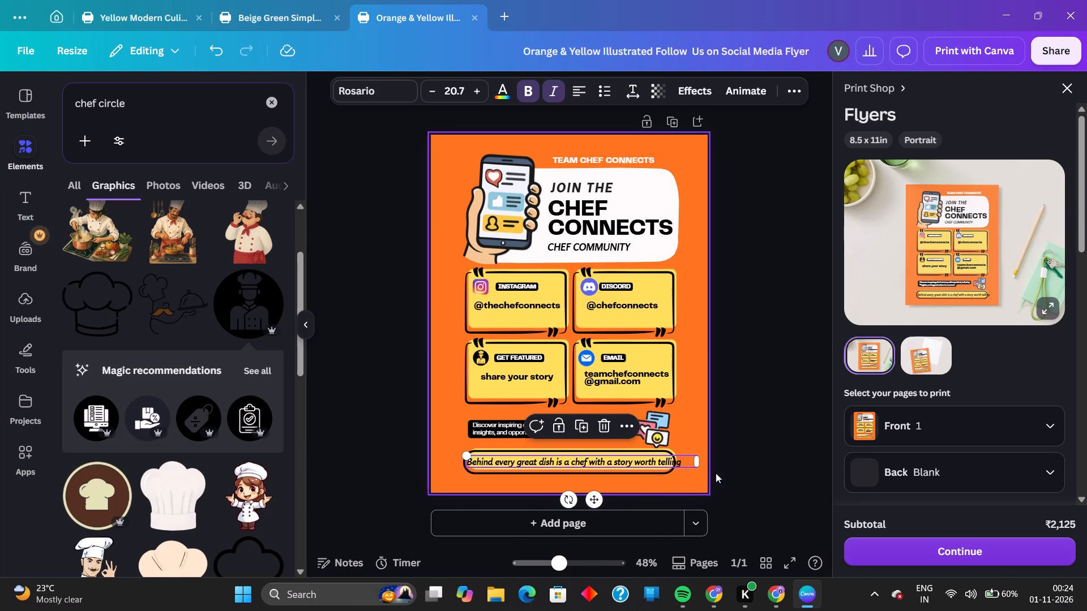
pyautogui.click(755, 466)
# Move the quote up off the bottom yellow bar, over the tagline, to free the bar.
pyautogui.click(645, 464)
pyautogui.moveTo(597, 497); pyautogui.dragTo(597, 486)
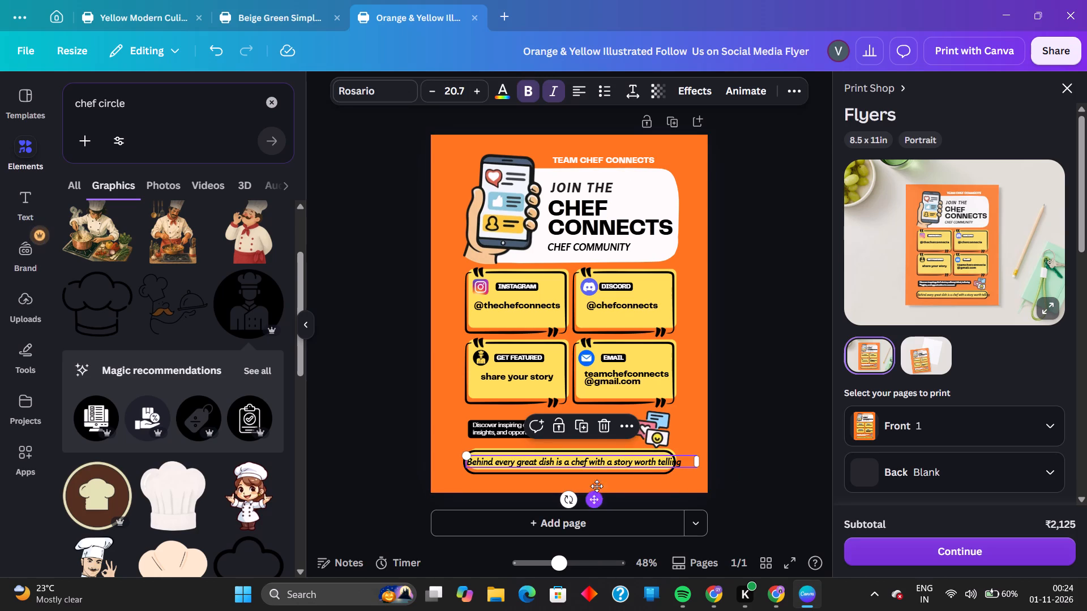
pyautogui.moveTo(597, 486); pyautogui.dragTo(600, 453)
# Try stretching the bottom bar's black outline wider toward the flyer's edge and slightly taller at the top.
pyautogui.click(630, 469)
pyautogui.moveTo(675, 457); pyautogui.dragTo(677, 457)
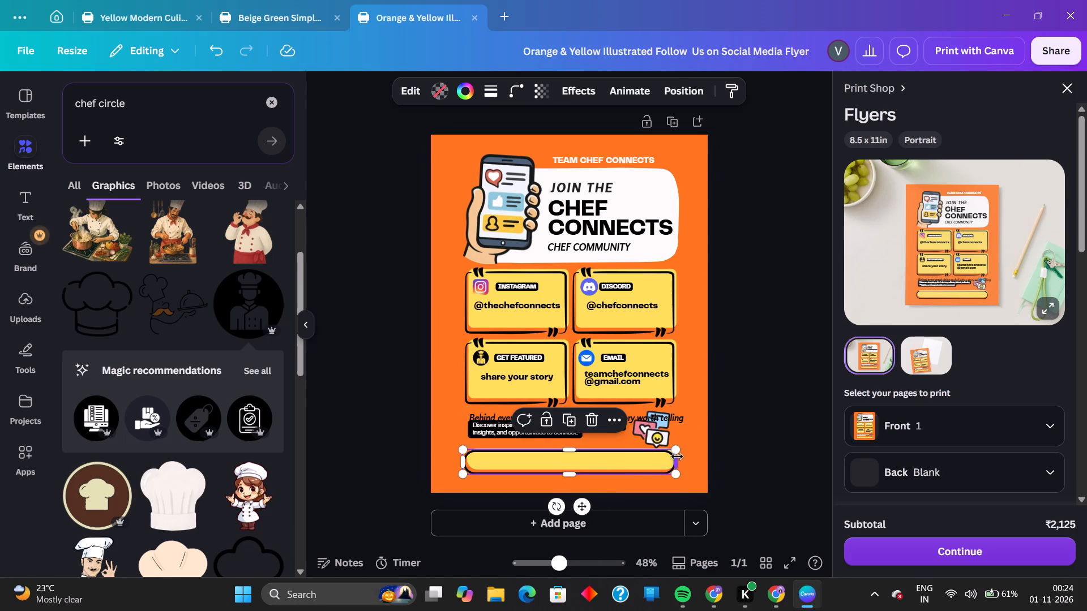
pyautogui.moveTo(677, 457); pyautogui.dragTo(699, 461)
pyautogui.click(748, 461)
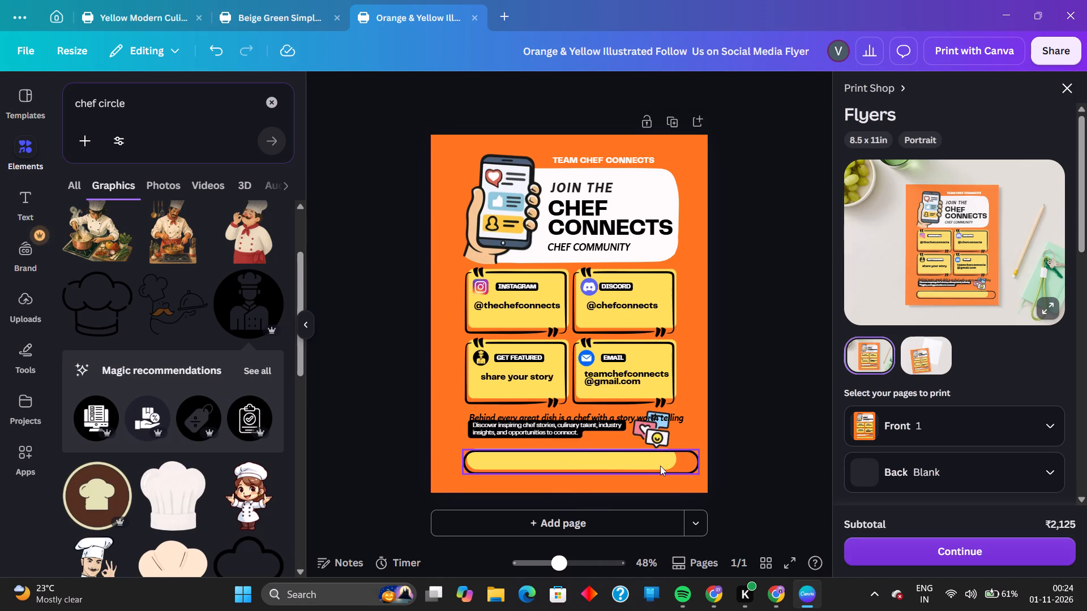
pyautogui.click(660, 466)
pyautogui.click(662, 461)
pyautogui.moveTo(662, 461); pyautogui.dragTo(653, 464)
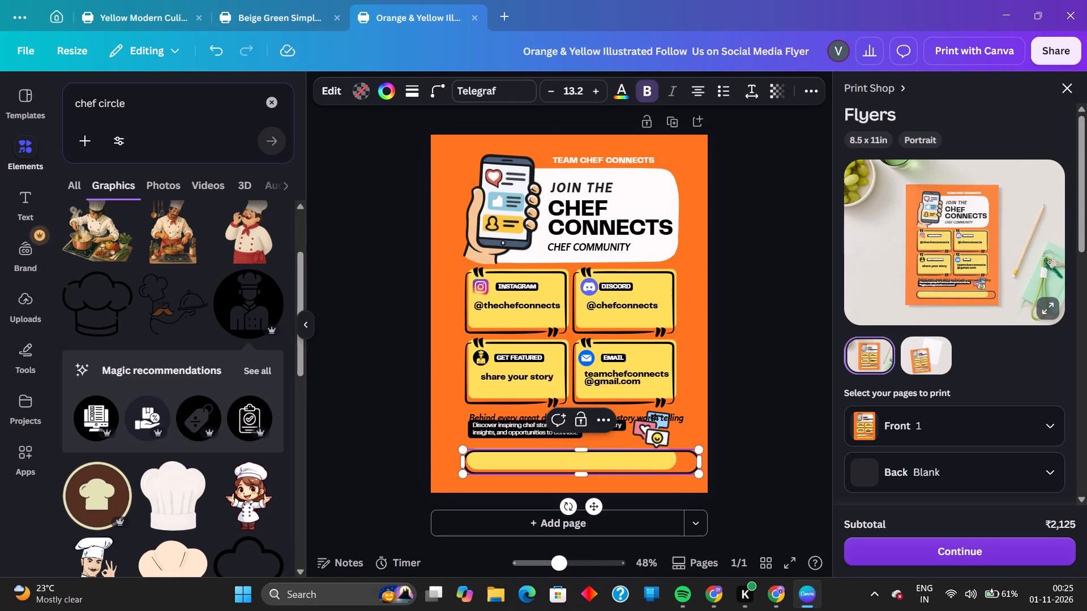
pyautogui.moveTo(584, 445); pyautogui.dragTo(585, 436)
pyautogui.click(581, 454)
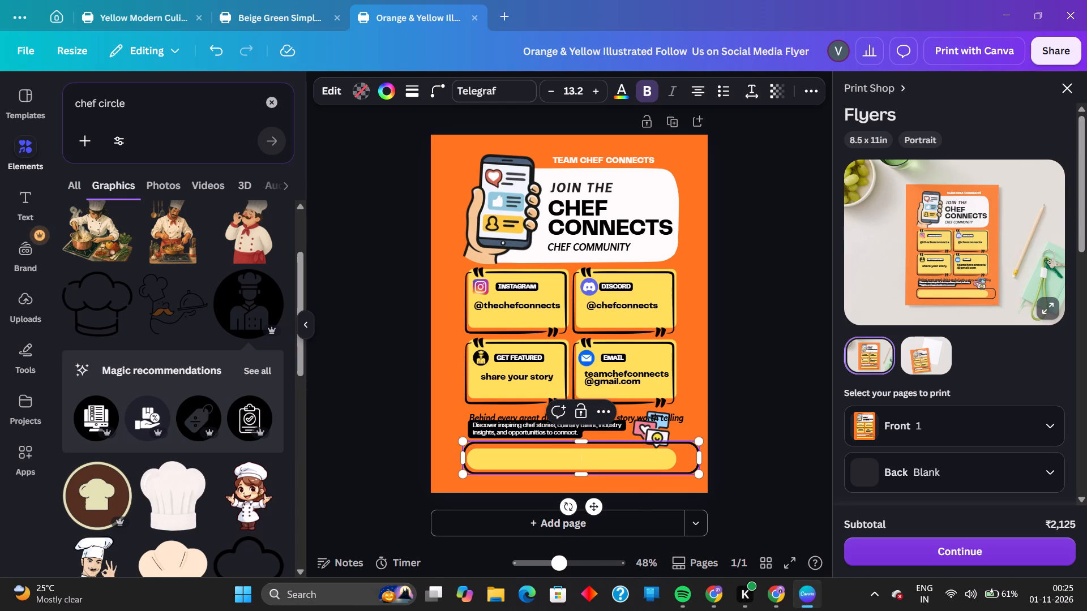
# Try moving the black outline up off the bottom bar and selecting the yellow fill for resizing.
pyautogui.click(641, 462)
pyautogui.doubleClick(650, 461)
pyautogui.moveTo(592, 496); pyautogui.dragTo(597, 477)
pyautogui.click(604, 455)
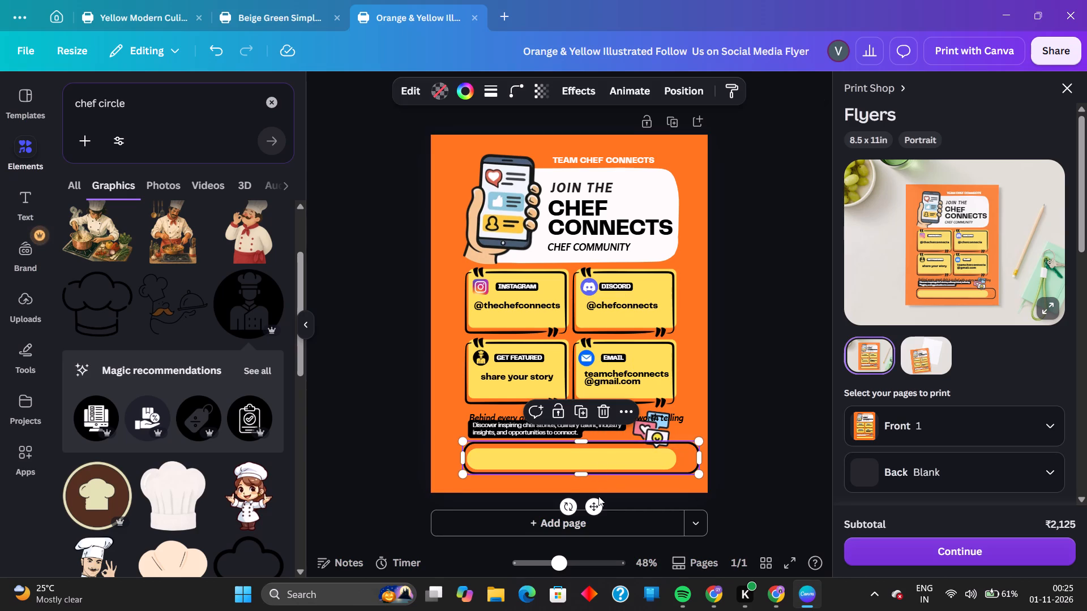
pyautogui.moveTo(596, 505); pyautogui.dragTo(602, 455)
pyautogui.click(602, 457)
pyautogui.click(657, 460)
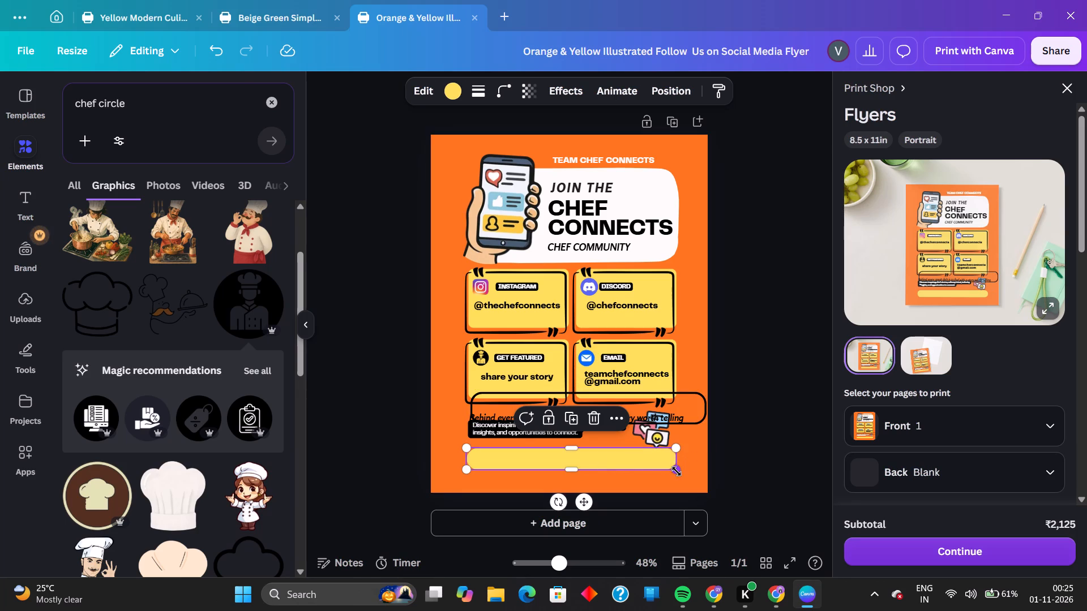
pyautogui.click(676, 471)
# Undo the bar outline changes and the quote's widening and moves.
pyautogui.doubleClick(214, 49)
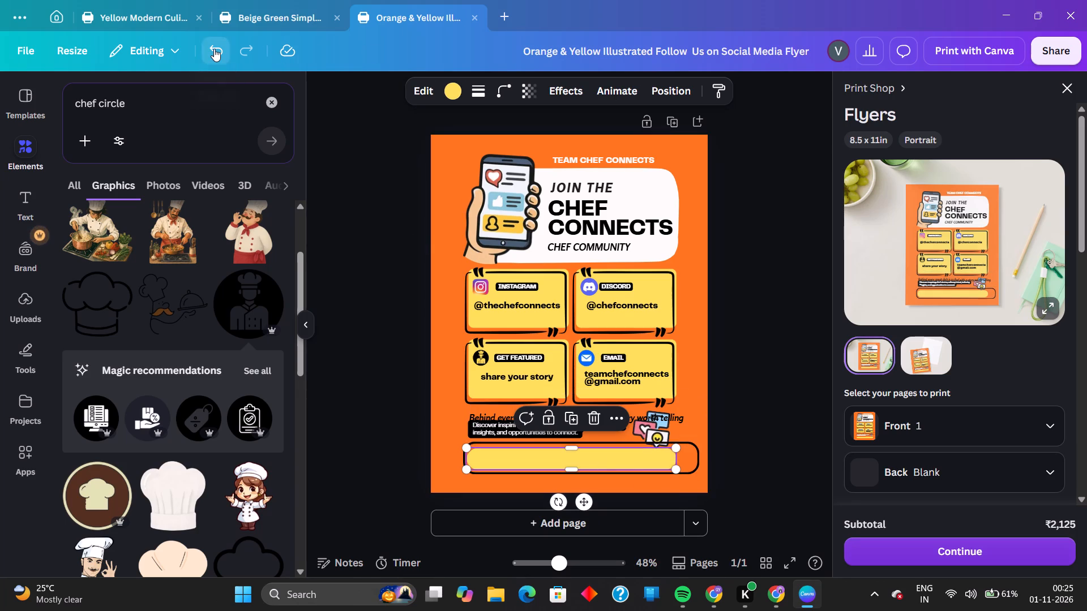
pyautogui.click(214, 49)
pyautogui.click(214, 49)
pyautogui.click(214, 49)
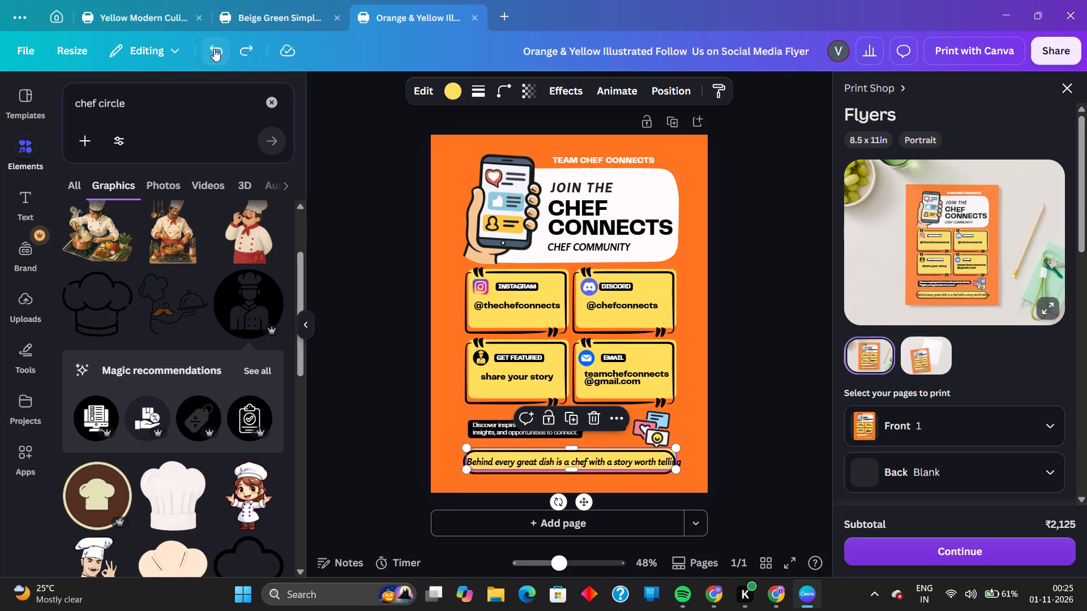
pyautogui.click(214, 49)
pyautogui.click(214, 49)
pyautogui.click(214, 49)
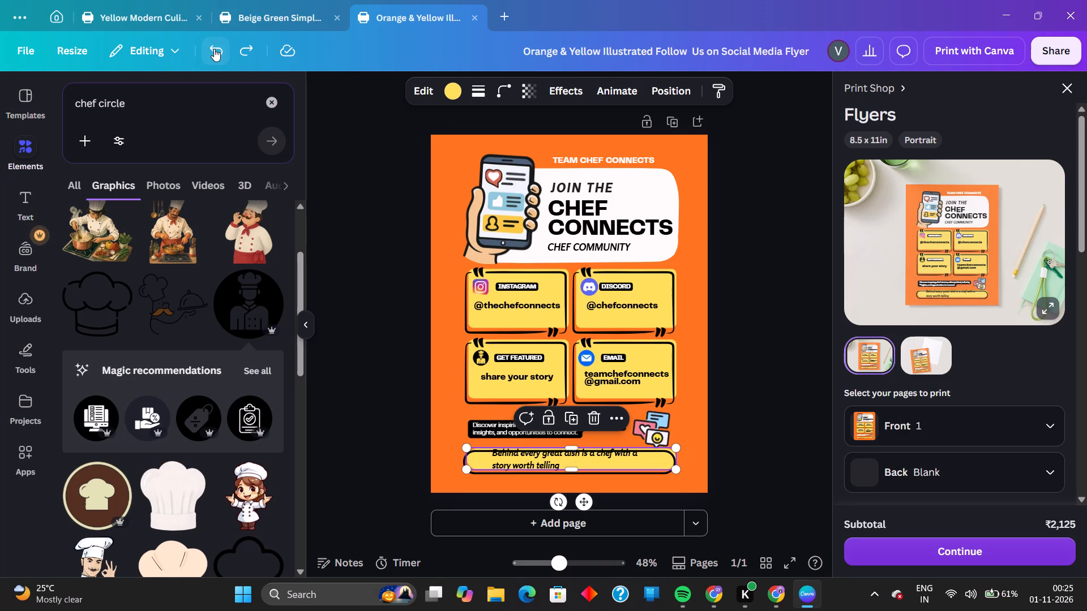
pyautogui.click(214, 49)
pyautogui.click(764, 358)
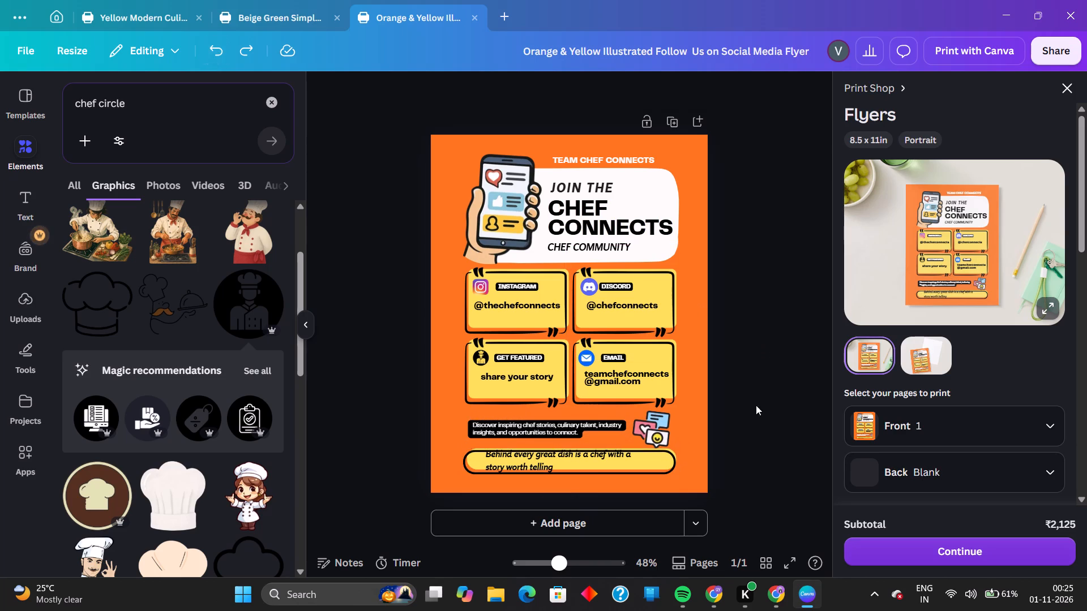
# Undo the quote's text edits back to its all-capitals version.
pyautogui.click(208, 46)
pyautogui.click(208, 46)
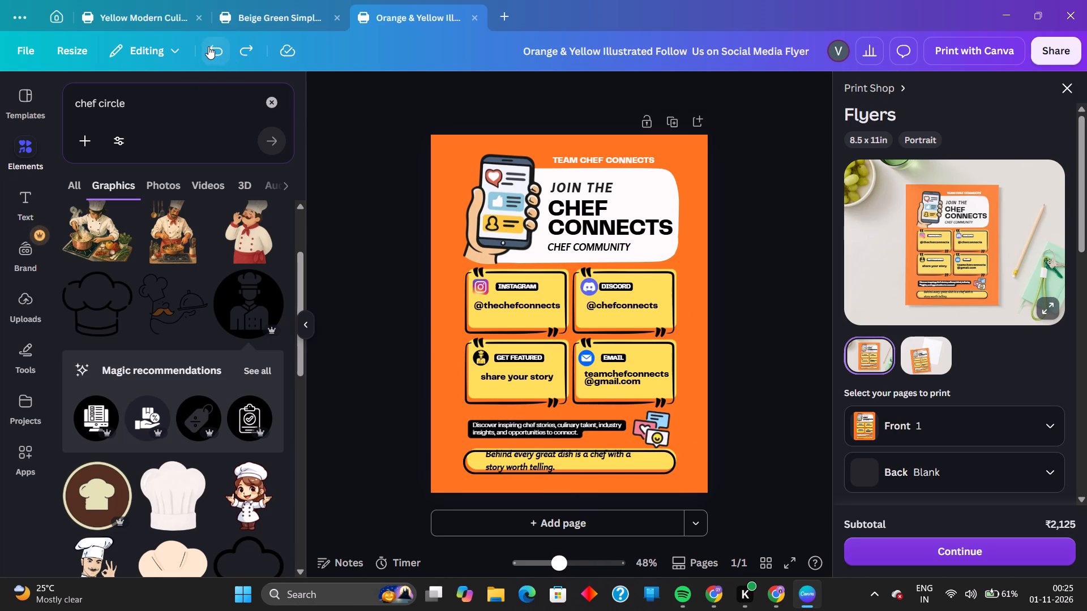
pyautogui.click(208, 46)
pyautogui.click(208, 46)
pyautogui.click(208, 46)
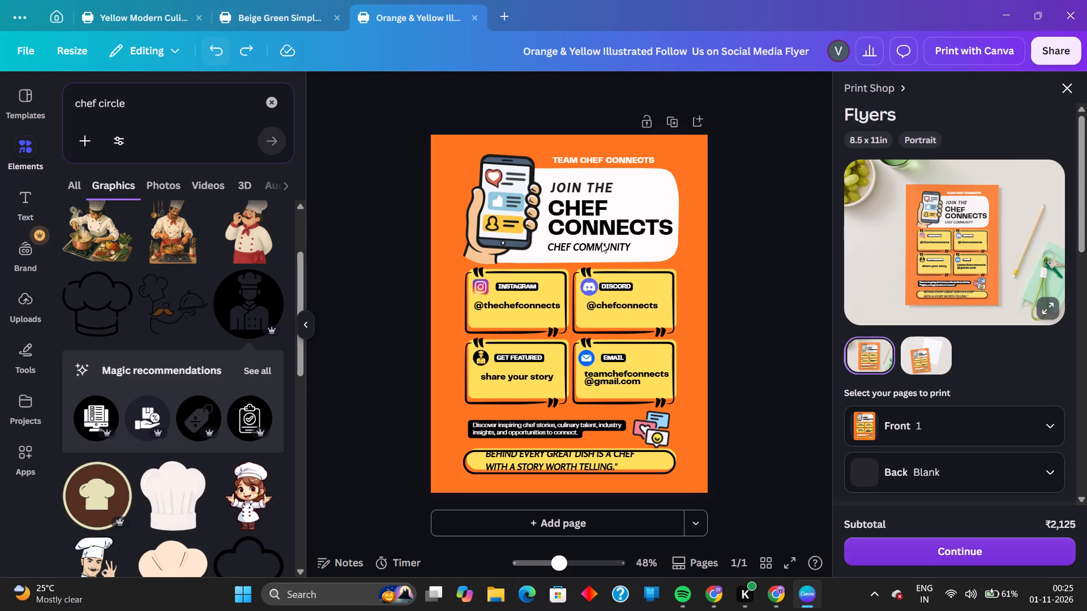
# Nudge the bottom bar's black outline into line with its yellow fill.
pyautogui.moveTo(785, 367); pyautogui.dragTo(781, 378)
pyautogui.click(646, 459)
pyautogui.click(646, 459)
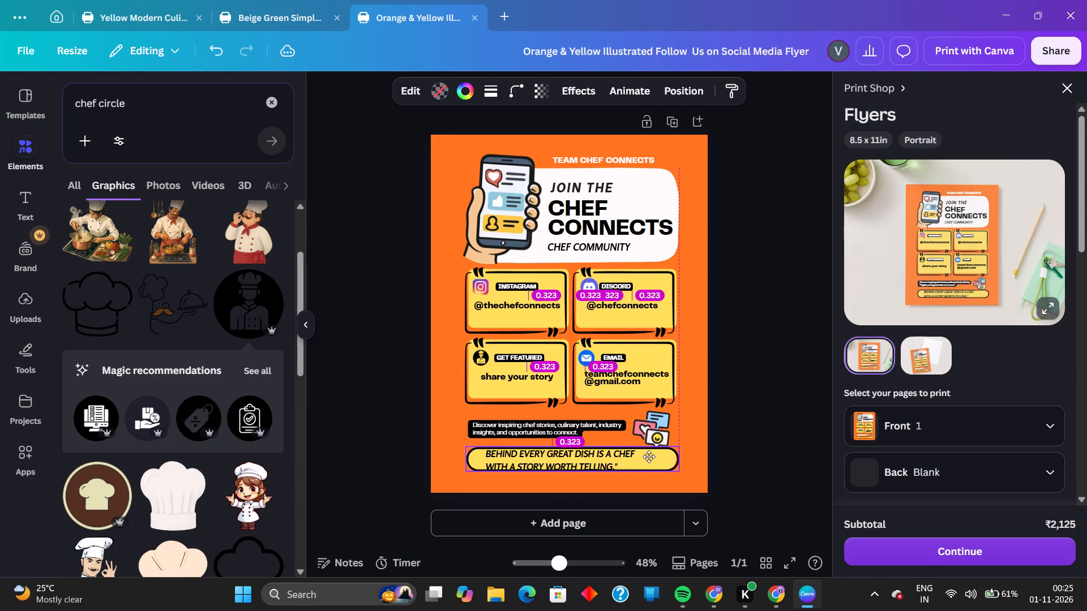
pyautogui.click(789, 467)
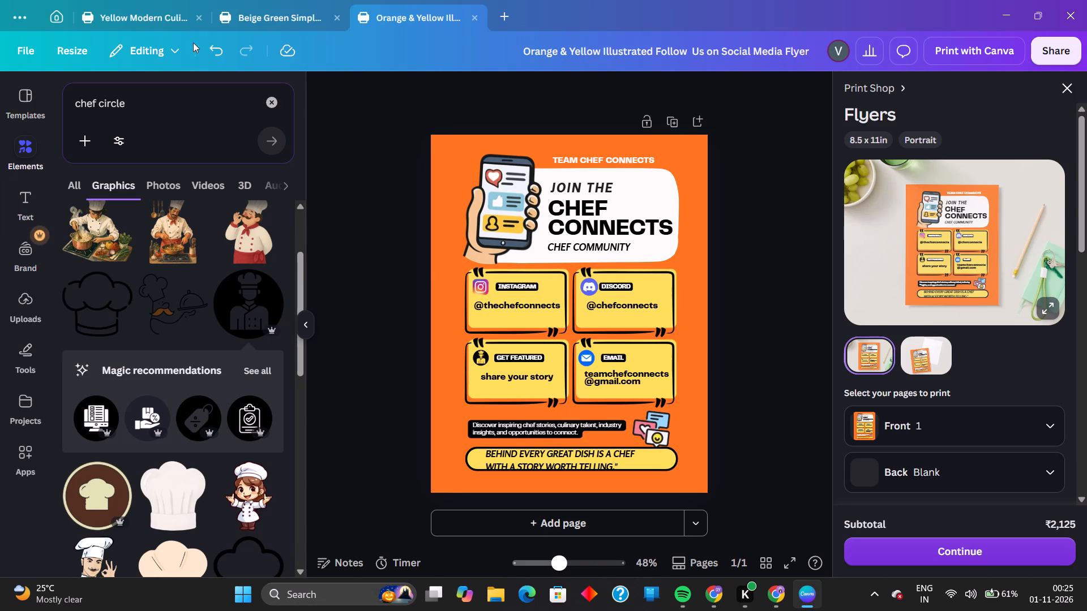
# Undo the bottom bar's outline and quote edits back to the template's "Call for more information" line.
pyautogui.click(213, 51)
pyautogui.click(213, 51)
pyautogui.tripleClick(213, 51)
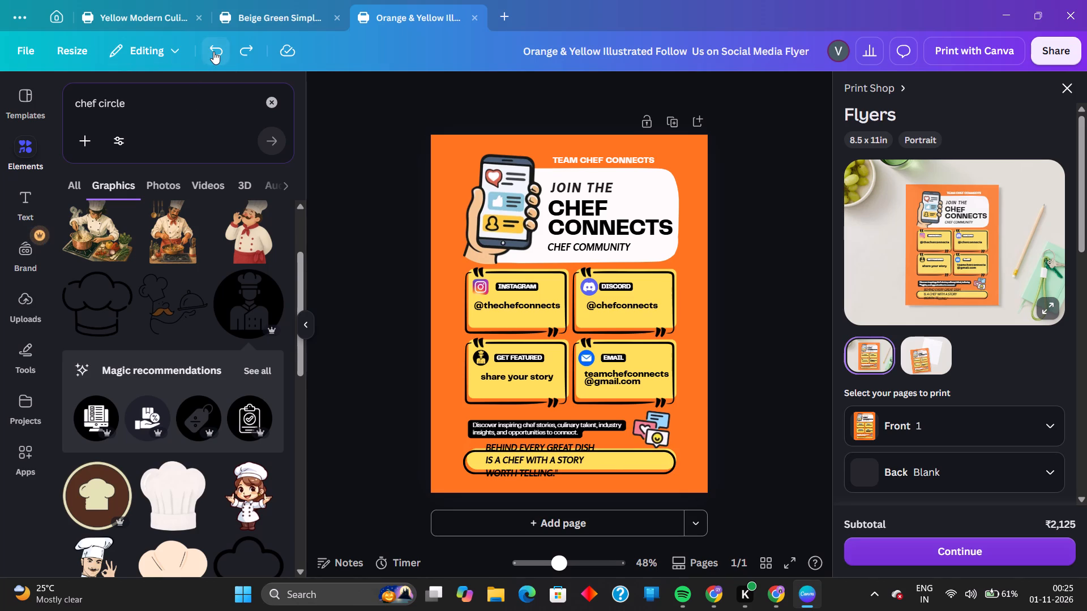
pyautogui.click(213, 51)
pyautogui.click(213, 51)
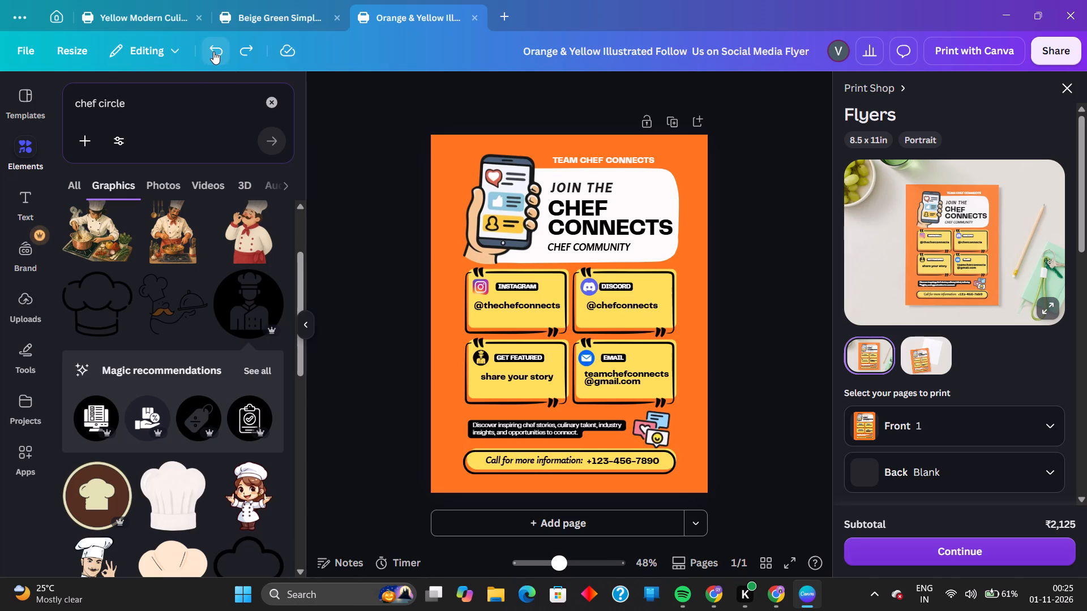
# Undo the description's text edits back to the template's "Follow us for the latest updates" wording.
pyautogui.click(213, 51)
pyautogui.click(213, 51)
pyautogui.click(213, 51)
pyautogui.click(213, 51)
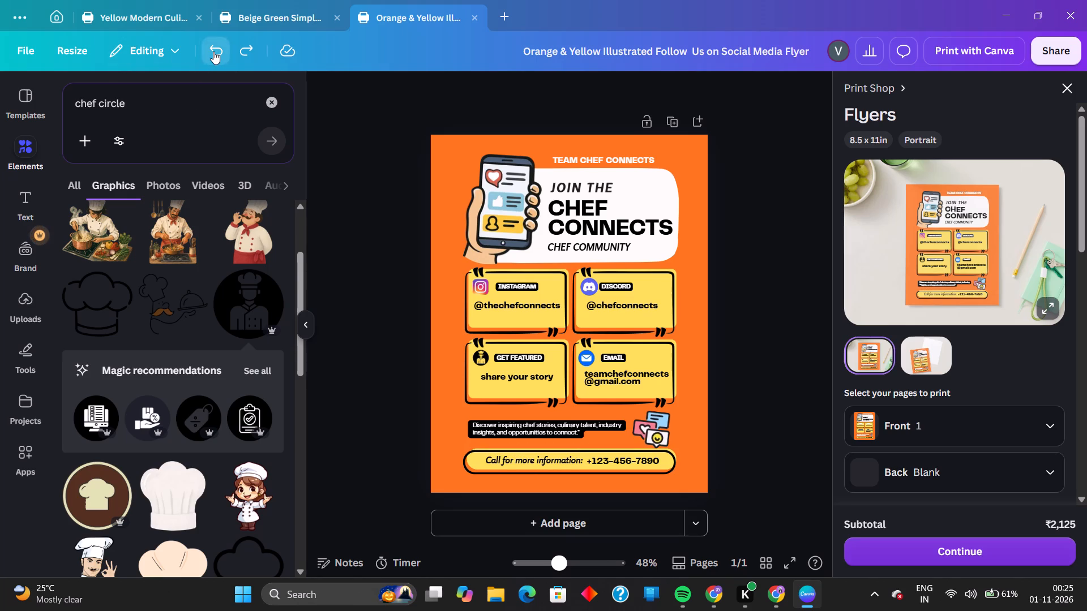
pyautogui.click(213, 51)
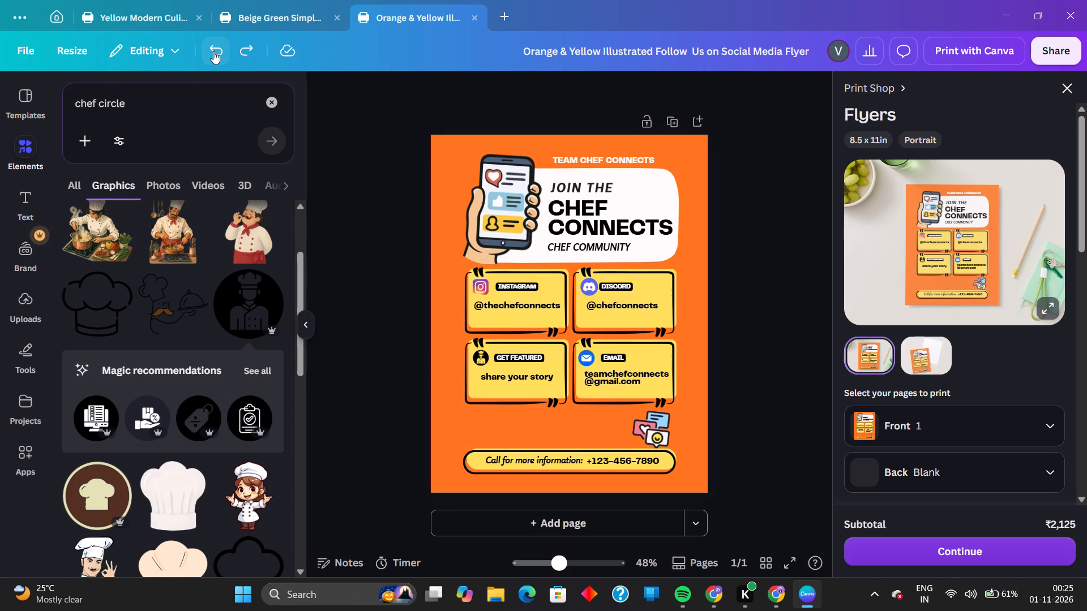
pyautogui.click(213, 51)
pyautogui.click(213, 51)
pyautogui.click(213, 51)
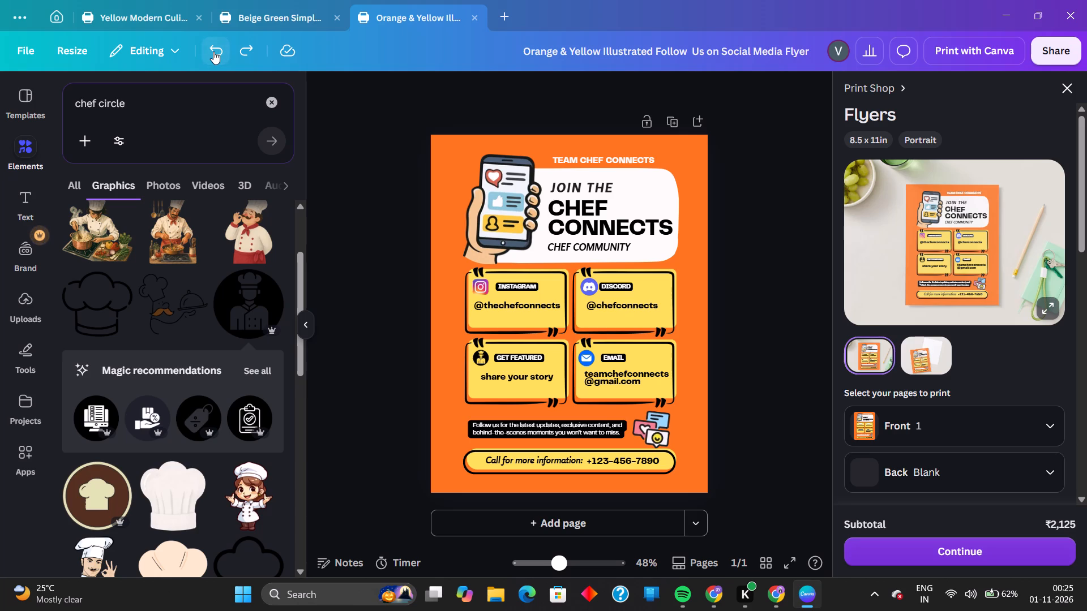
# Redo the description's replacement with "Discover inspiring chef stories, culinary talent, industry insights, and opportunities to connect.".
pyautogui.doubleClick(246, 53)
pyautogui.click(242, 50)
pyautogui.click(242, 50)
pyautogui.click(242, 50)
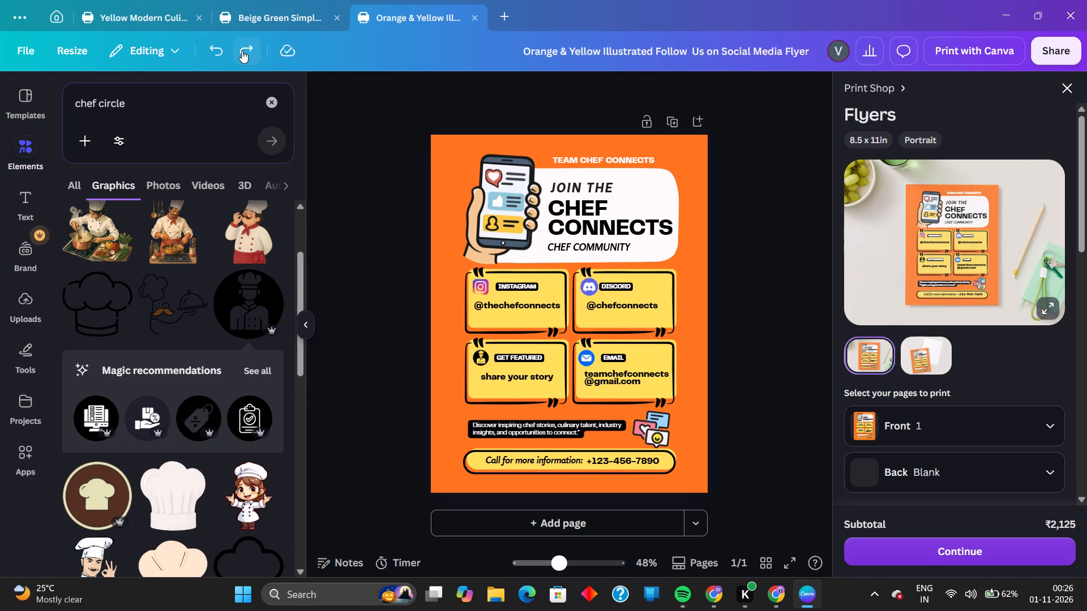
# Redo the undone edits until the all-capitals quote is back in the bottom yellow bar.
pyautogui.tripleClick(242, 50)
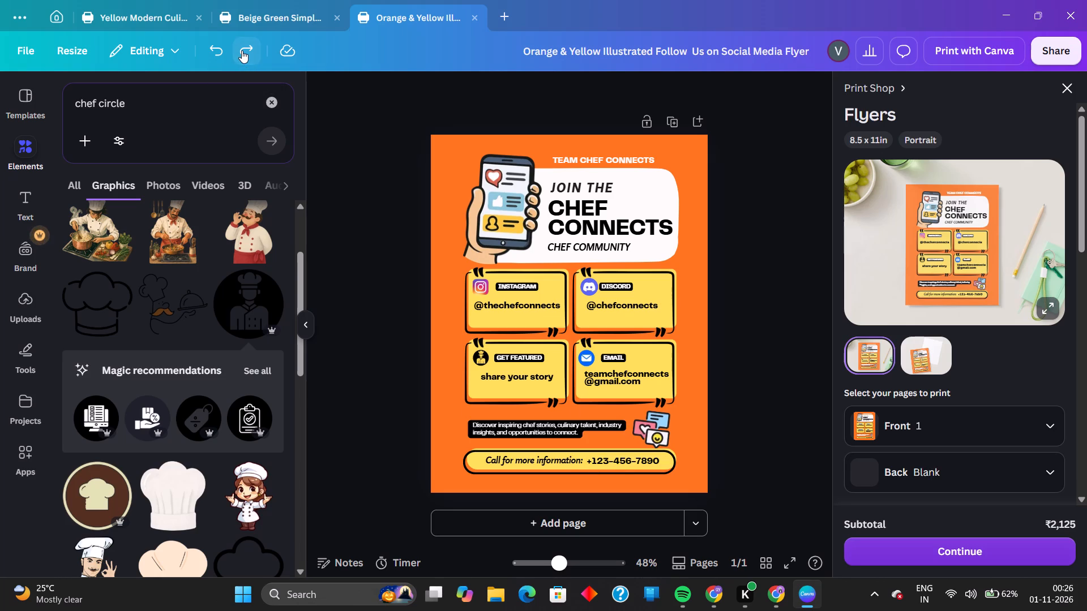
pyautogui.tripleClick(242, 50)
pyautogui.doubleClick(242, 50)
pyautogui.doubleClick(242, 50)
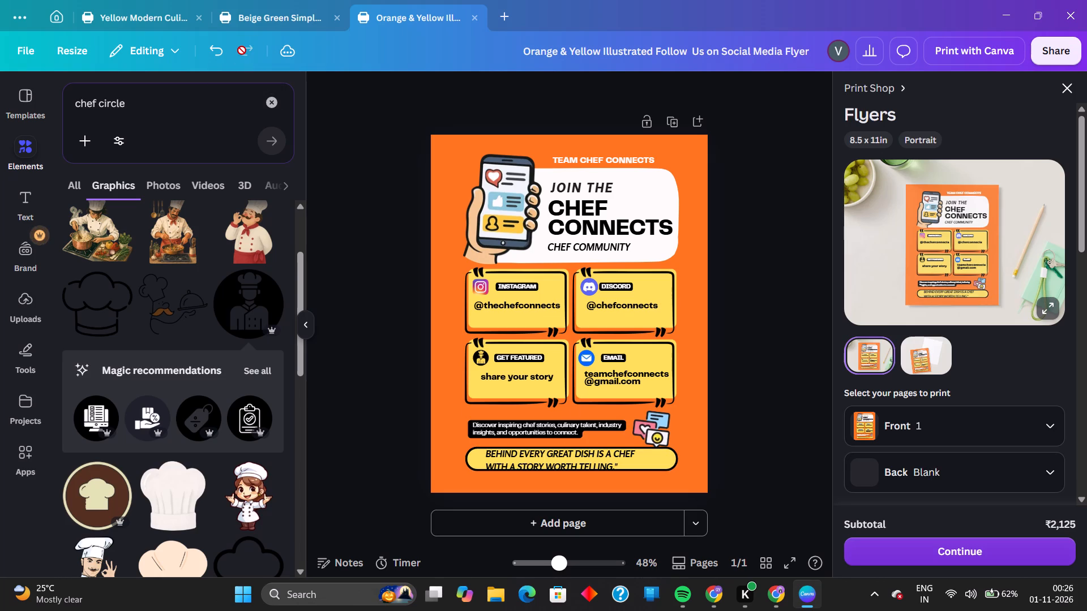
pyautogui.click(242, 50)
pyautogui.doubleClick(242, 50)
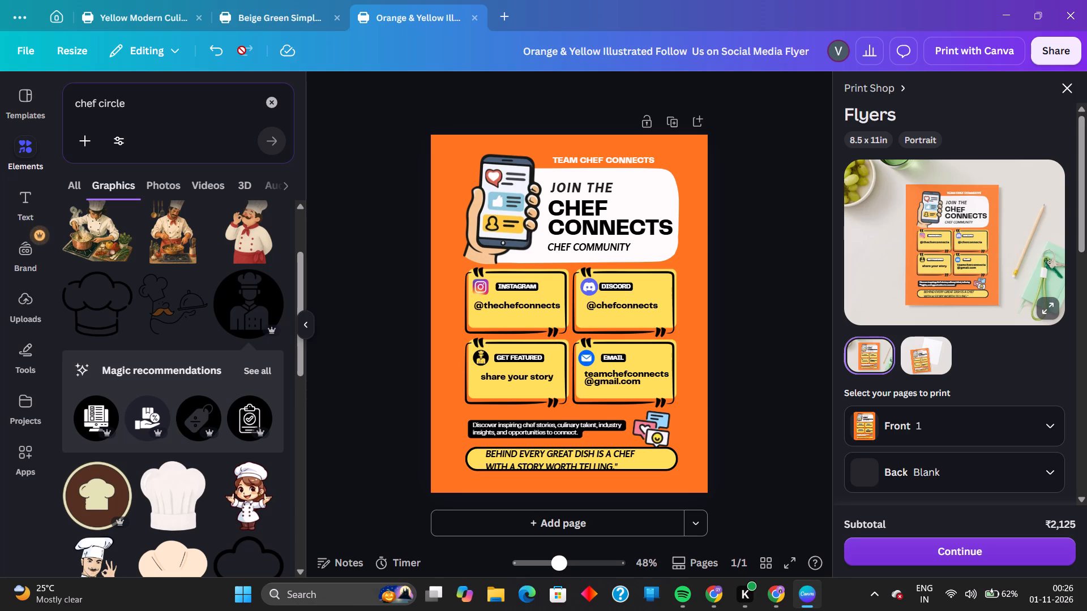
pyautogui.click(242, 50)
# Replace the all-capitals quote in the bottom bar with "Behind every great dish is a chef with a story worth telling.".
pyautogui.doubleClick(621, 456)
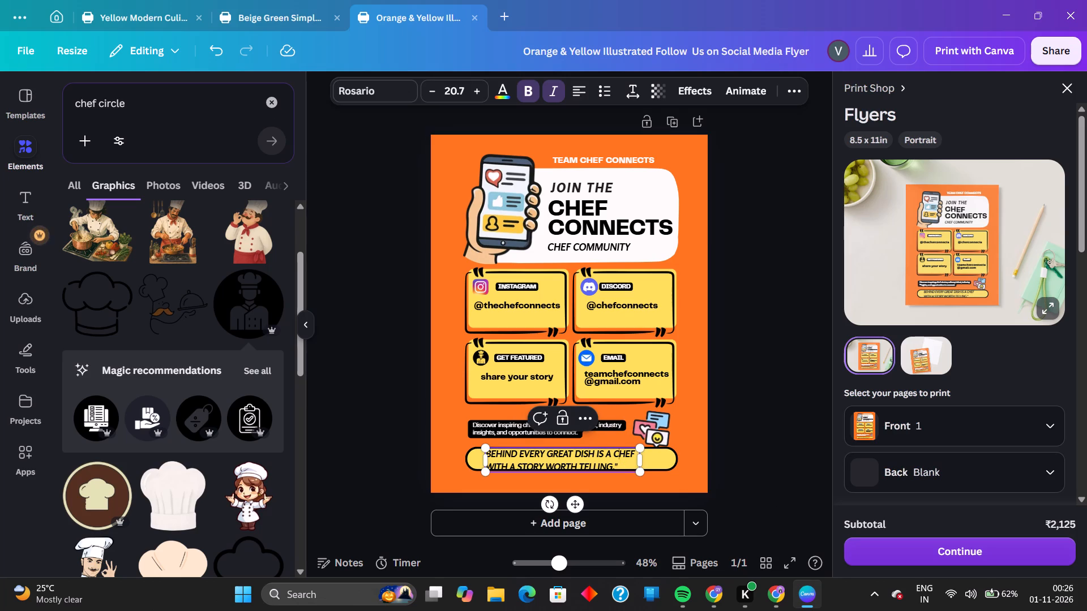
pyautogui.click(624, 474)
pyautogui.click(624, 474)
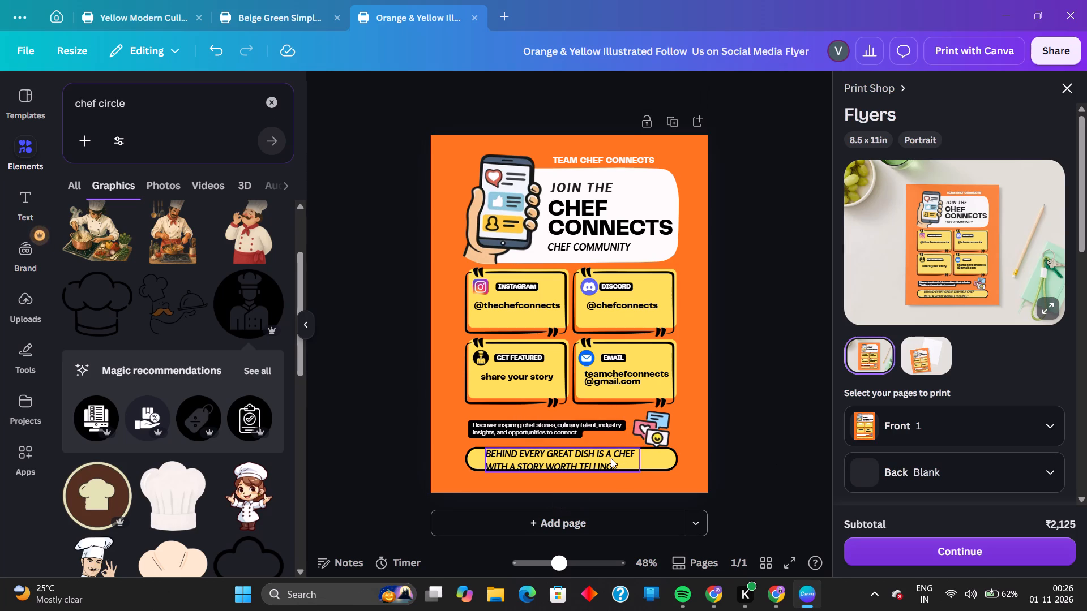
pyautogui.doubleClick(611, 458)
pyautogui.click(619, 462)
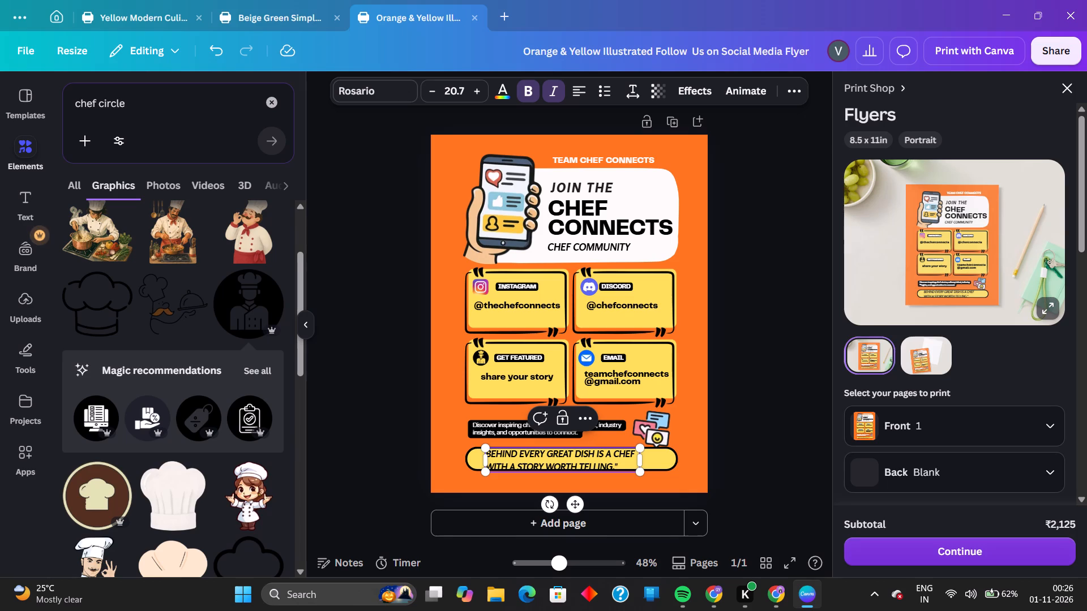
pyautogui.press('BackSpace')
pyautogui.press('BackSpace')
pyautogui.press('BackSpace')
pyautogui.press('BackSpace')
pyautogui.press('BackSpace')
pyautogui.press('BackSpace')
pyautogui.press('BackSpace')
pyautogui.press('BackSpace')
pyautogui.press('BackSpace')
pyautogui.press('BackSpace')
pyautogui.press('BackSpace')
pyautogui.press('BackSpace')
pyautogui.press('BackSpace')
pyautogui.press('BackSpace')
pyautogui.press('BackSpace')
pyautogui.press('BackSpace')
pyautogui.press('BackSpace')
pyautogui.press('BackSpace')
pyautogui.press('BackSpace')
pyautogui.press('BackSpace')
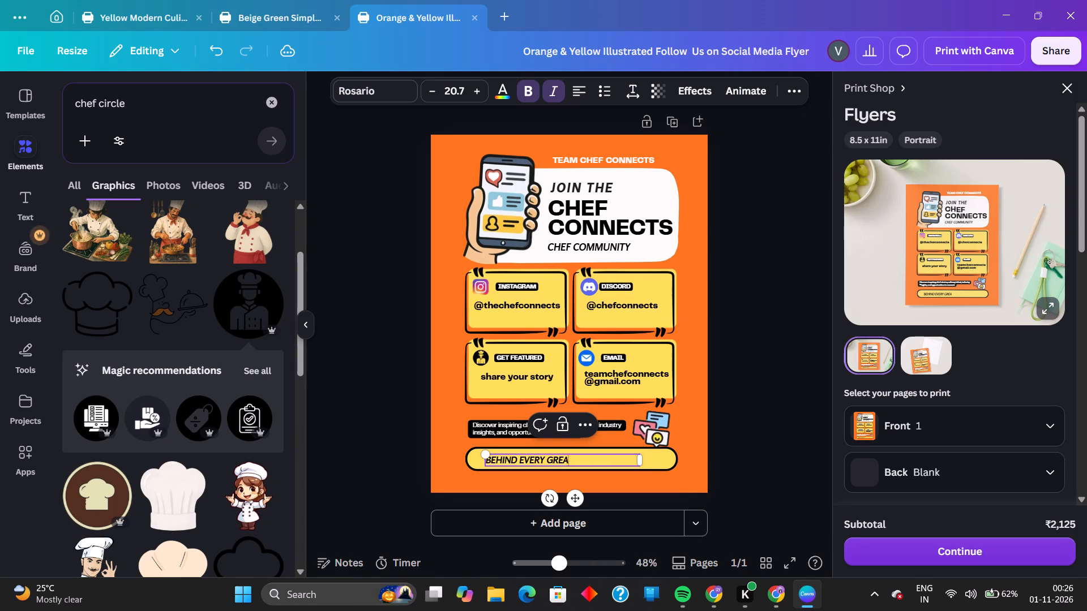
pyautogui.hotkey('ctrl', 'v')
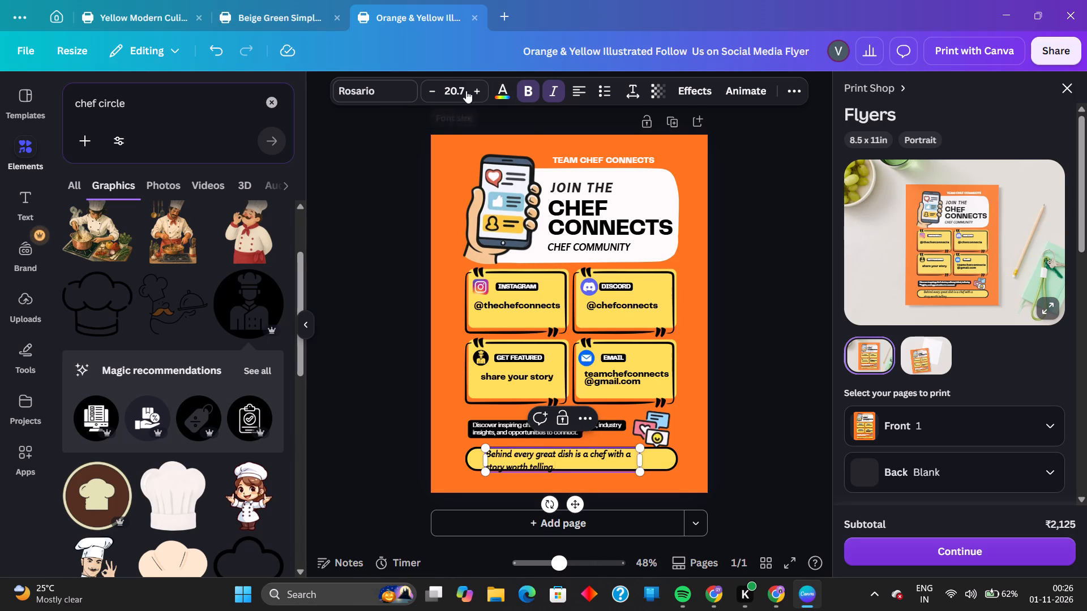
# Centre-align the quote in the bottom yellow bar and delete its final full stop.
pyautogui.click(586, 94)
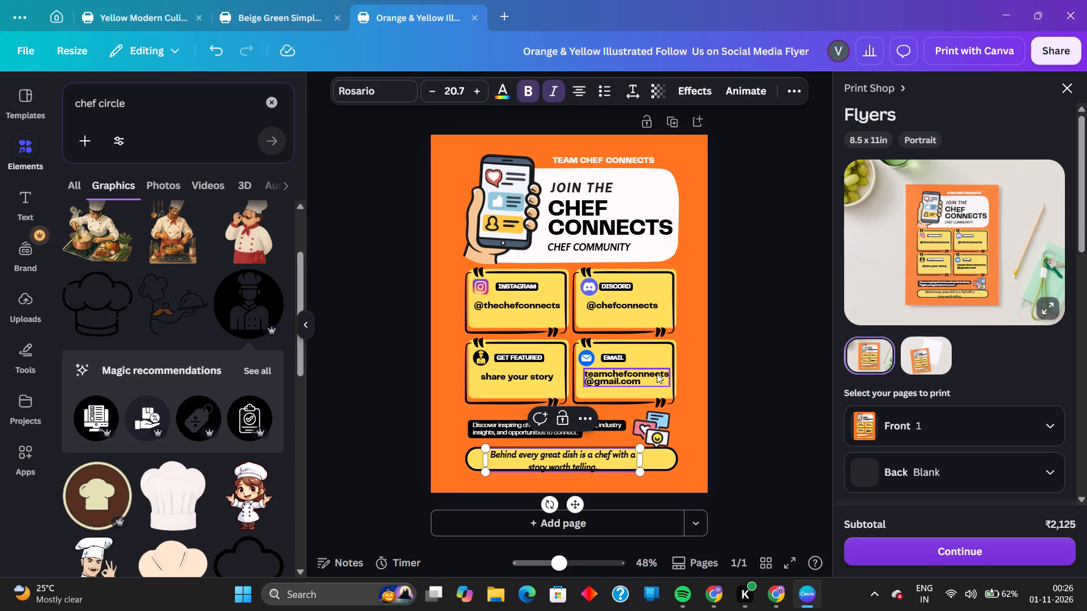
pyautogui.press('BackSpace')
pyautogui.click(579, 80)
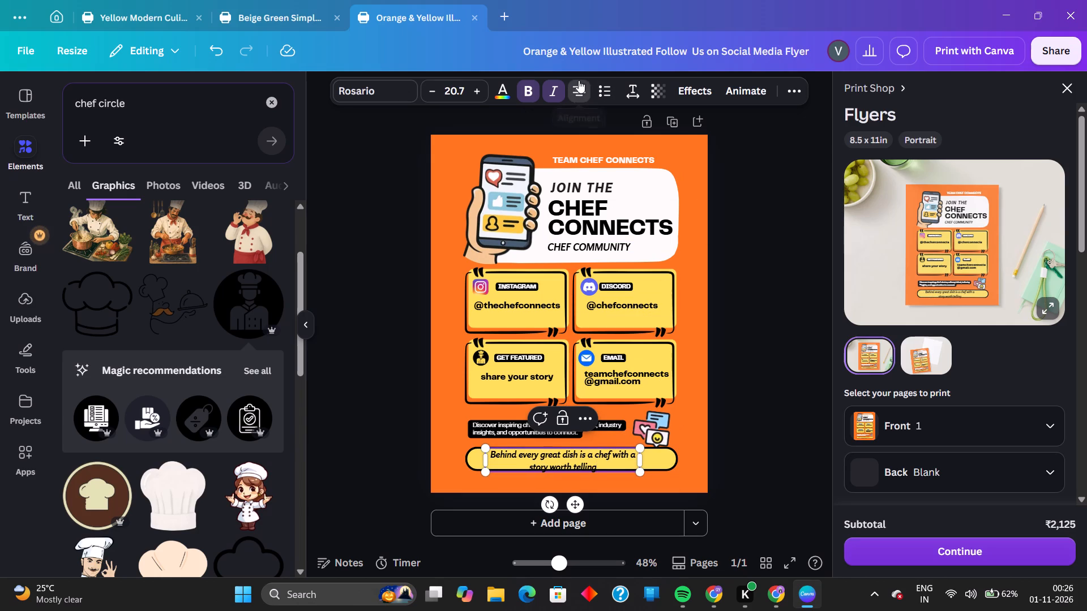
pyautogui.click(577, 85)
pyautogui.click(576, 87)
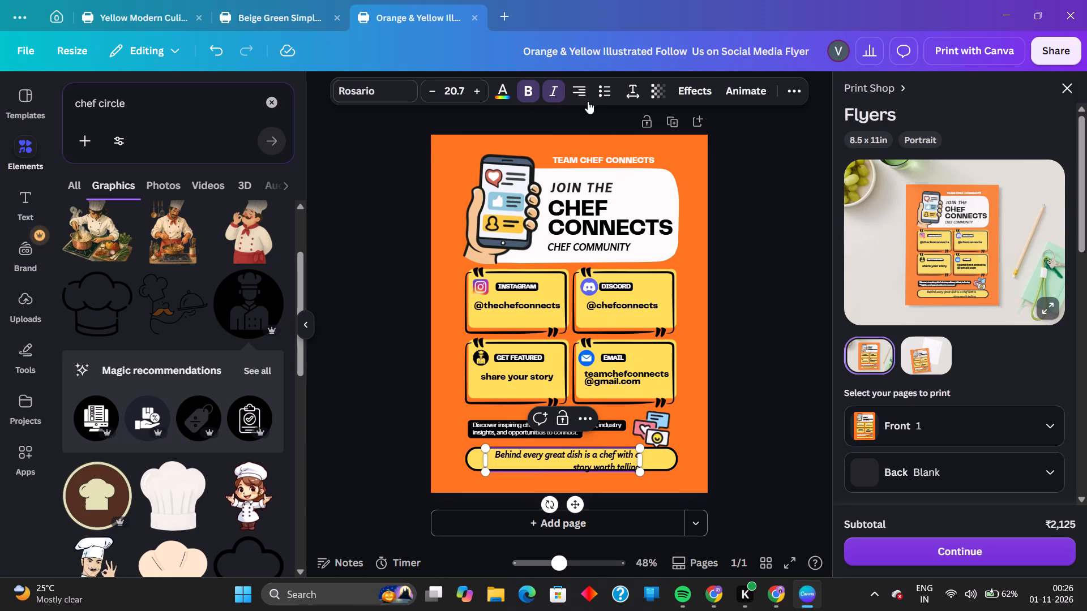
pyautogui.click(584, 94)
pyautogui.click(845, 352)
pyautogui.click(788, 453)
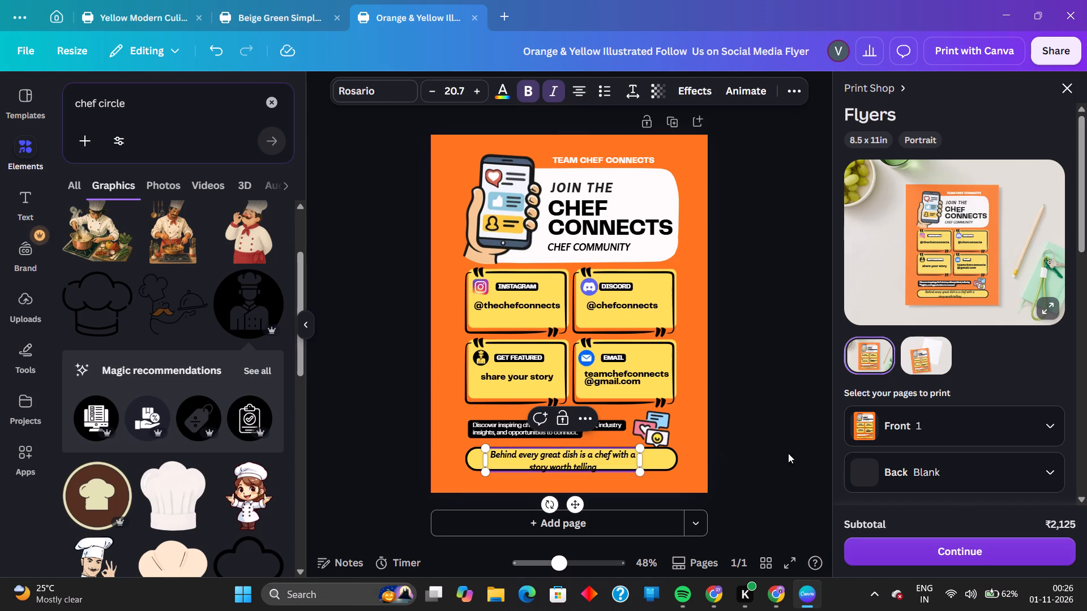
# Reduce the quote's font size to 18.7.
pyautogui.click(589, 461)
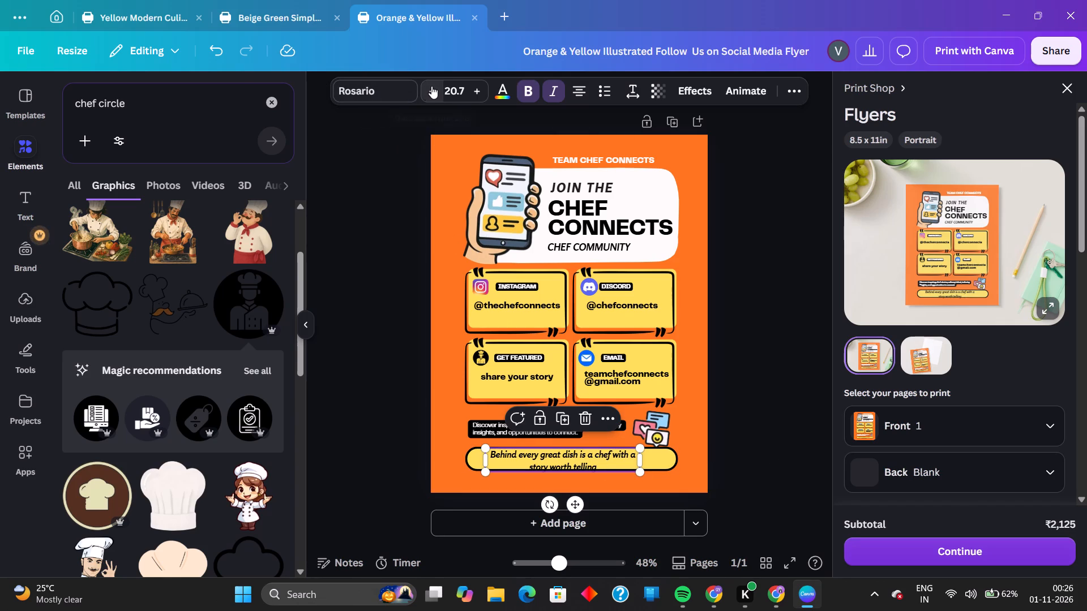
pyautogui.click(431, 85)
pyautogui.click(431, 85)
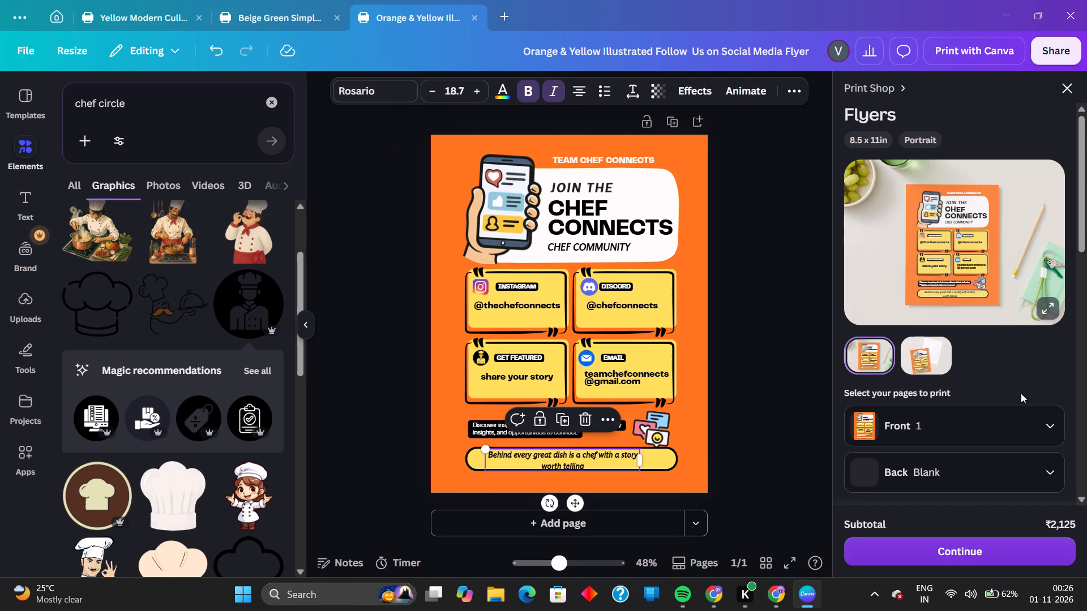
pyautogui.click(763, 453)
pyautogui.click(602, 462)
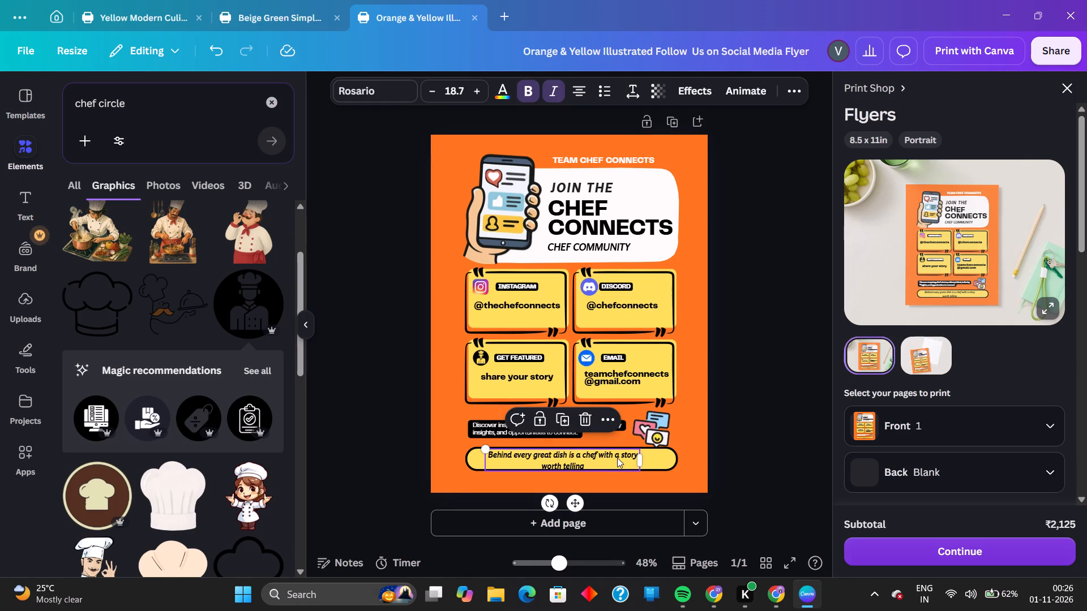
# Break the quote in the bottom yellow bar so that its second line starts at "story".
pyautogui.click(619, 456)
pyautogui.click(620, 455)
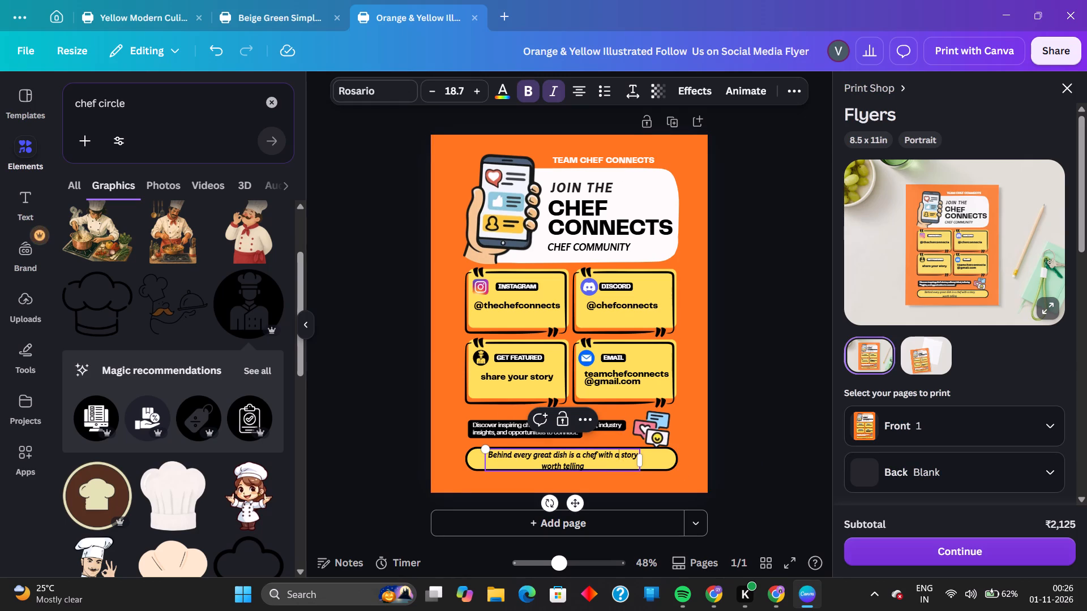
pyautogui.click(620, 459)
pyautogui.click(622, 457)
pyautogui.press('BackSpace')
pyautogui.press('Return')
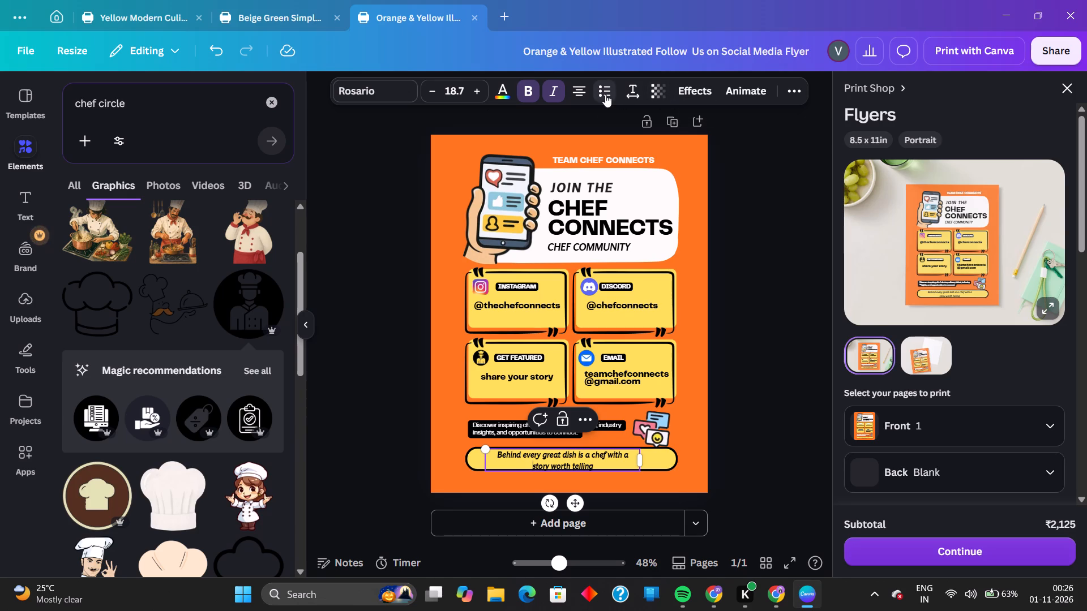
# Tighten the line spacing of the two-line quote to about 0.7.
pyautogui.click(623, 91)
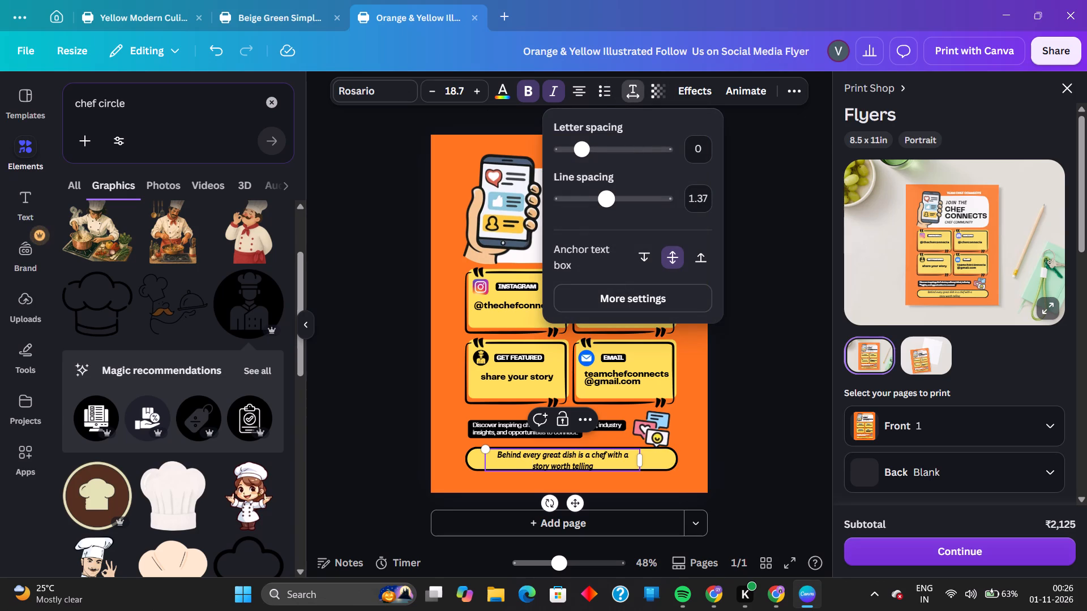
pyautogui.moveTo(601, 198); pyautogui.dragTo(595, 201)
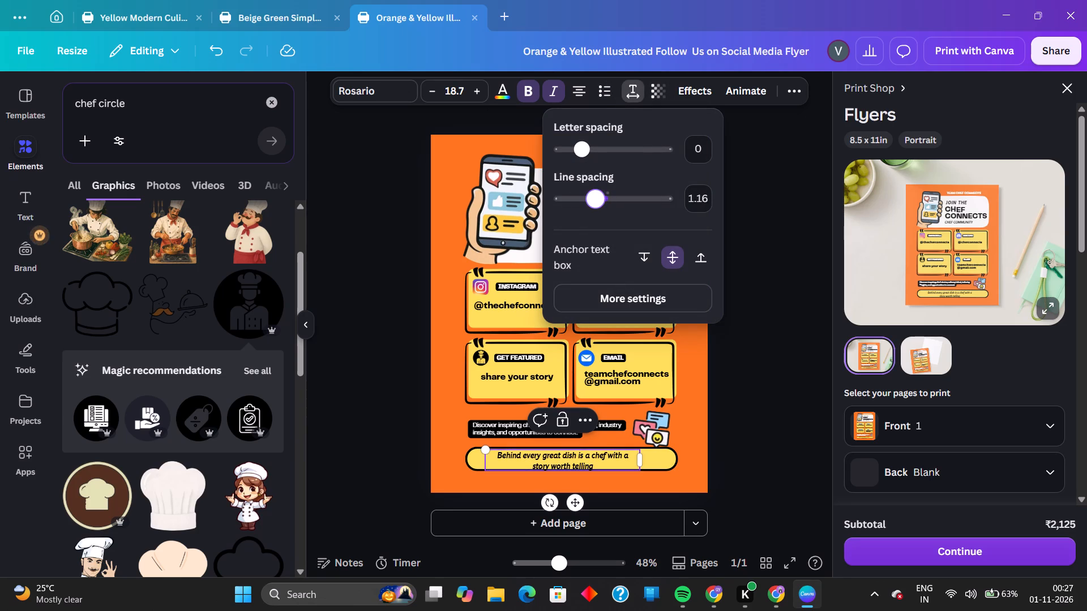
pyautogui.moveTo(595, 201); pyautogui.dragTo(563, 201)
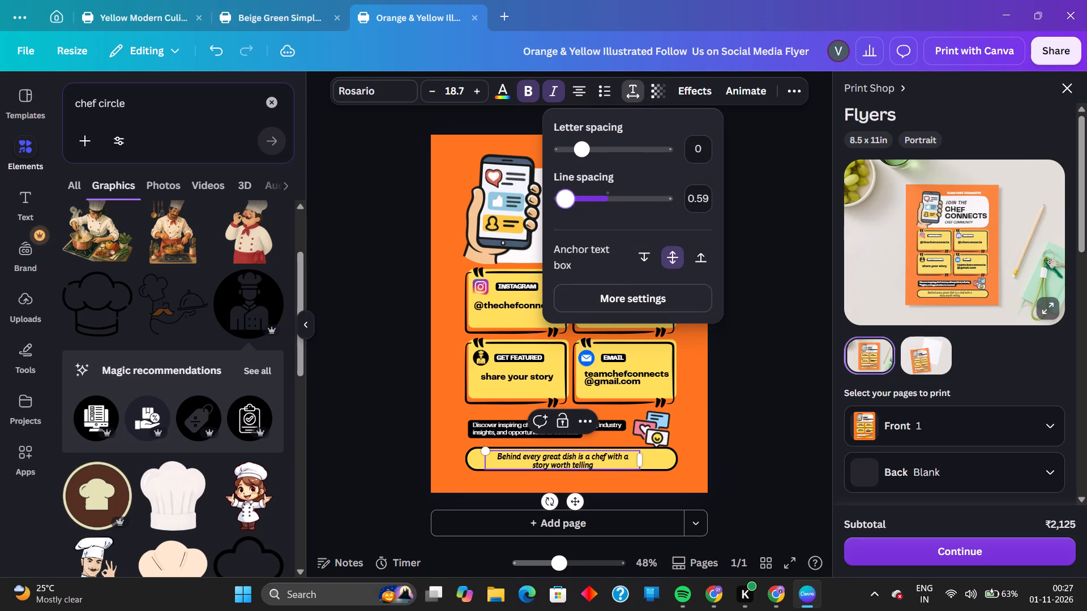
pyautogui.moveTo(563, 201); pyautogui.dragTo(570, 200)
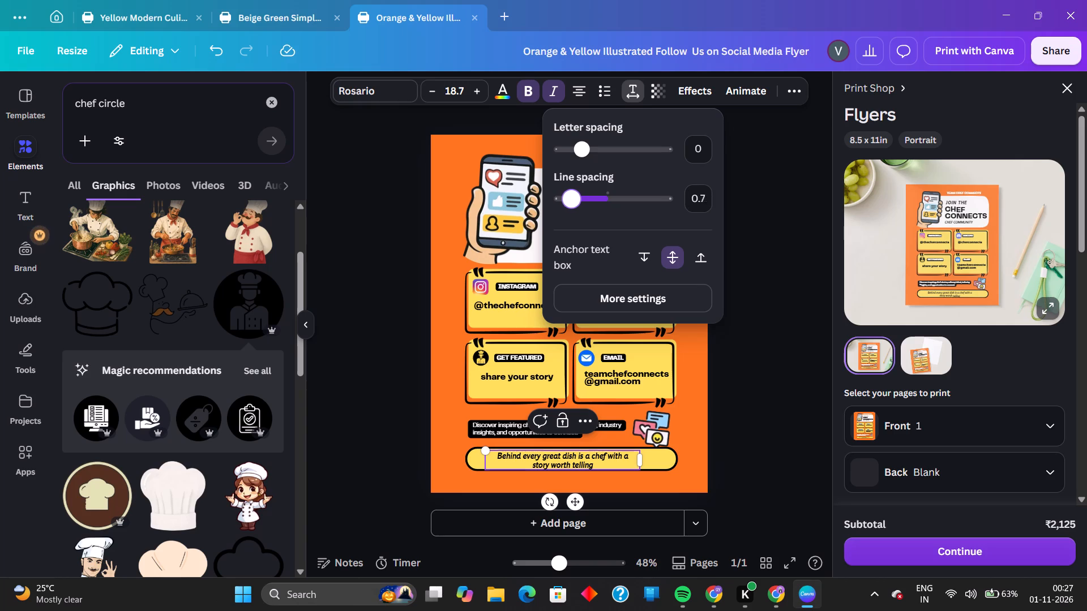
pyautogui.click(568, 200)
pyautogui.click(777, 360)
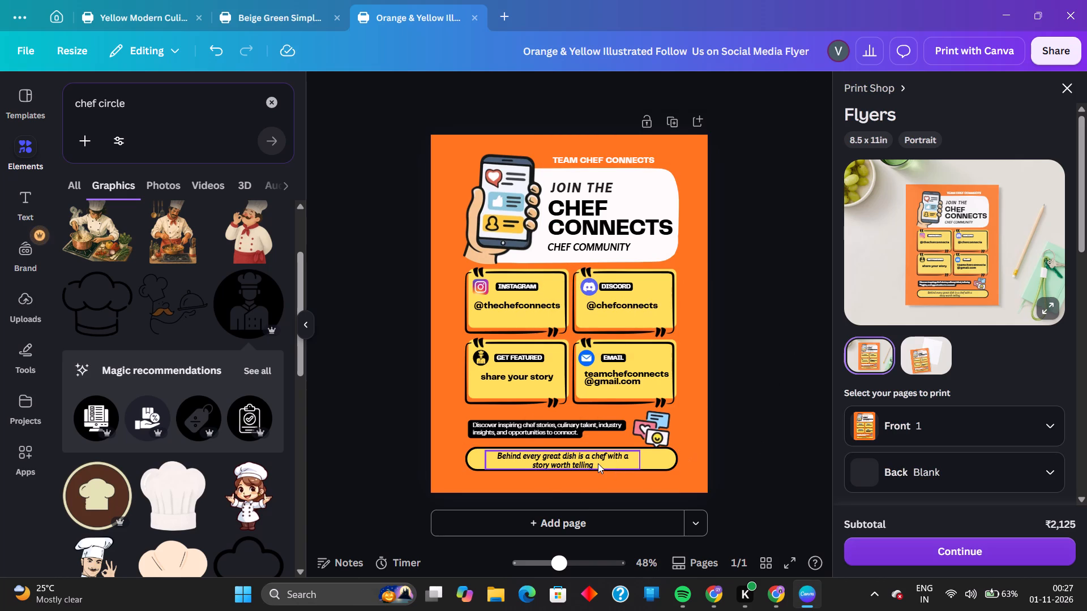
# Increase the quote's font size to 20.7 and nudge the text slightly upward within the bottom yellow bar.
pyautogui.click(598, 463)
pyautogui.click(479, 88)
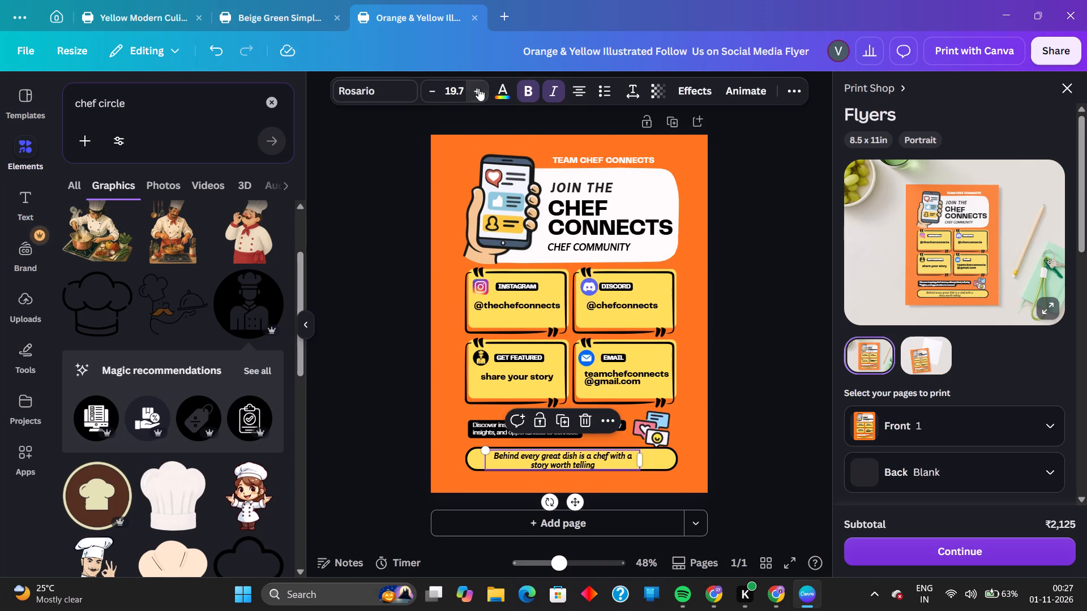
pyautogui.click(478, 88)
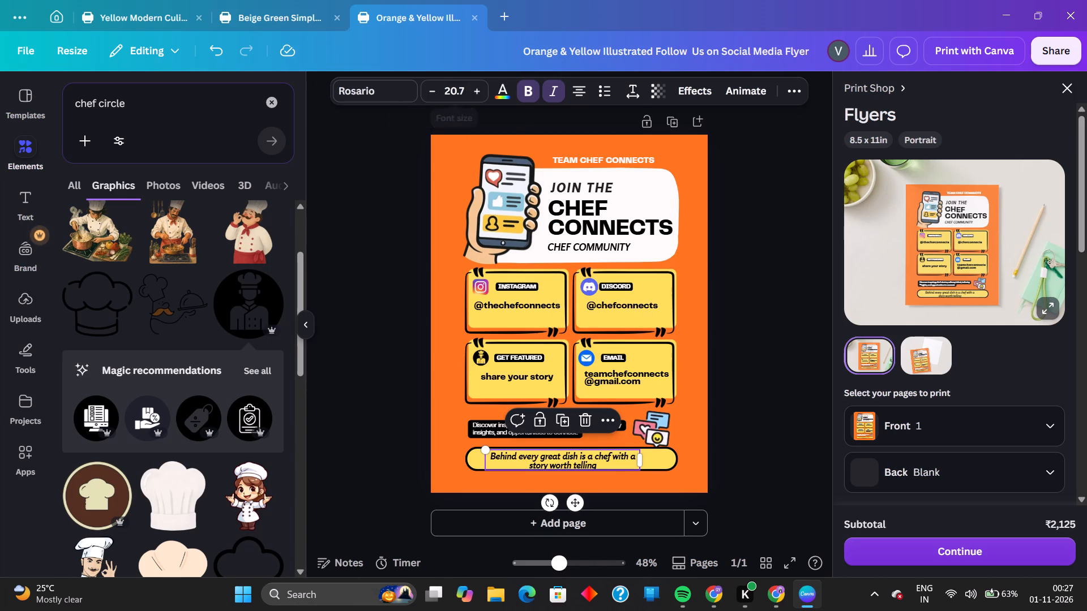
pyautogui.press('Up')
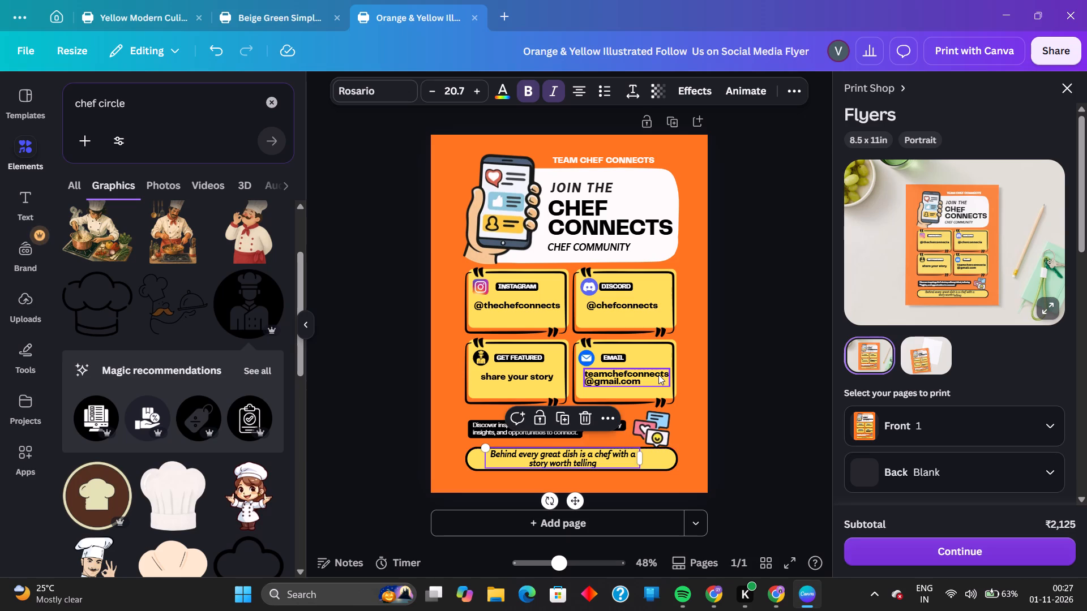
pyautogui.click(804, 428)
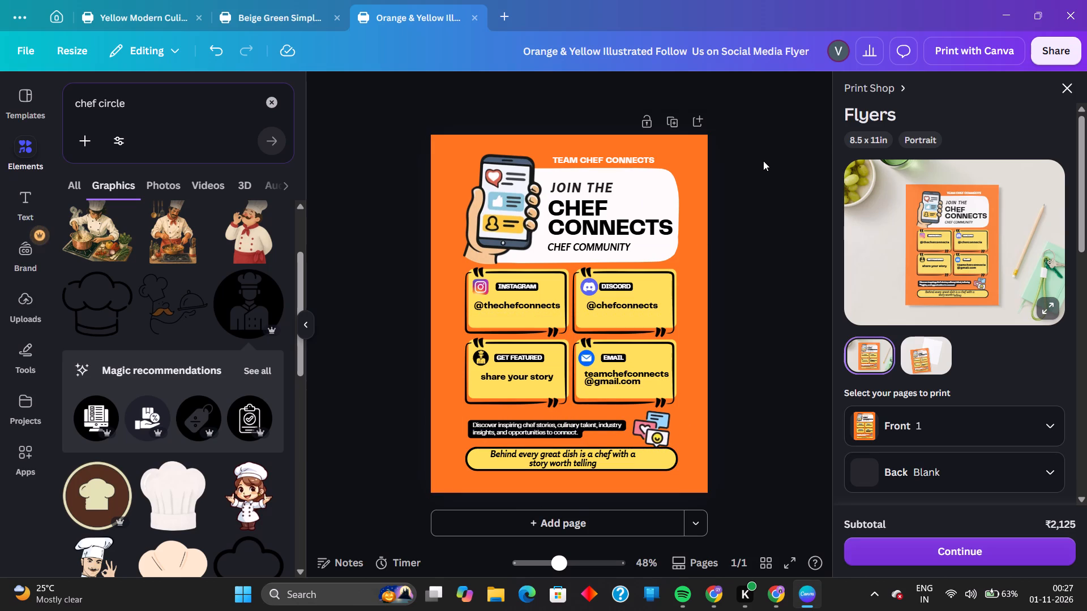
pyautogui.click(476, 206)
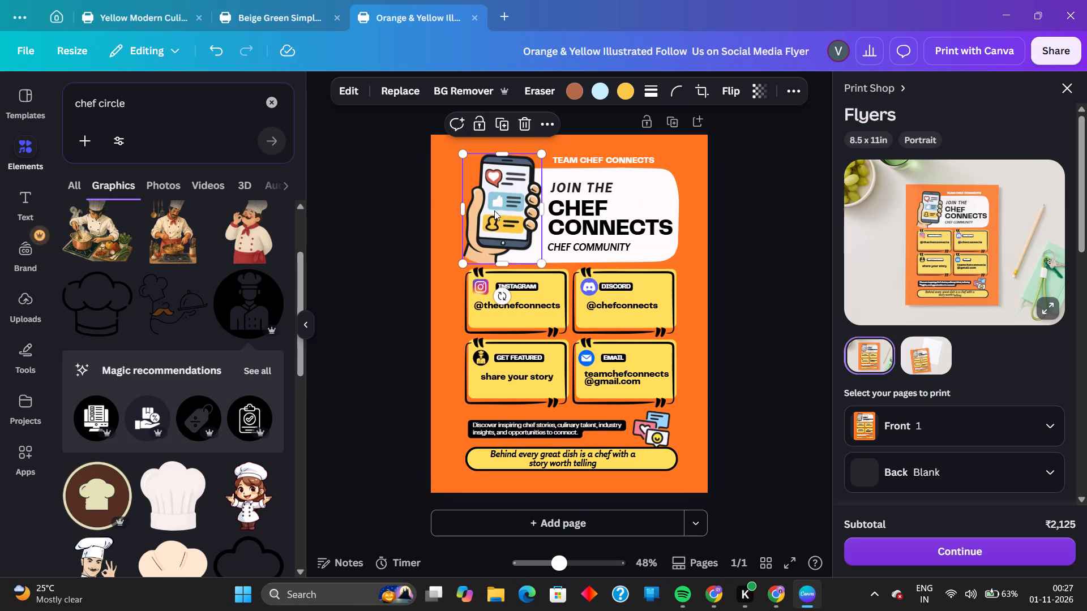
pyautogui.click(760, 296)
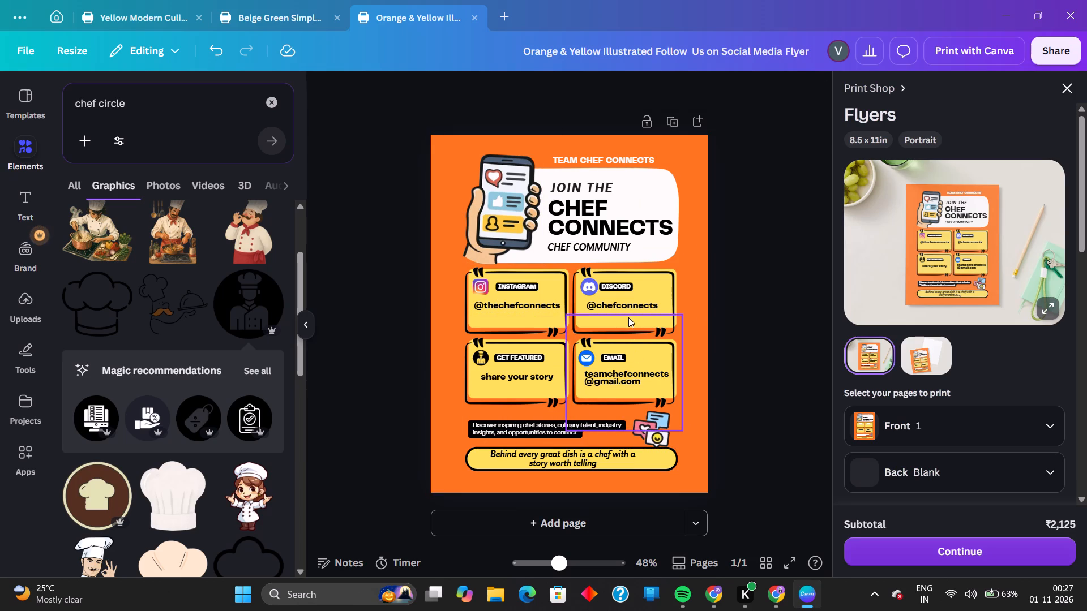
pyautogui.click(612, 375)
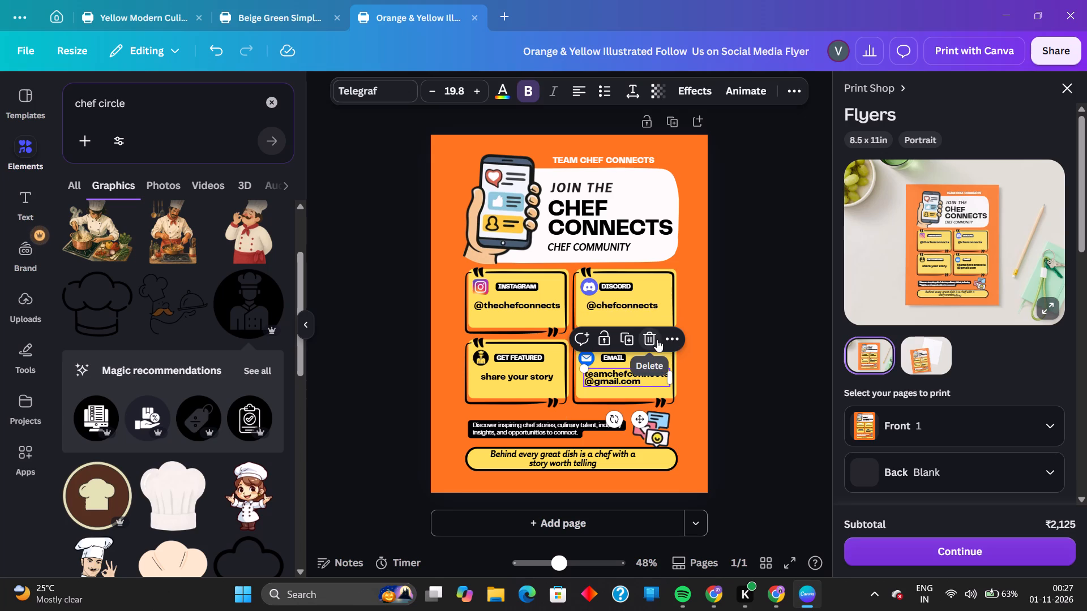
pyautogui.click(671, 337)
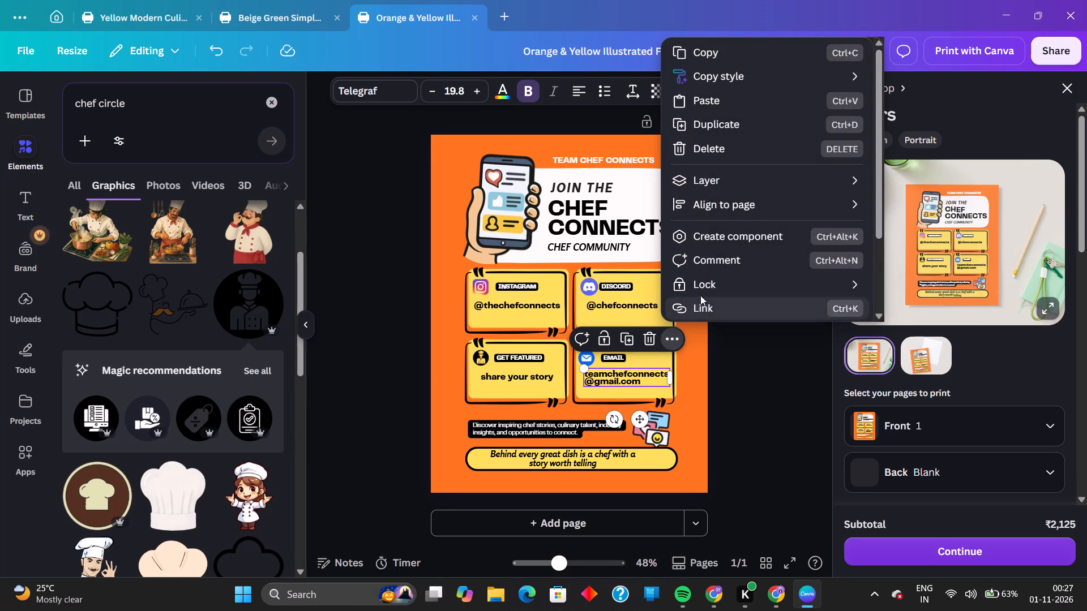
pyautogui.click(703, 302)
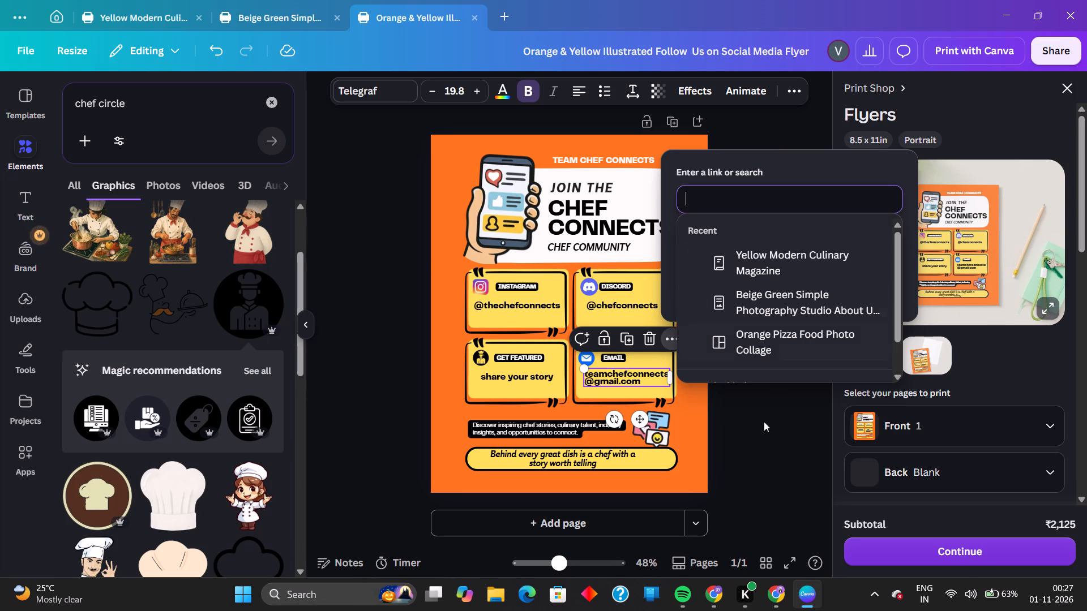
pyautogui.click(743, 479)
# Select the email address text in the Email card.
pyautogui.click(617, 384)
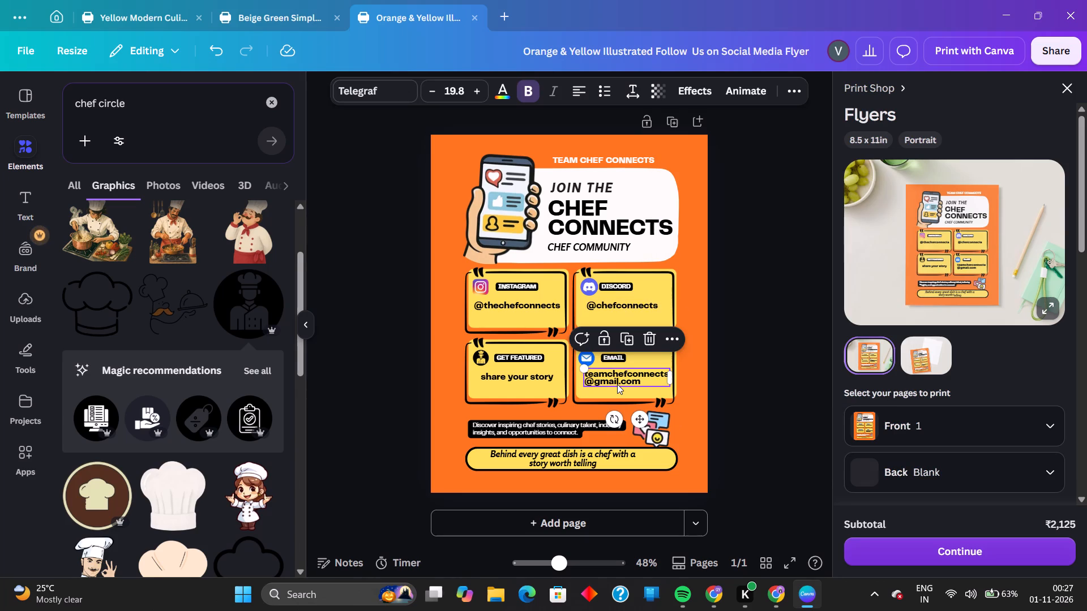
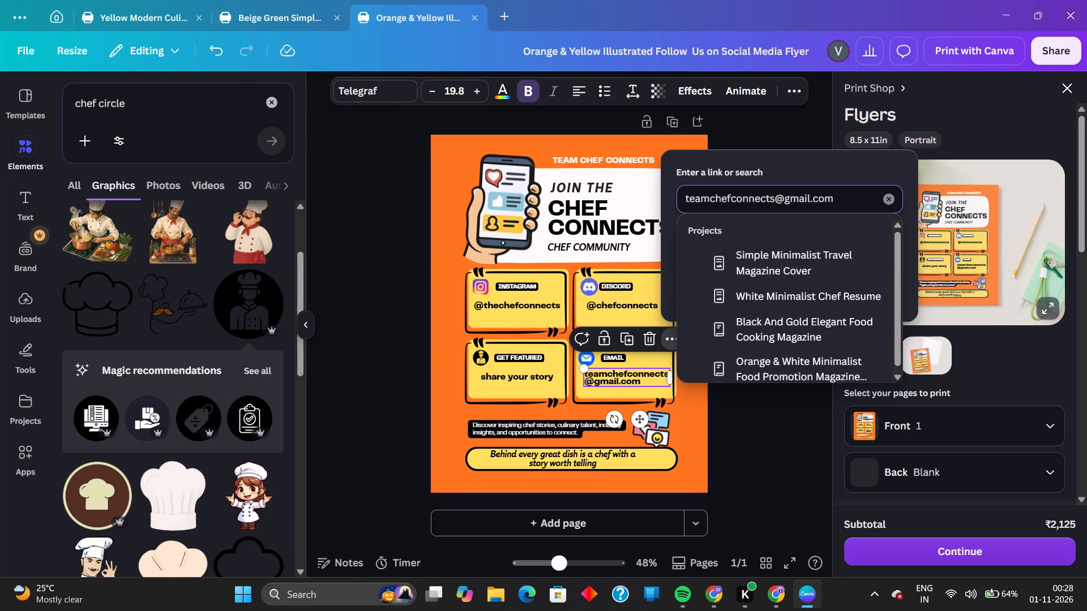
# Apply the contact email address as a link on the email text in the Email card and check the link.
pyautogui.click(769, 493)
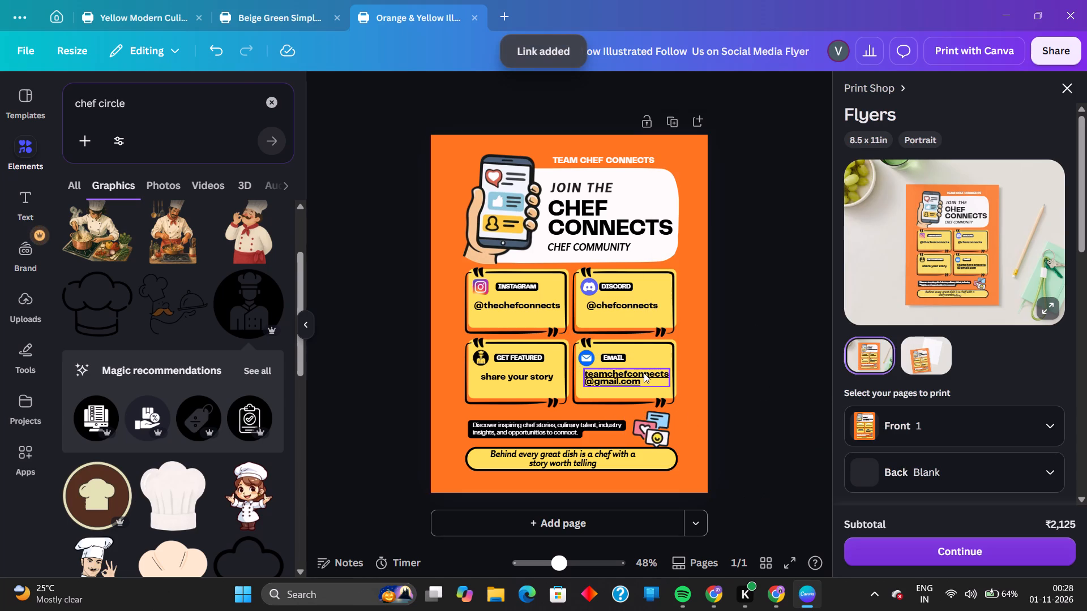
pyautogui.click(643, 373)
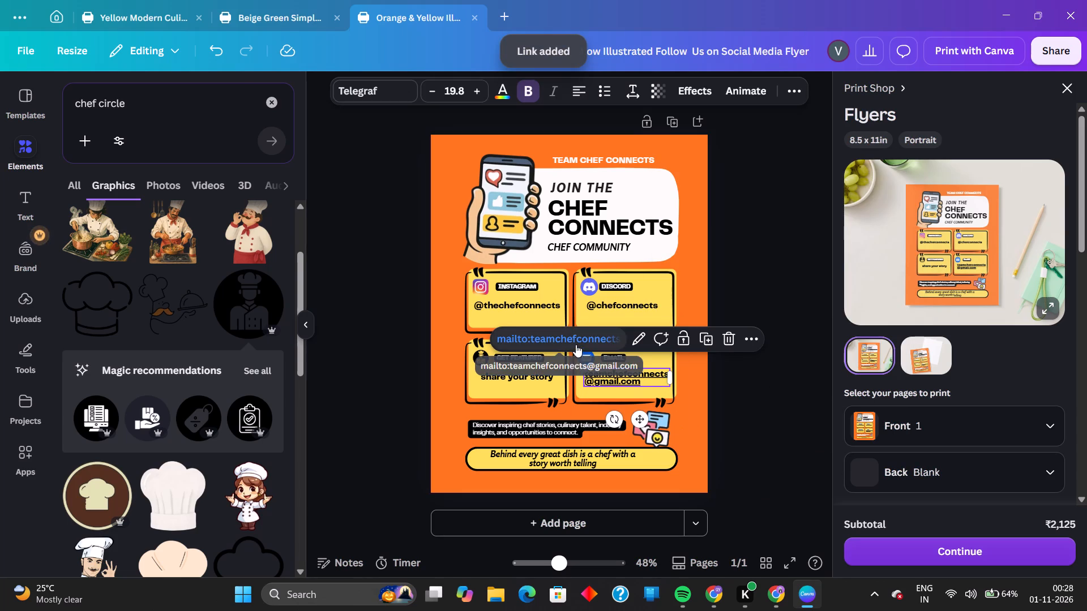
pyautogui.click(759, 461)
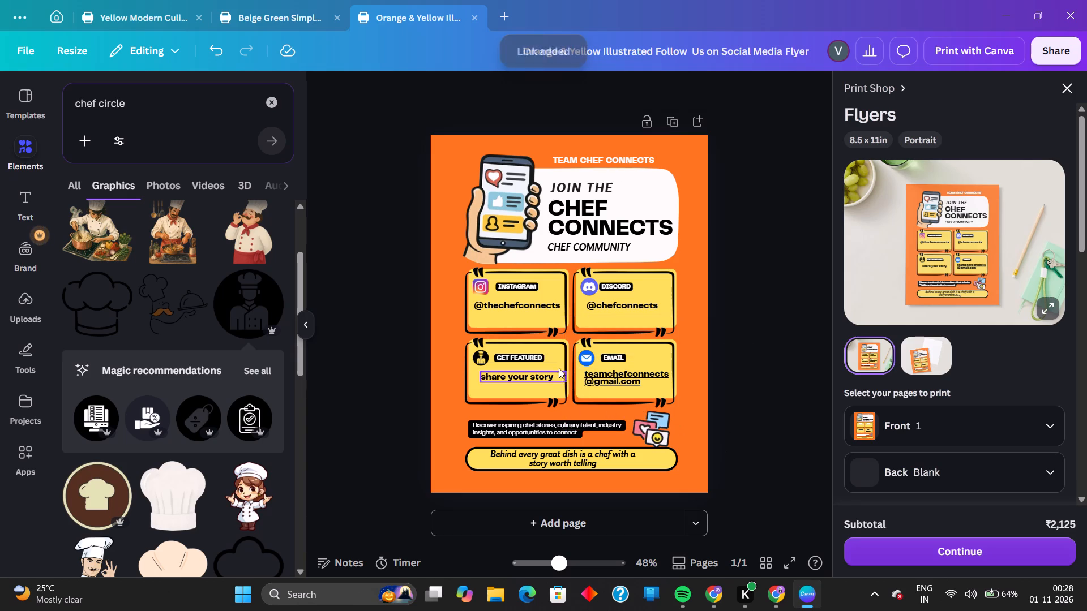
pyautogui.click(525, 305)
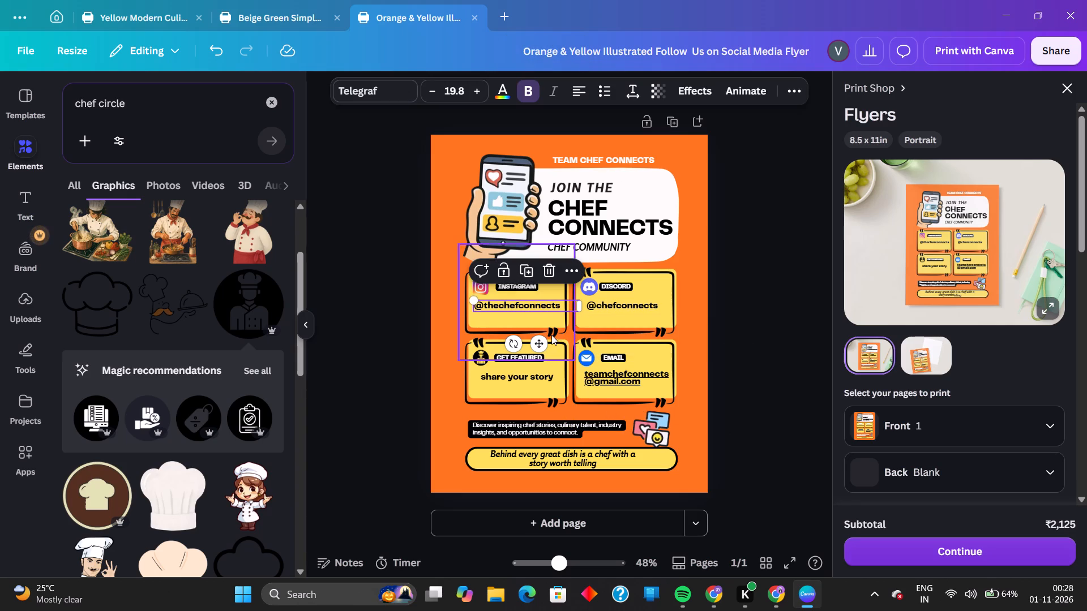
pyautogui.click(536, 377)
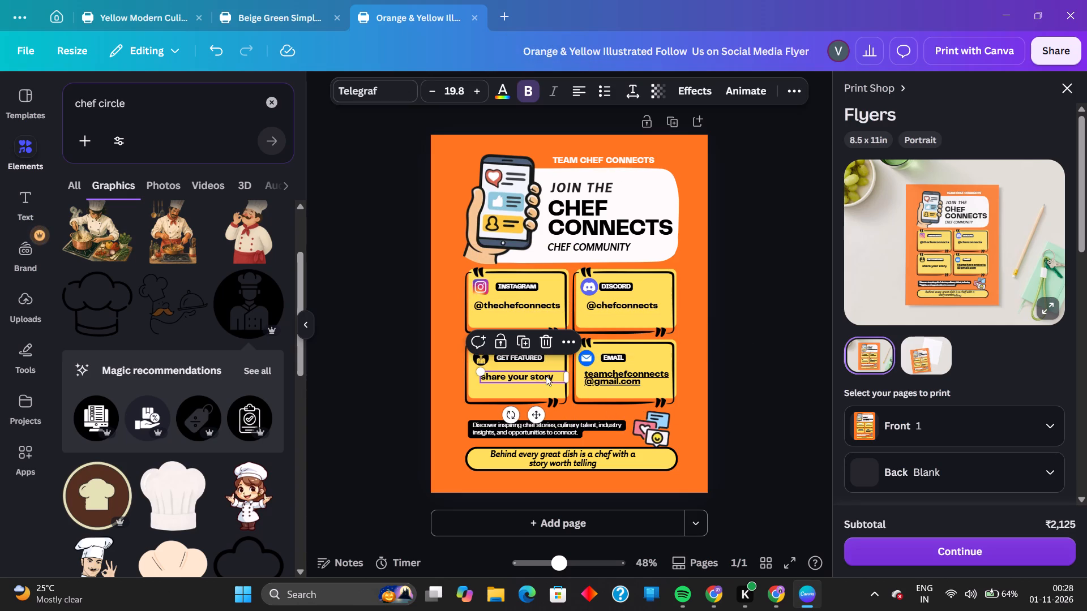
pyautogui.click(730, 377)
# Select the linked email address text in the Email card.
pyautogui.click(652, 386)
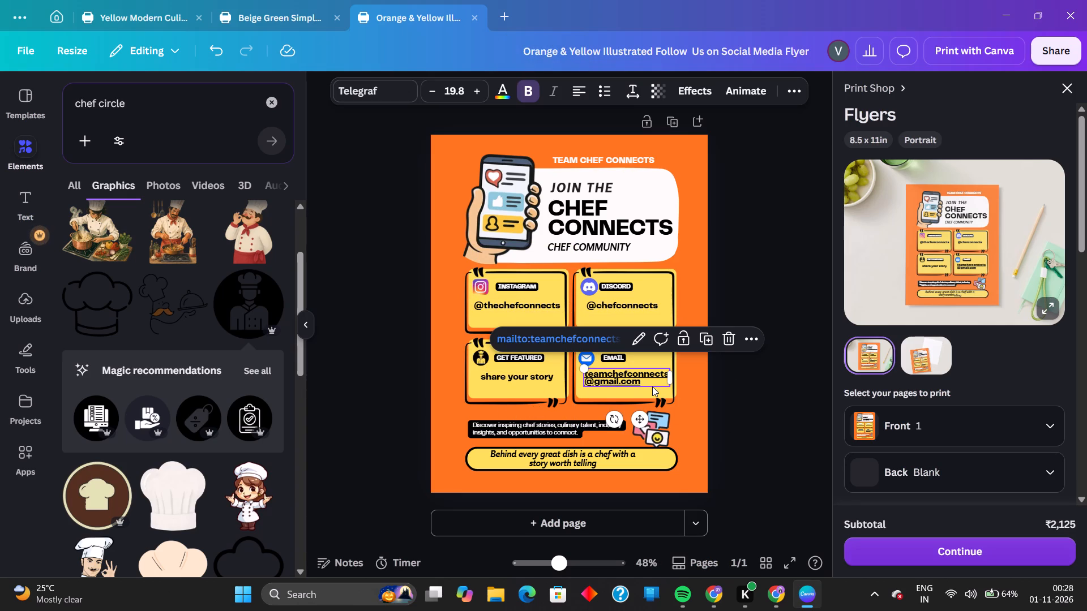
# Deselect the email address text in the Email card.
pyautogui.click(737, 395)
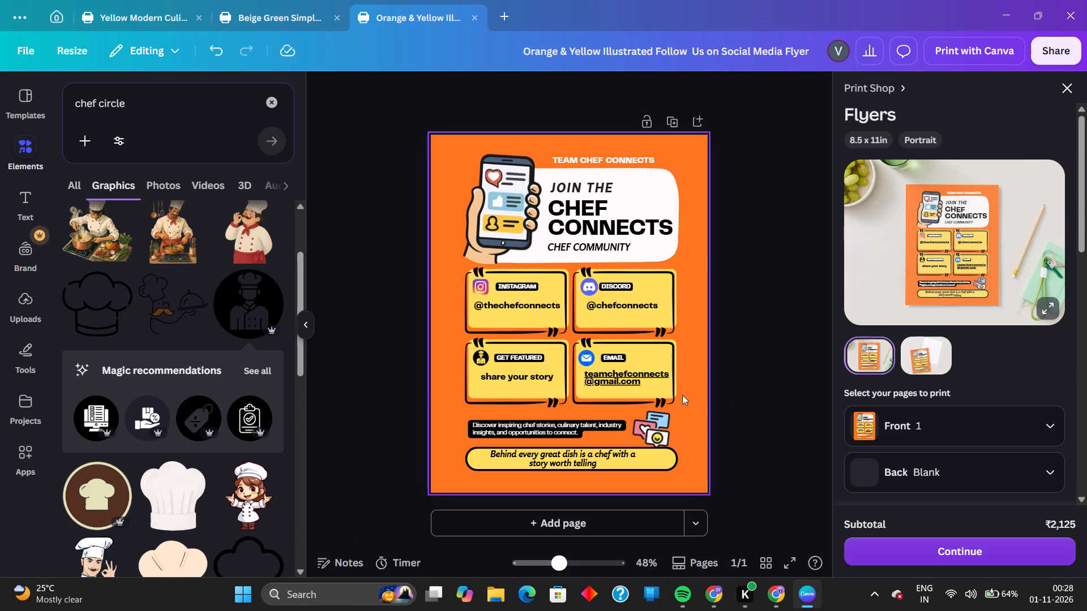
# Select the email address text in the Email card.
pyautogui.click(651, 378)
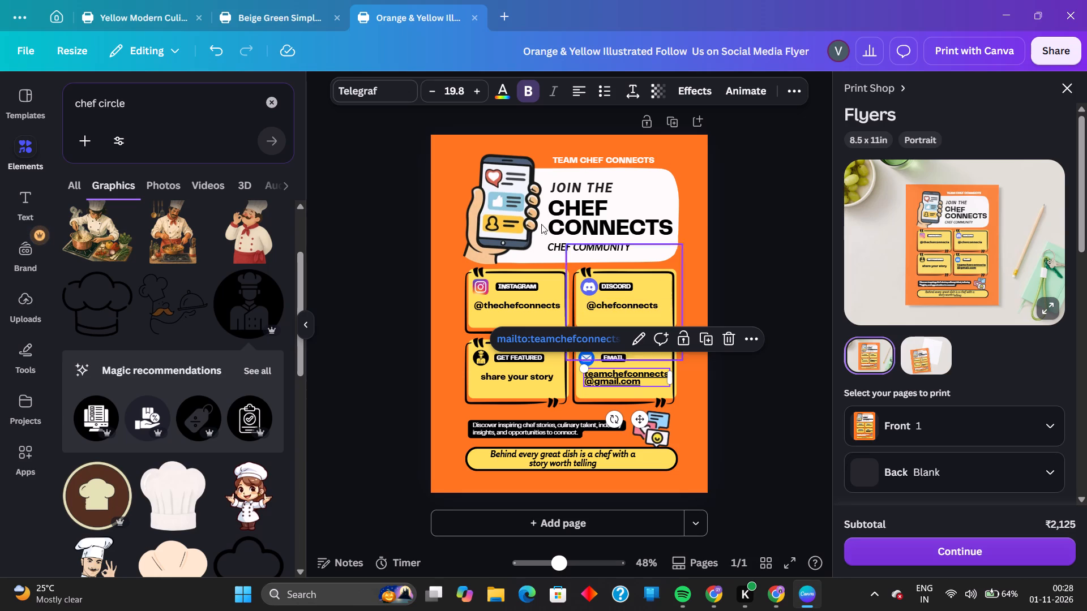
# Clear the "chef circle" elements search and collapse the elements sidebar to give the flyer more room.
pyautogui.click(269, 107)
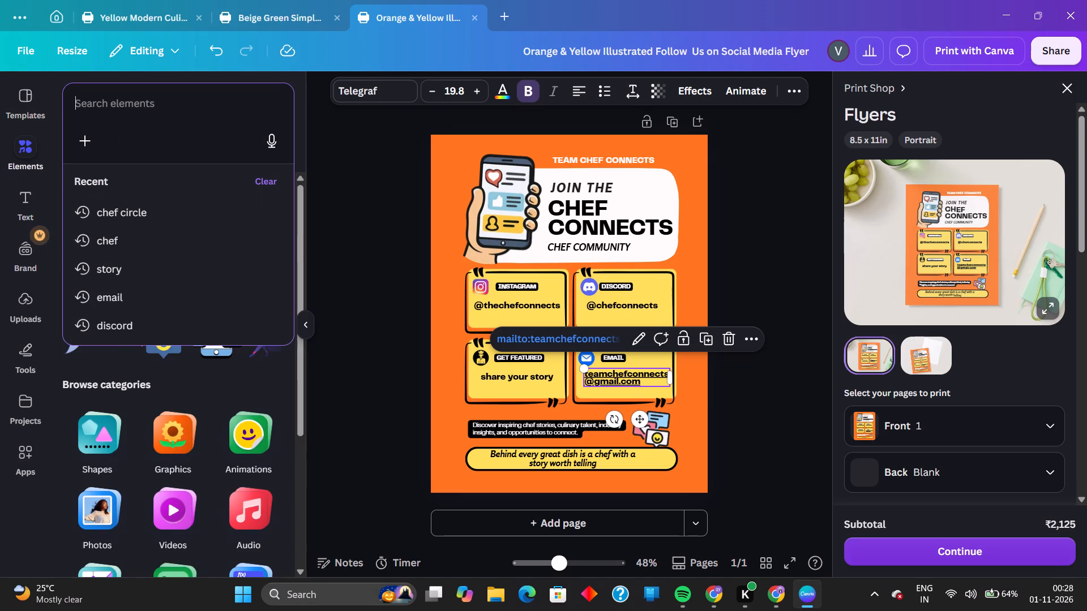
pyautogui.click(309, 328)
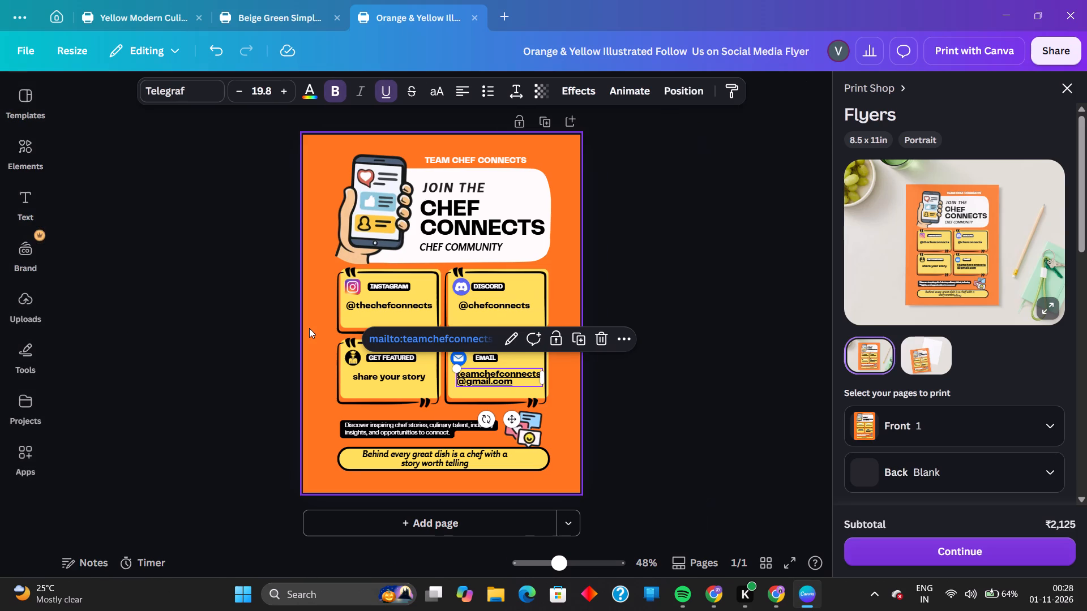
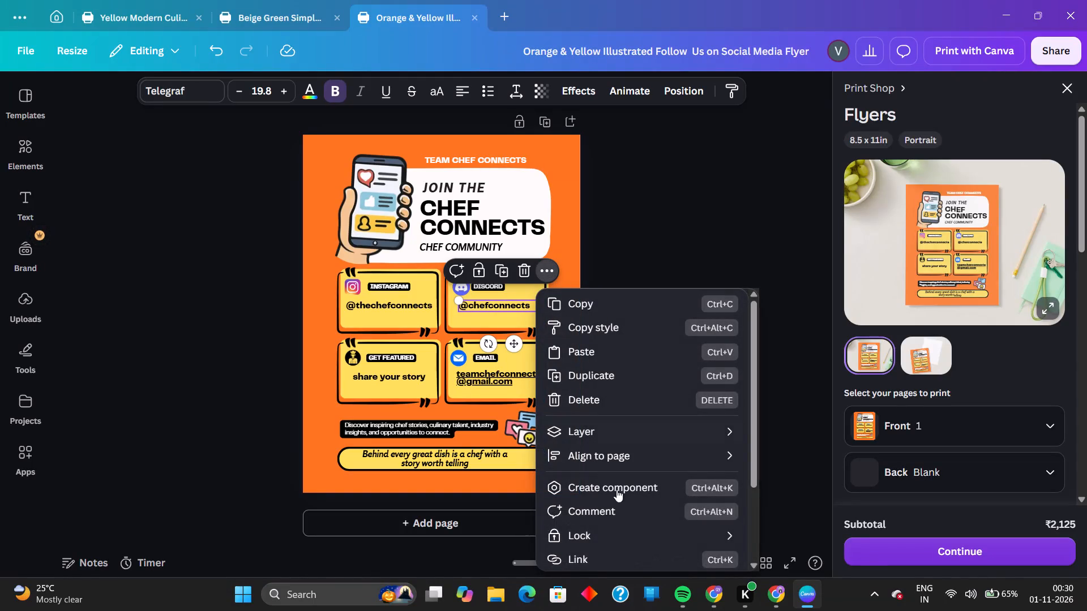
pyautogui.click(623, 561)
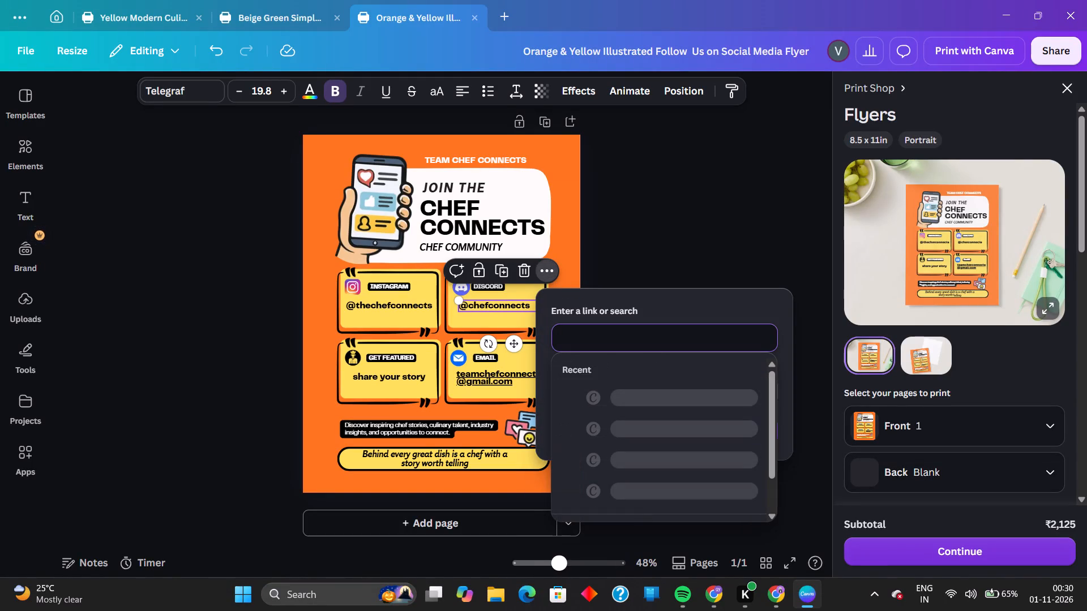
pyautogui.click(648, 342)
pyautogui.hotkey('ctrl', 'v')
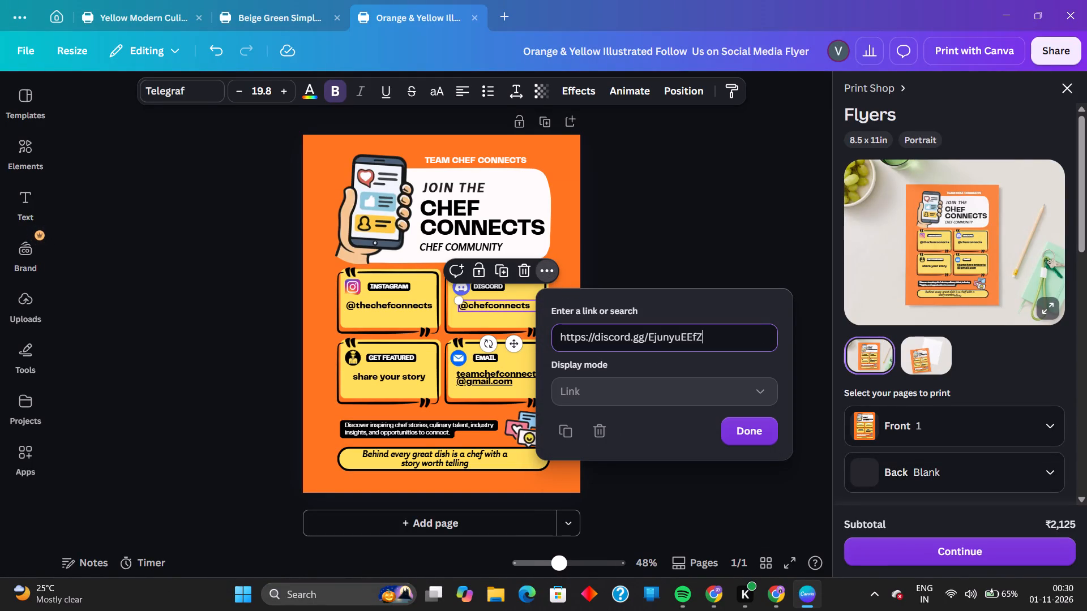
pyautogui.click(738, 436)
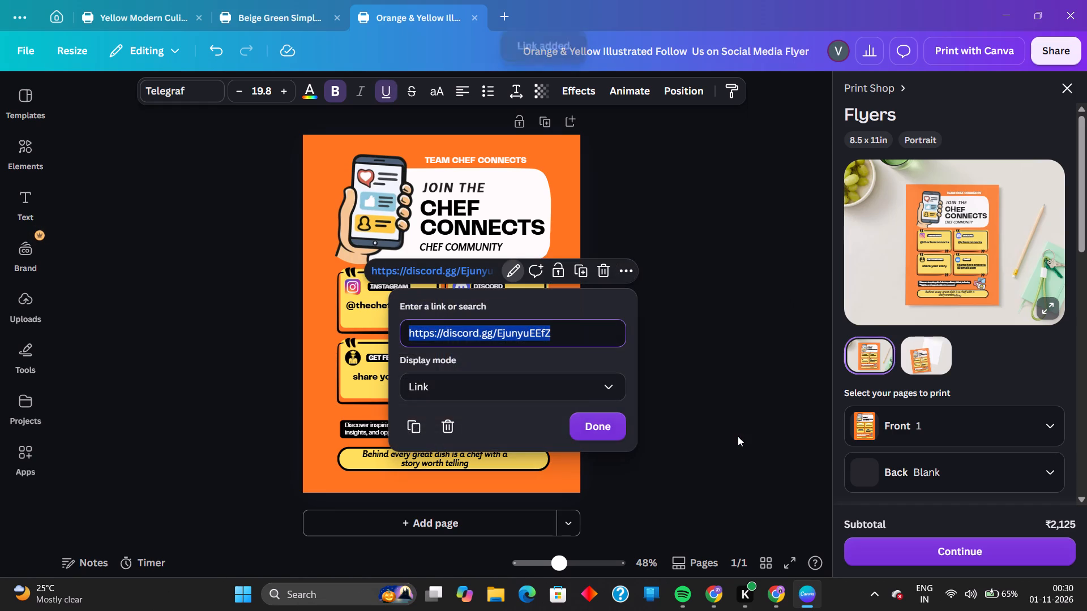
pyautogui.click(595, 384)
pyautogui.click(595, 384)
pyautogui.click(604, 423)
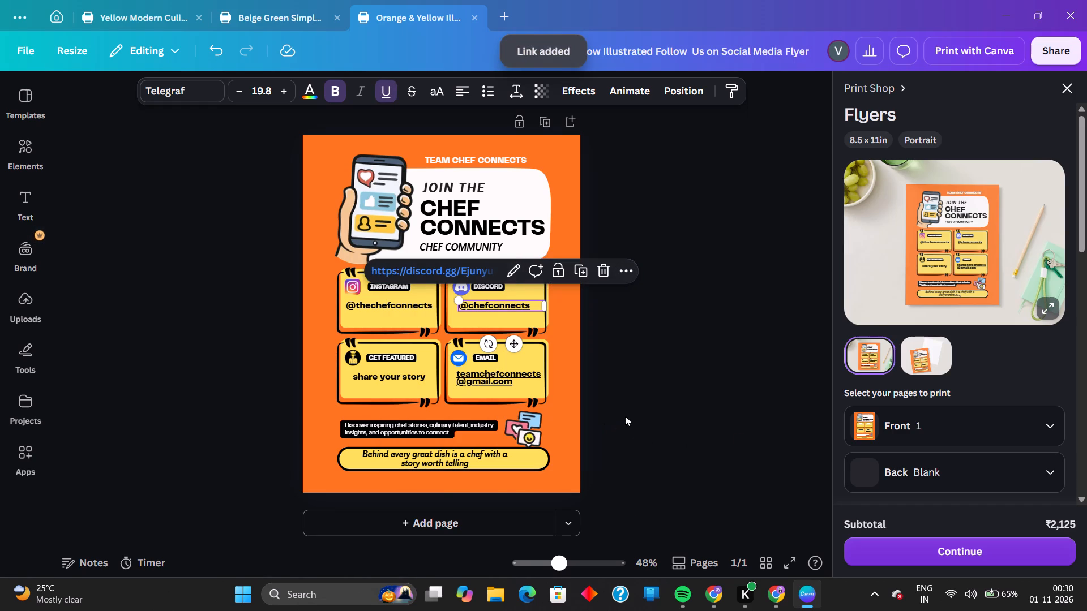
pyautogui.click(642, 404)
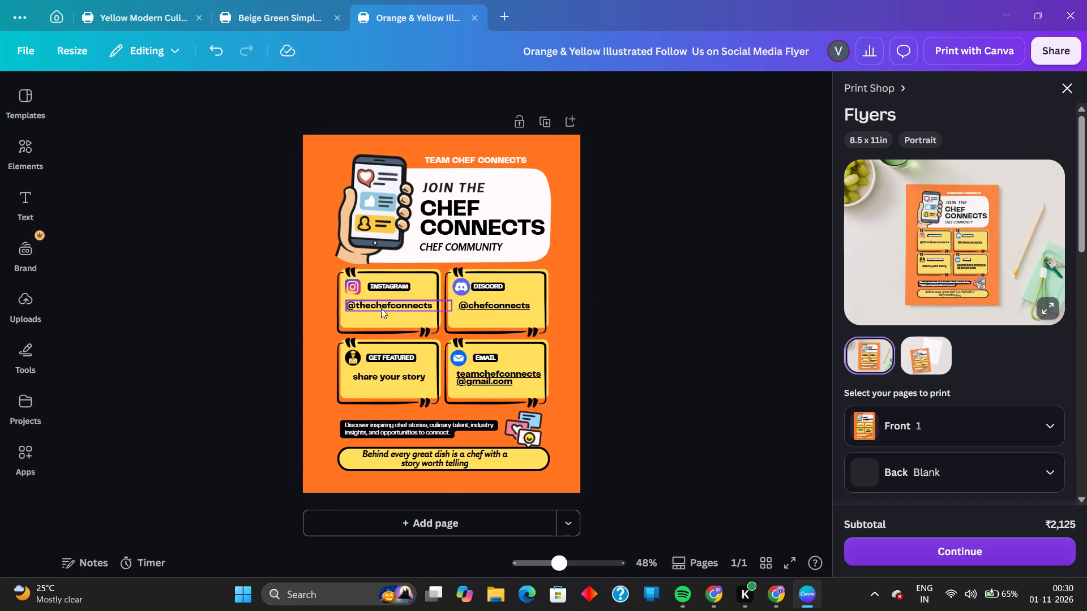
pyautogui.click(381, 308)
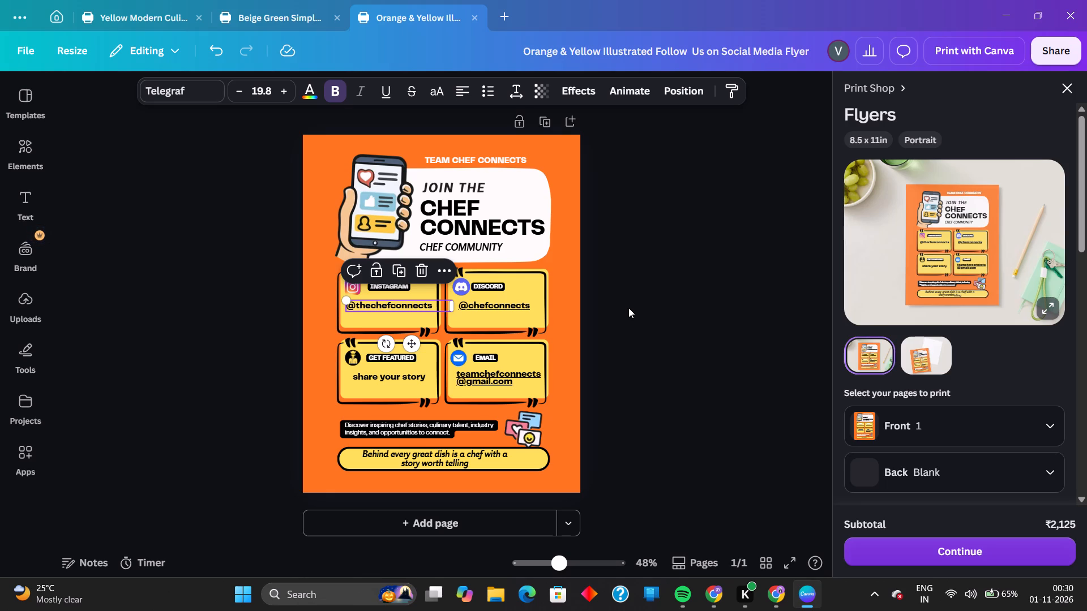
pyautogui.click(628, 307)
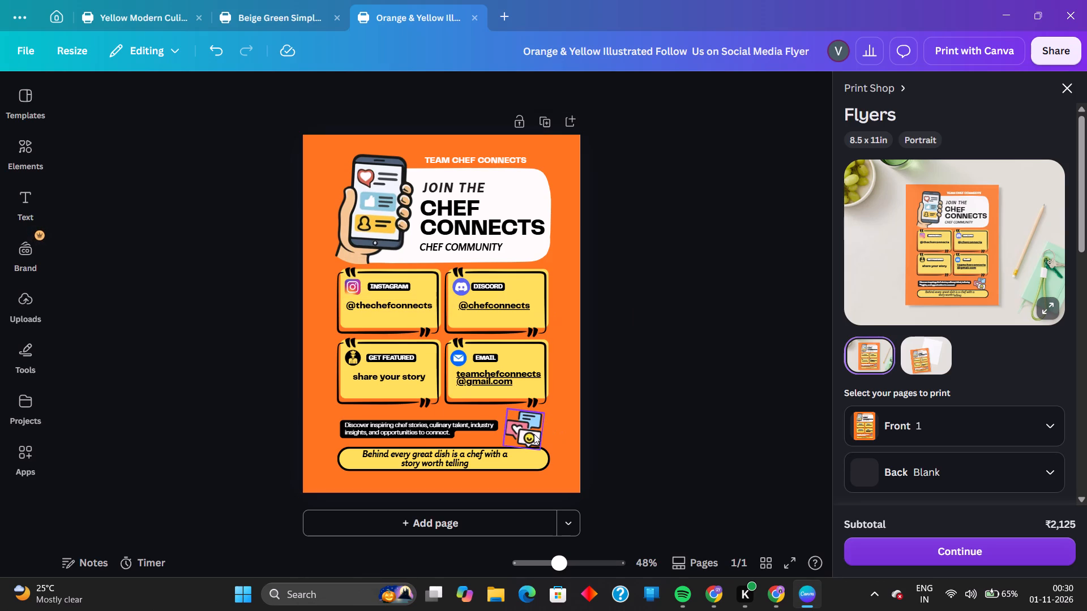
# Change the flyer's orange background to the design's light blue, #98d6fc.
pyautogui.click(324, 157)
pyautogui.click(414, 93)
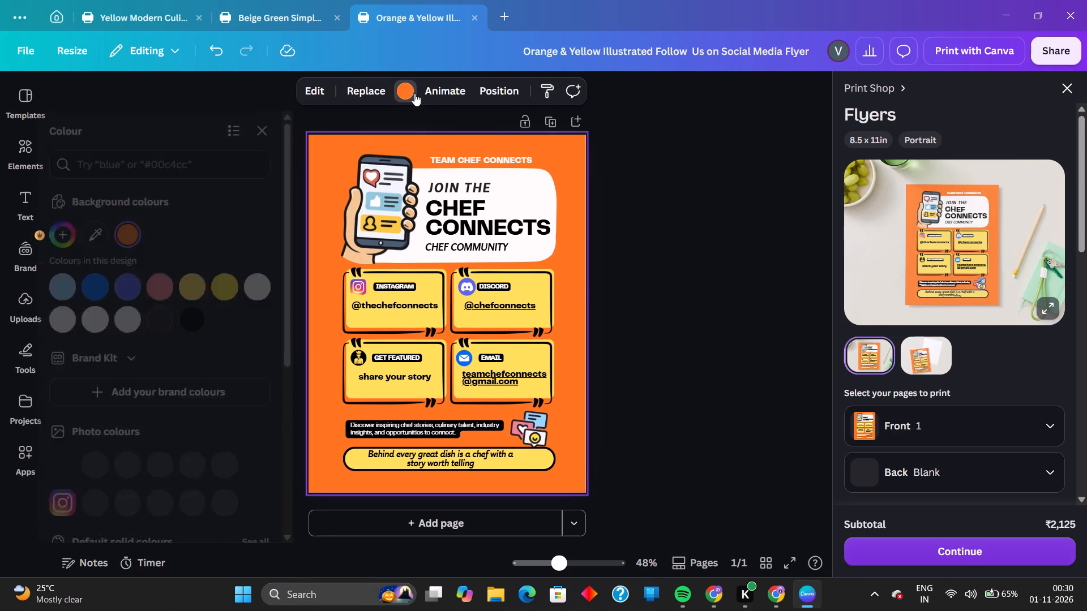
pyautogui.click(77, 278)
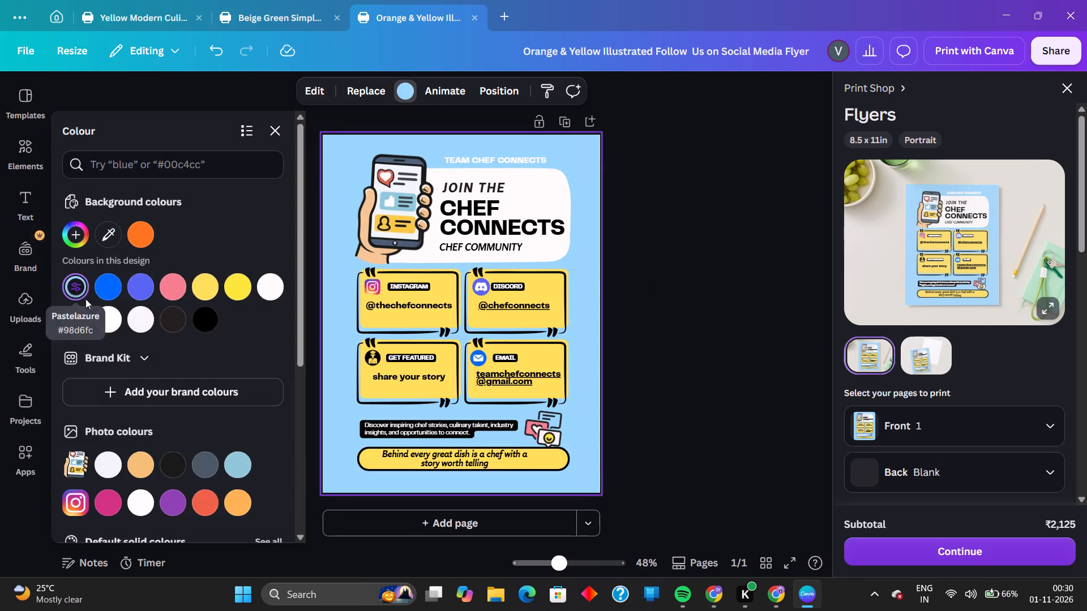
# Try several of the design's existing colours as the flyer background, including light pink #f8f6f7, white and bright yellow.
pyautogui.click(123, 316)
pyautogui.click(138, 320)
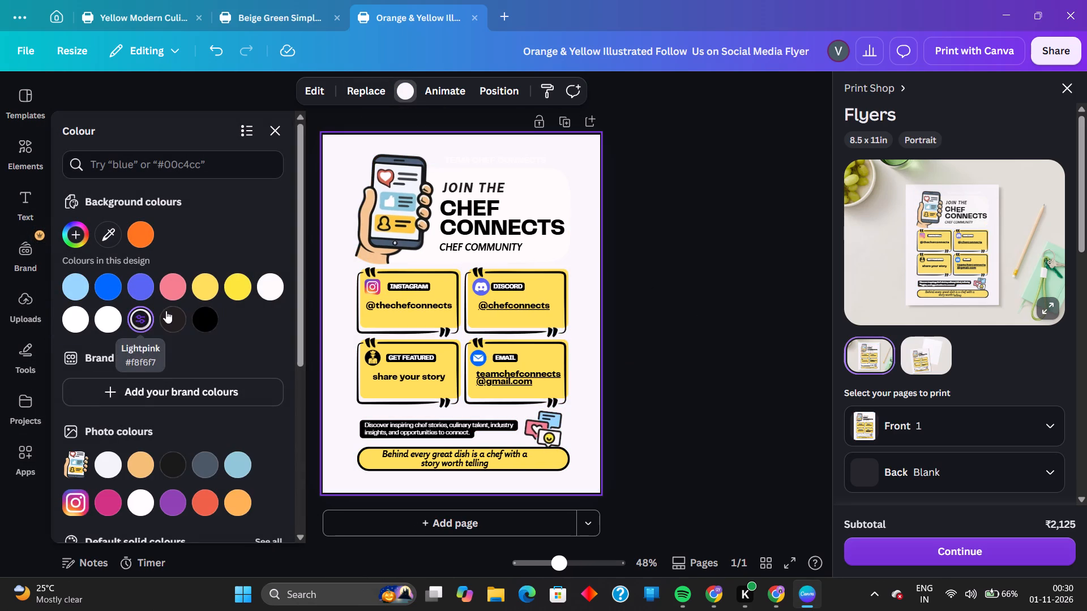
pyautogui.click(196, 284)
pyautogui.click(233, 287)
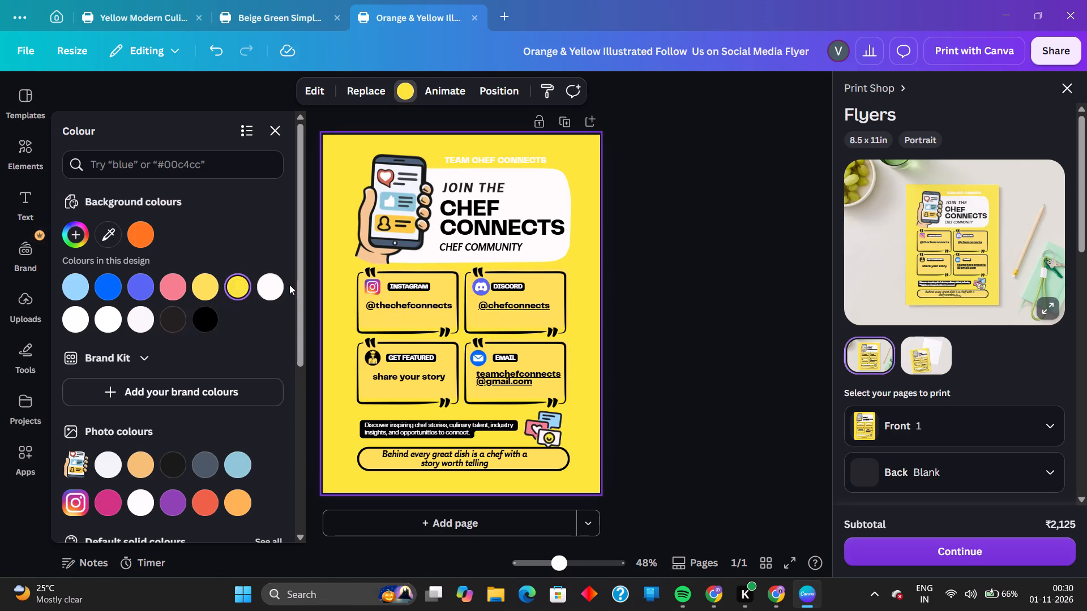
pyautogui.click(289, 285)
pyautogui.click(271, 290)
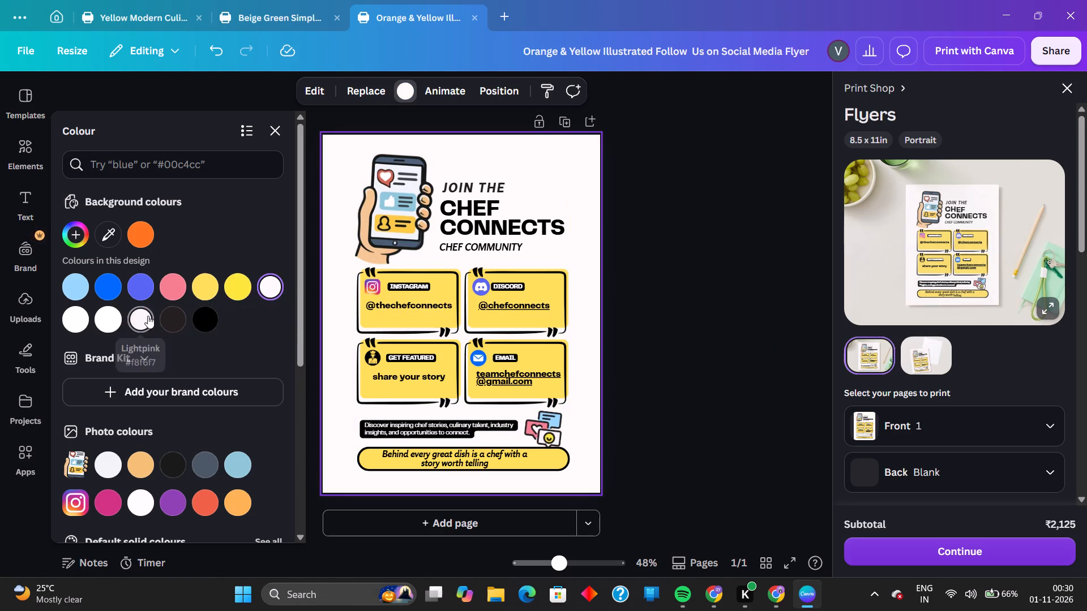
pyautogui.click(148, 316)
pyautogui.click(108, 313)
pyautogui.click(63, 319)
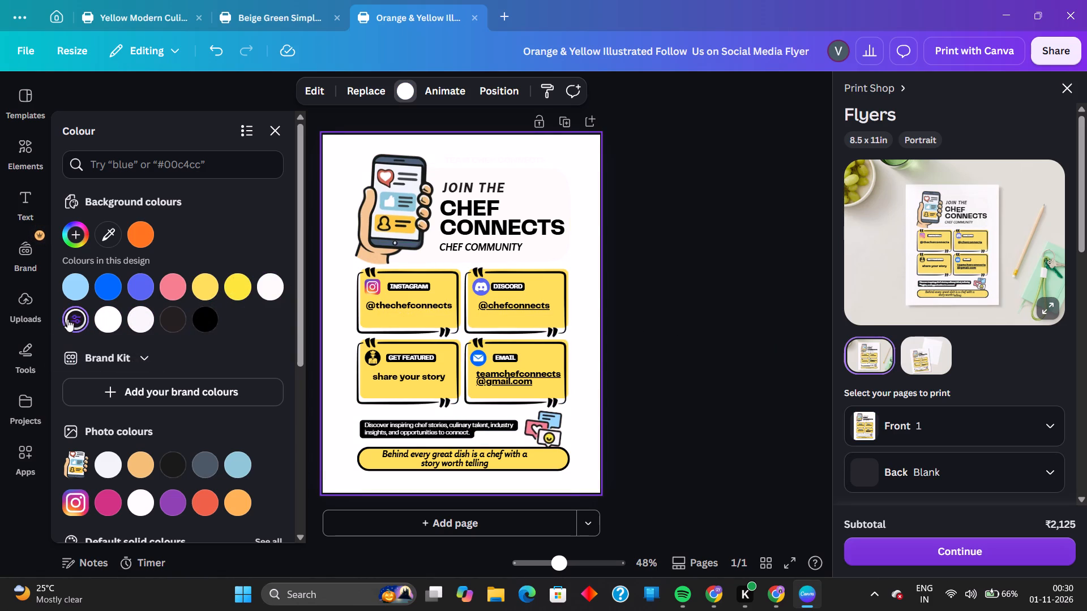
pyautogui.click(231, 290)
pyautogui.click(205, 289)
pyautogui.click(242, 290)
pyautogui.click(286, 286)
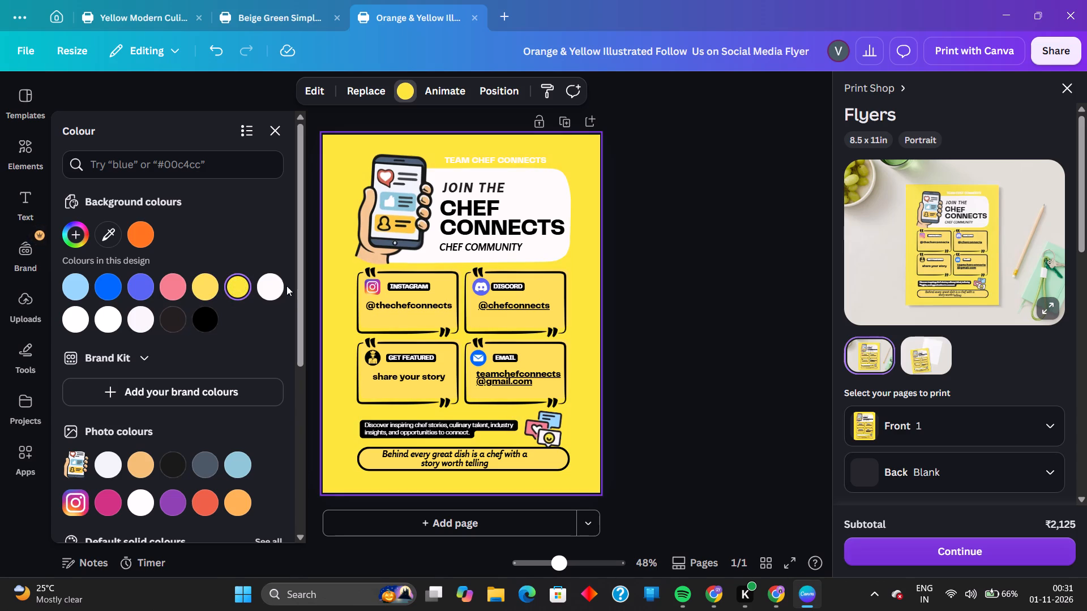
# Set the flyer's background to the off-white that follows bright yellow among the design's colours.
pyautogui.click(271, 288)
pyautogui.click(647, 248)
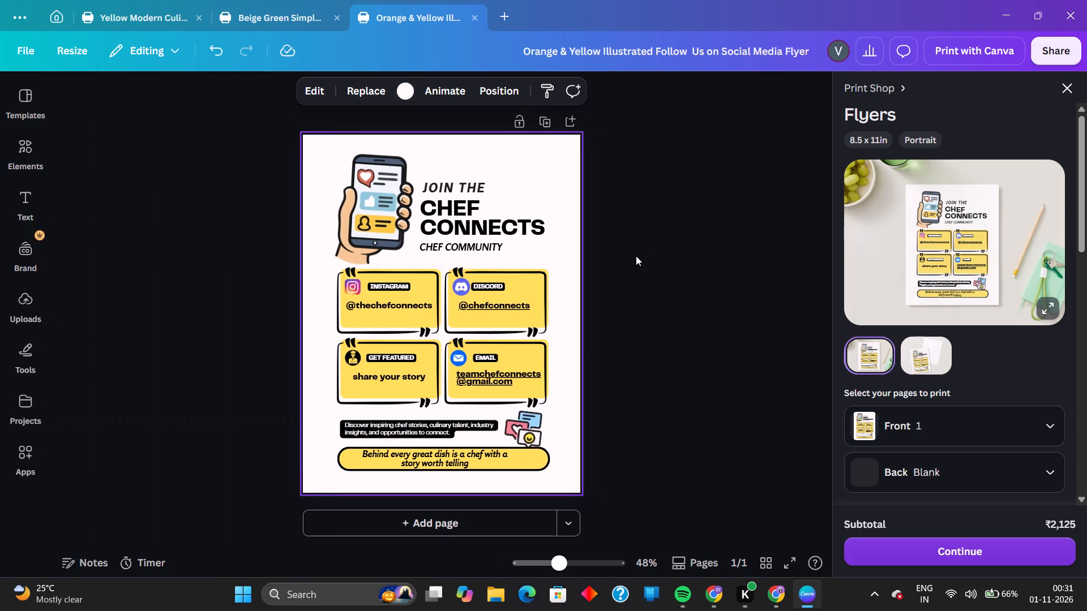
pyautogui.click(378, 307)
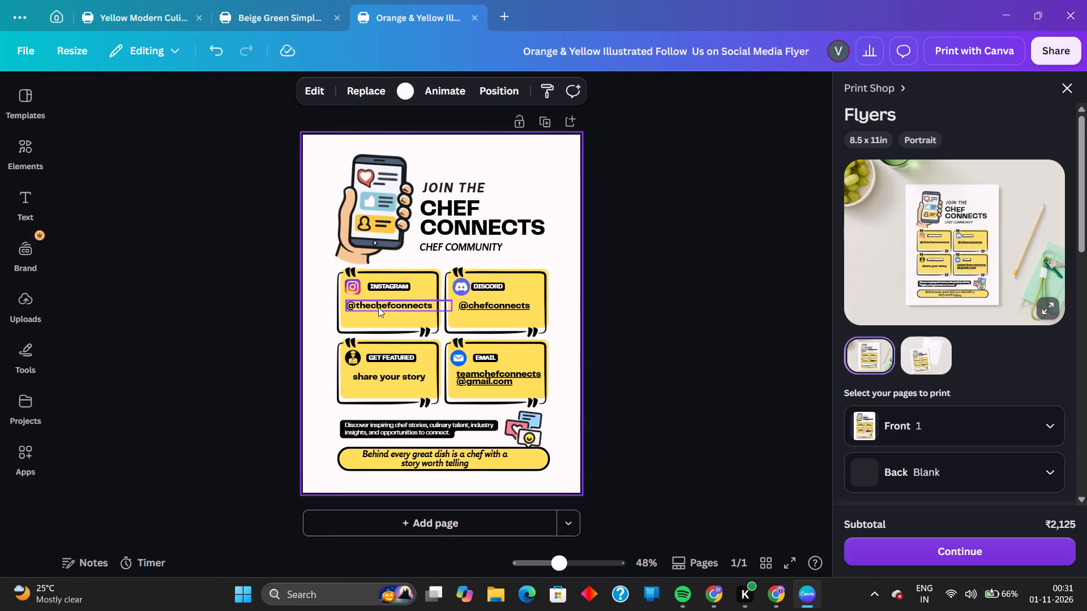
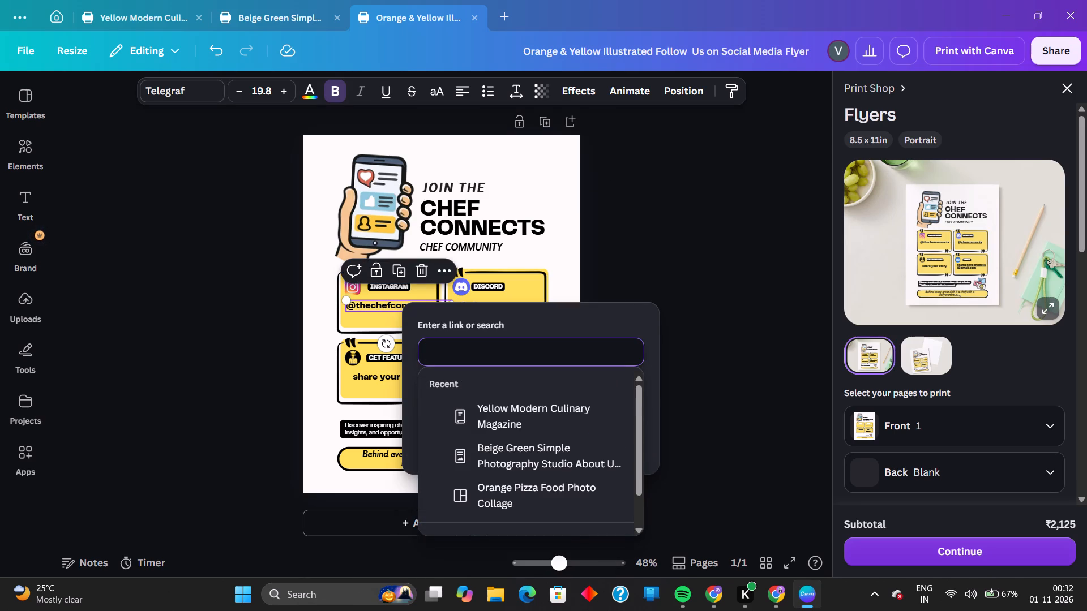
pyautogui.hotkey('ctrl', 'v')
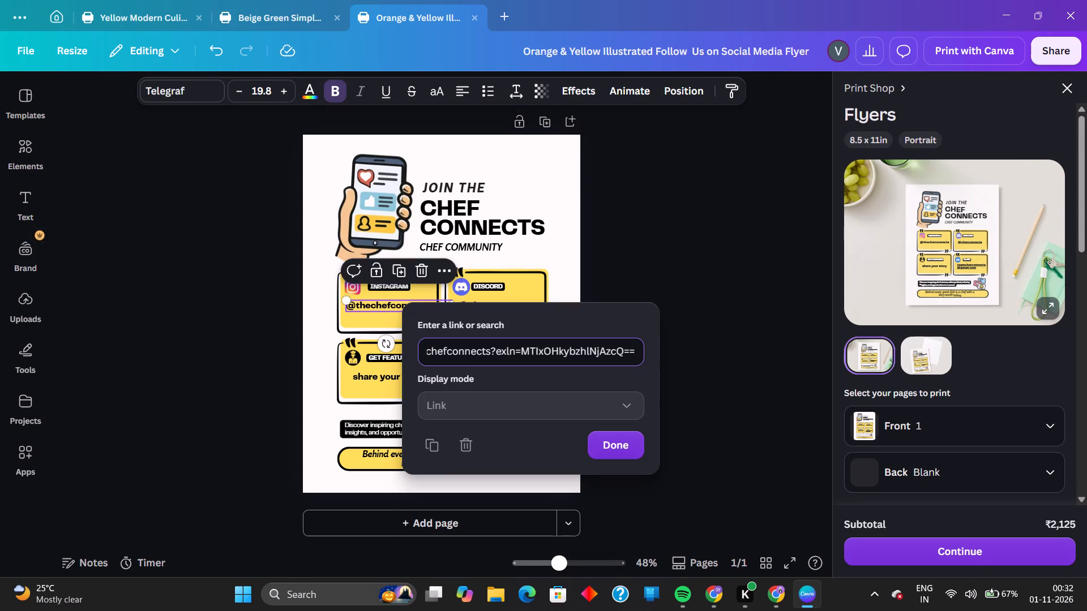
pyautogui.click(601, 451)
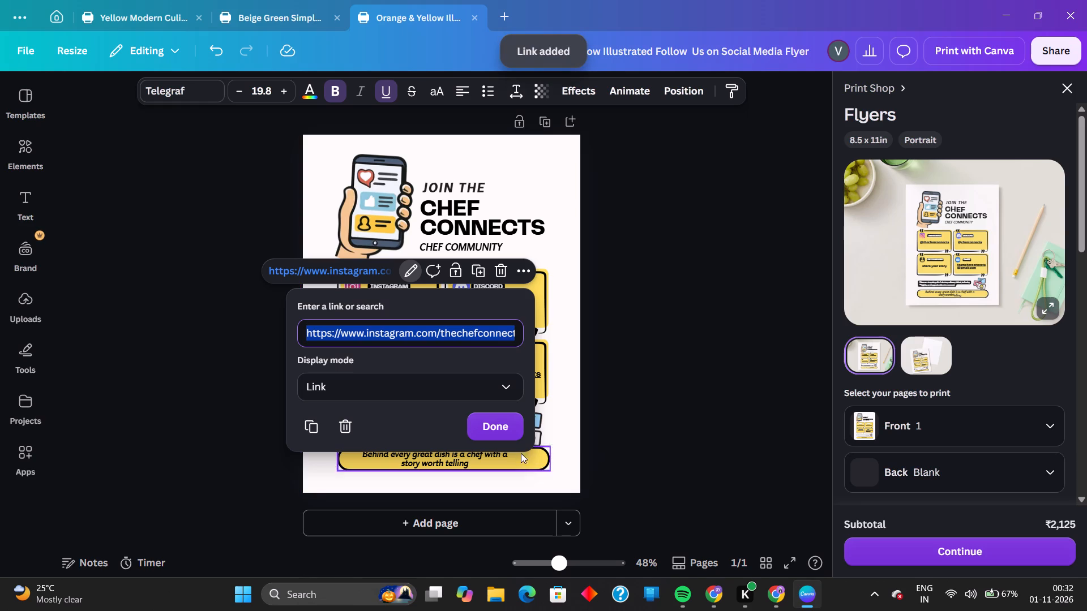
pyautogui.click(501, 431)
pyautogui.click(636, 390)
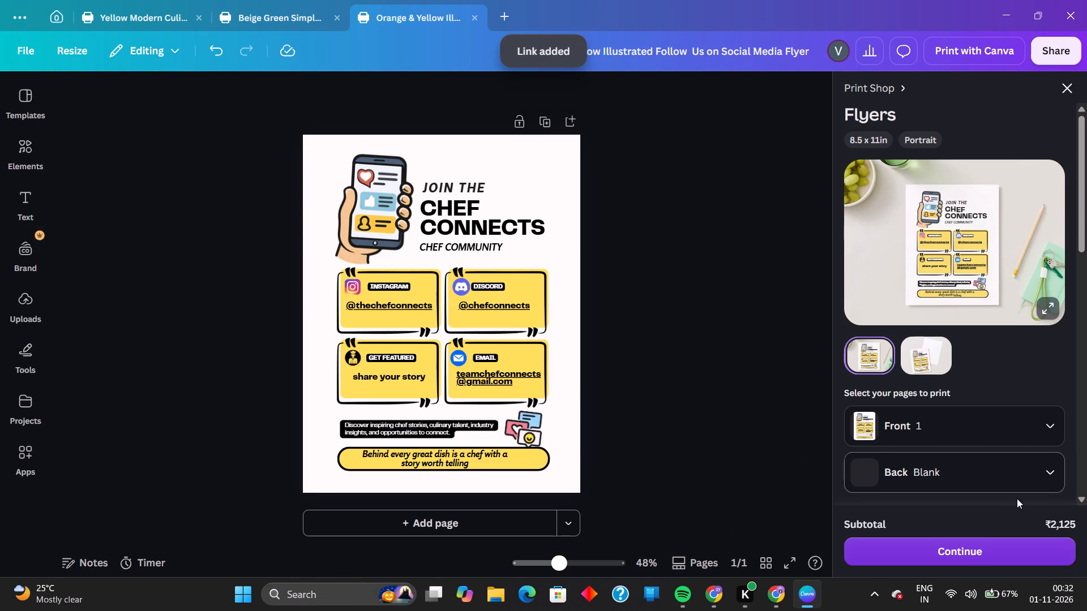
# Close the Flyers print ordering panel.
pyautogui.click(1063, 85)
pyautogui.click(889, 297)
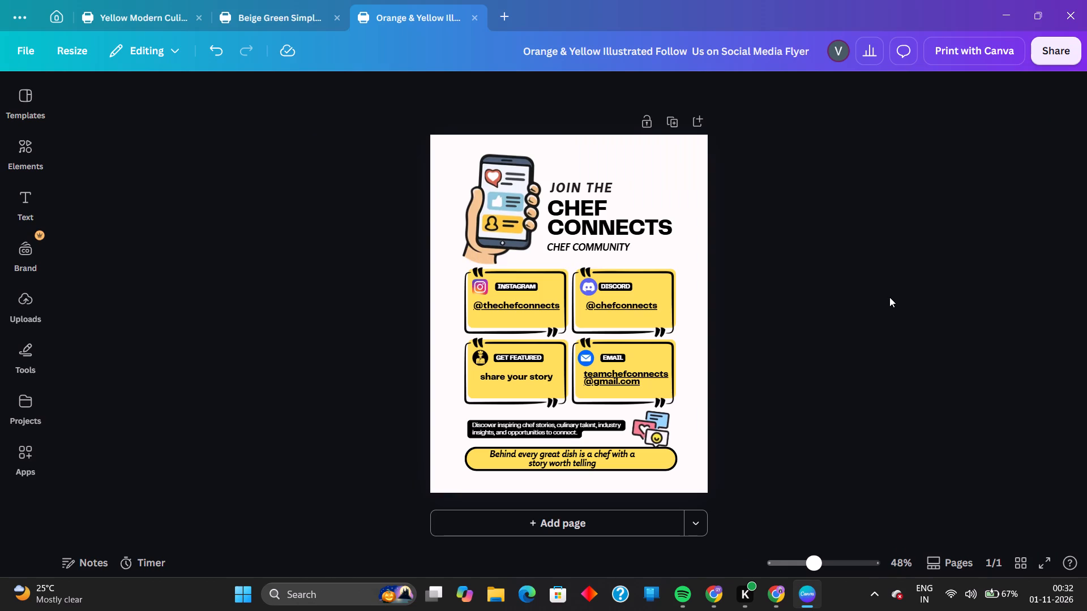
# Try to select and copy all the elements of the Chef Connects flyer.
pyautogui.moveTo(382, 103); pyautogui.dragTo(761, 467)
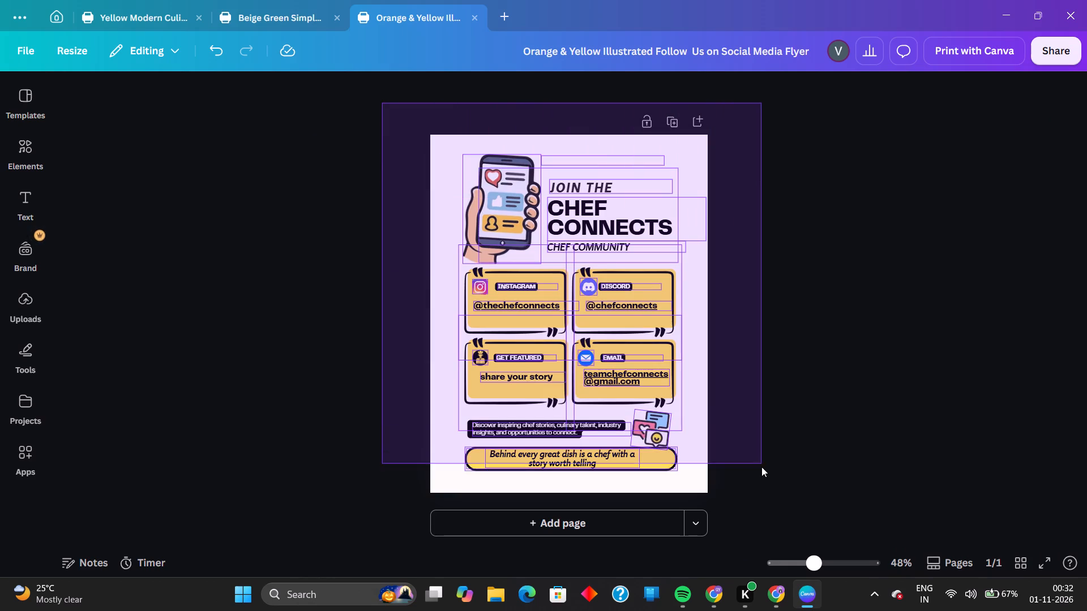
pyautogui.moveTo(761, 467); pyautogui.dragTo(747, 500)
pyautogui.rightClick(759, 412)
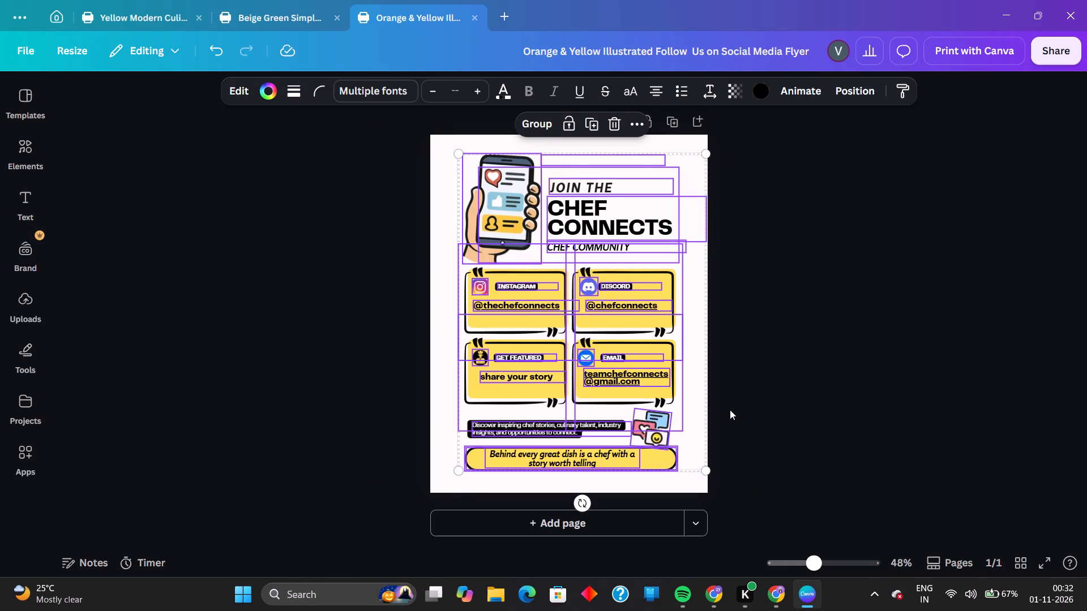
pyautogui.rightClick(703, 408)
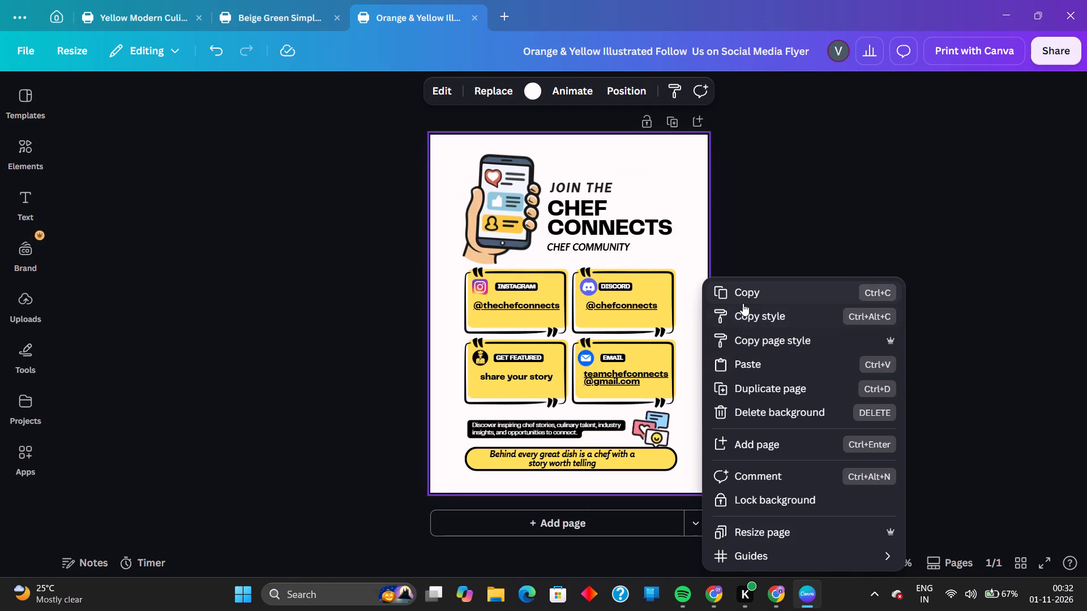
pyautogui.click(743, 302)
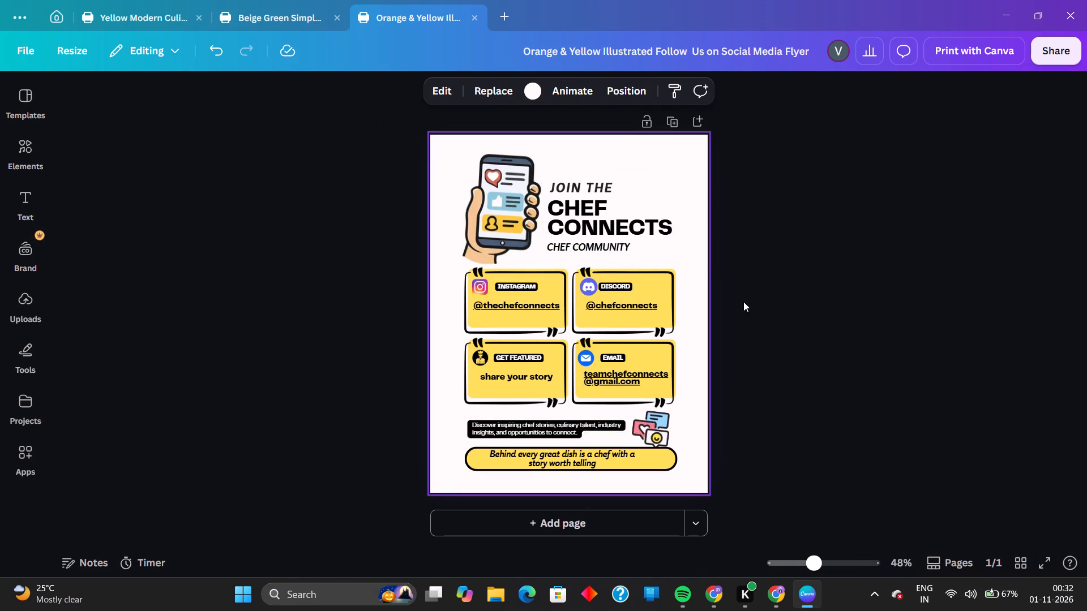
# Open the blank page 33 of the Yellow Modern Culinary Magazine design, locating it in the page overview.
pyautogui.click(155, 12)
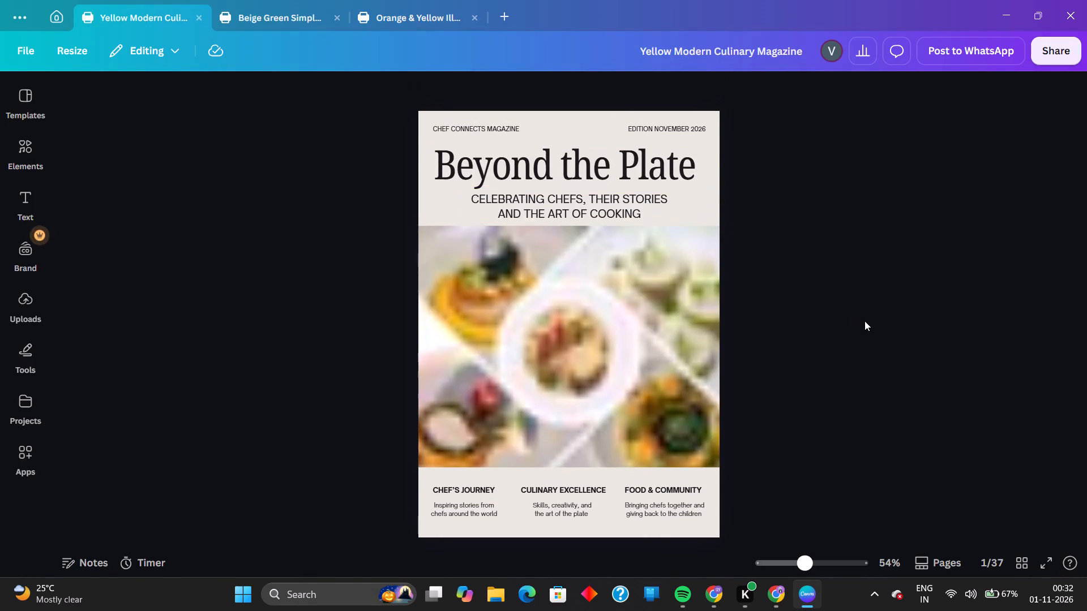
pyautogui.scroll(-2, 922, 347)
pyautogui.scroll(-7, 900, 483)
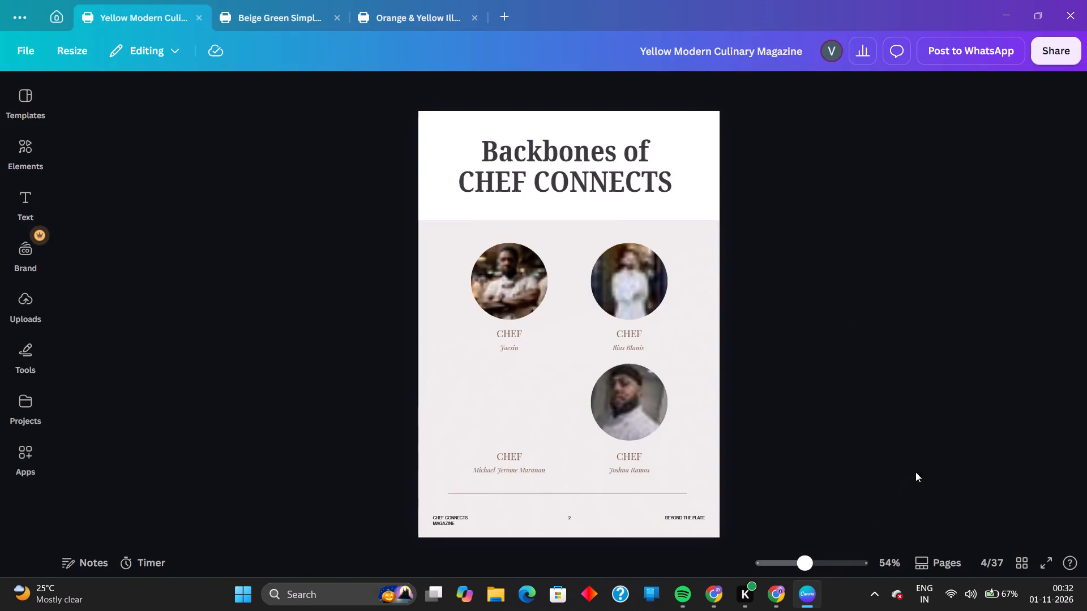
pyautogui.scroll(-8, 915, 472)
pyautogui.click(1016, 557)
pyautogui.scroll(-2, 720, 485)
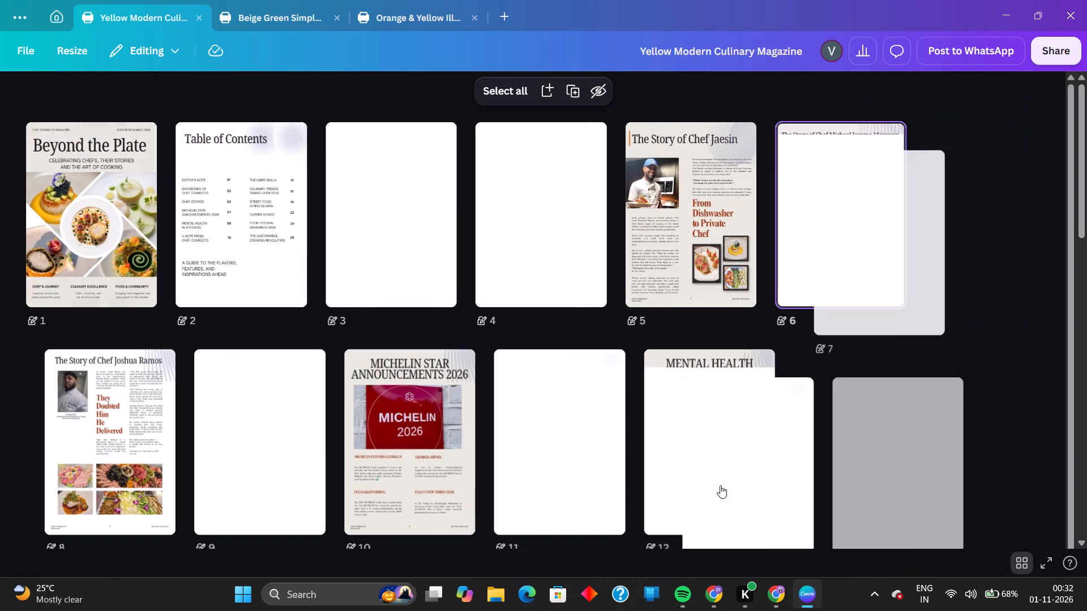
pyautogui.scroll(-14, 720, 485)
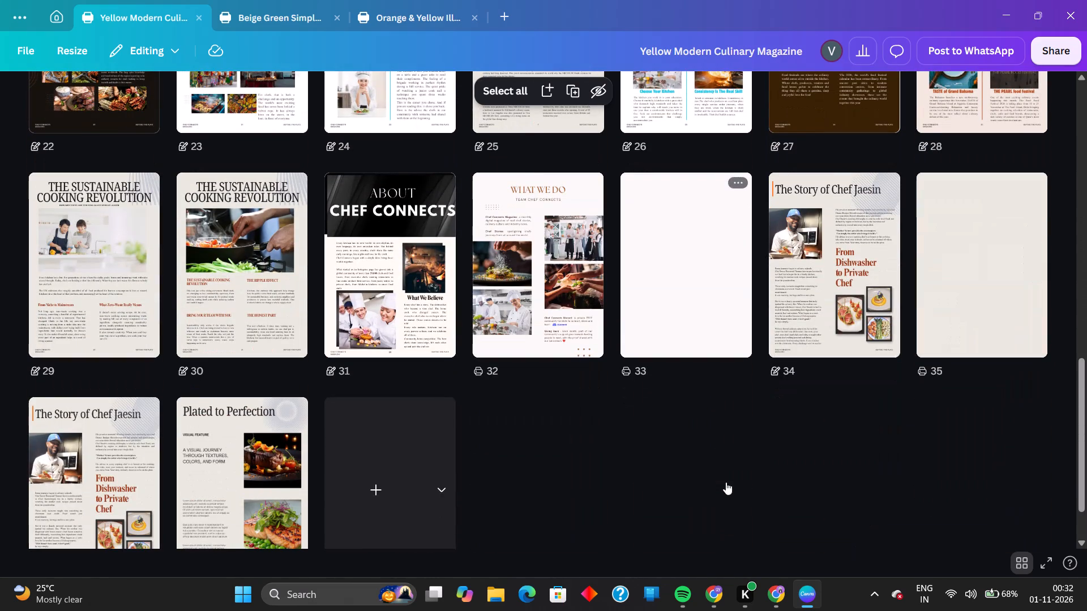
pyautogui.click(664, 328)
pyautogui.click(1017, 571)
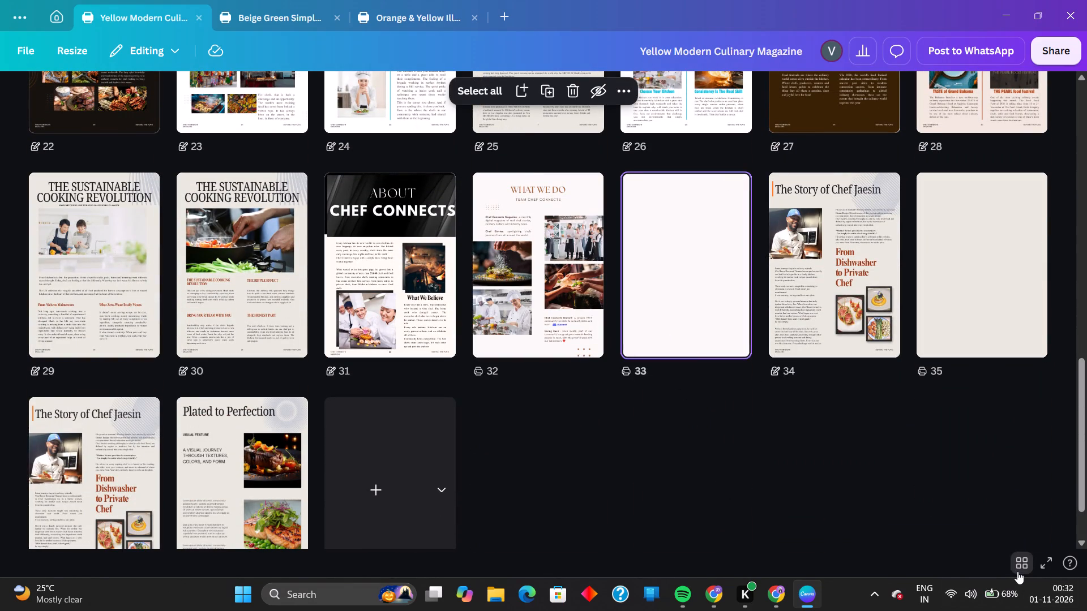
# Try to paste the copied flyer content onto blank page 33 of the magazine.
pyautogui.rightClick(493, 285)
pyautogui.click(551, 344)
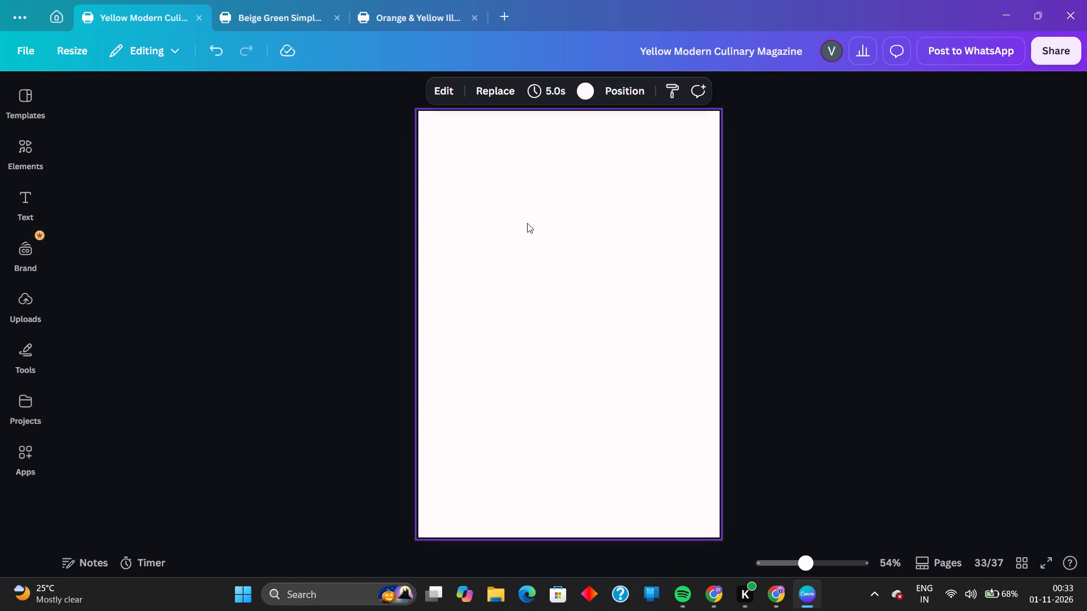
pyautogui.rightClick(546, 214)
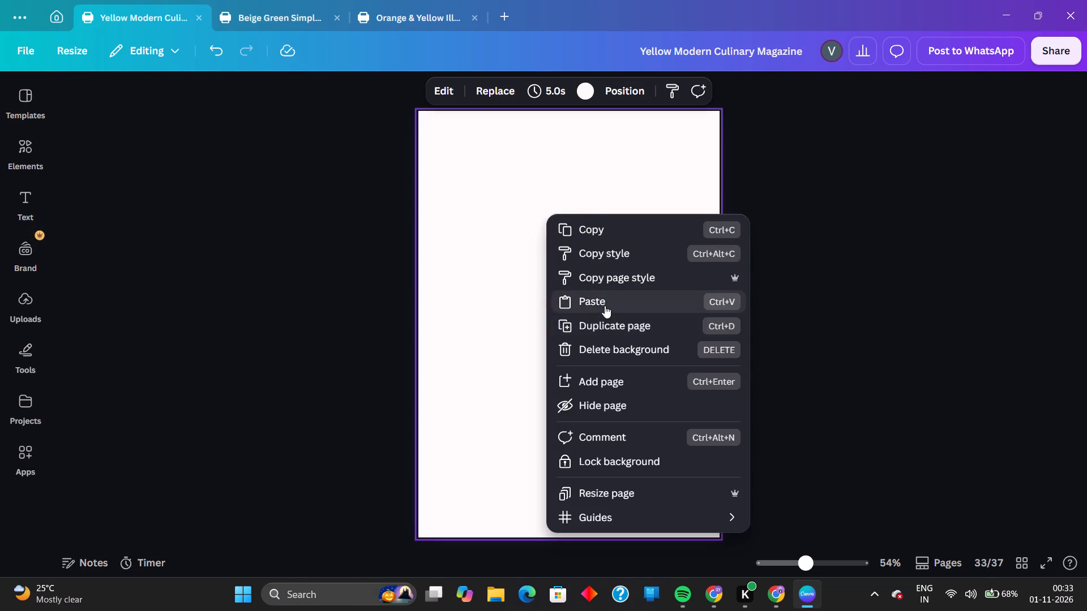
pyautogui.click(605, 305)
# Copy all the elements of the Orange & Yellow Illustrated flyer and paste them onto page 33 of the Yellow Modern Culinary Magazine.
pyautogui.click(397, 15)
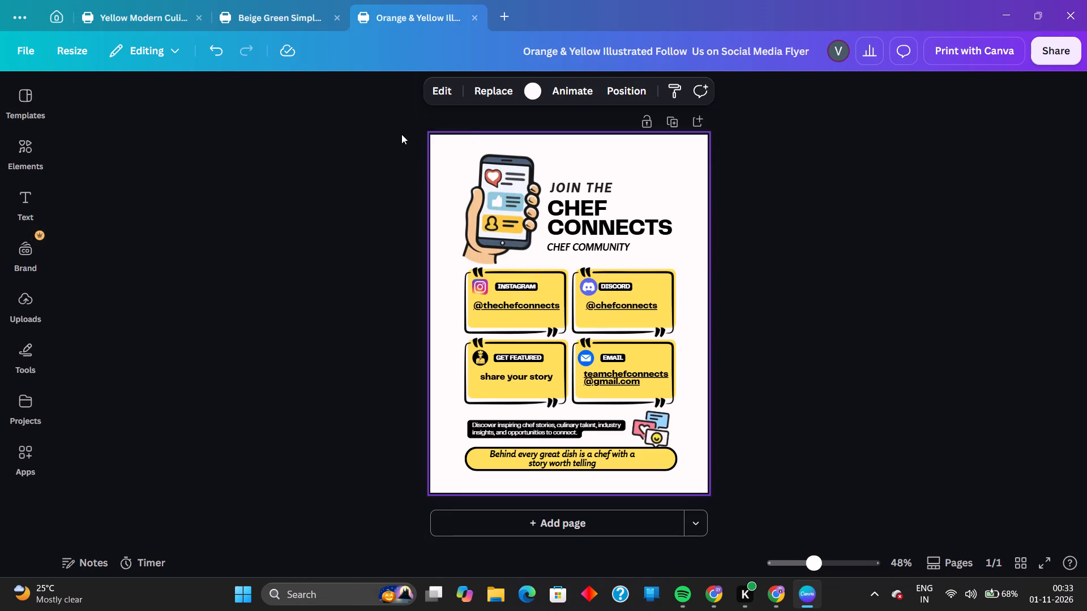
pyautogui.moveTo(401, 124); pyautogui.dragTo(727, 496)
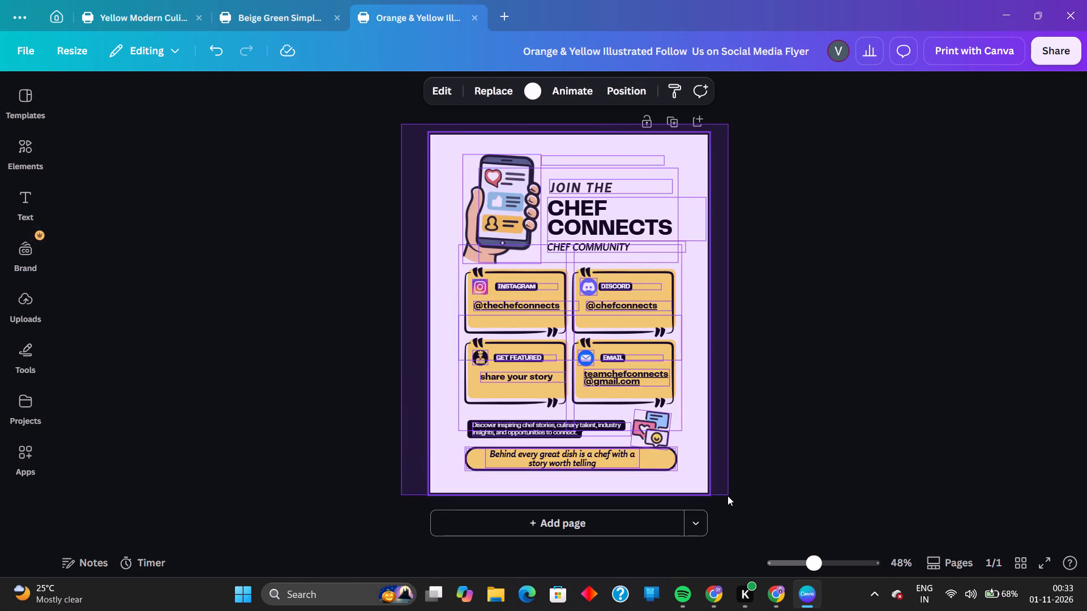
pyautogui.moveTo(727, 496); pyautogui.dragTo(727, 496)
pyautogui.rightClick(644, 479)
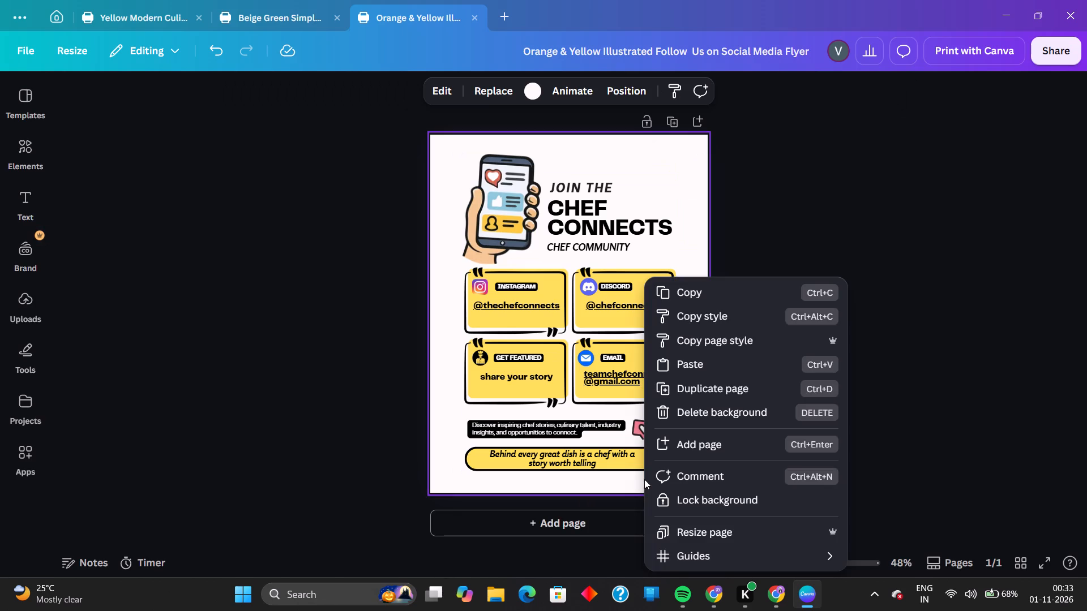
pyautogui.moveTo(396, 127); pyautogui.dragTo(554, 206)
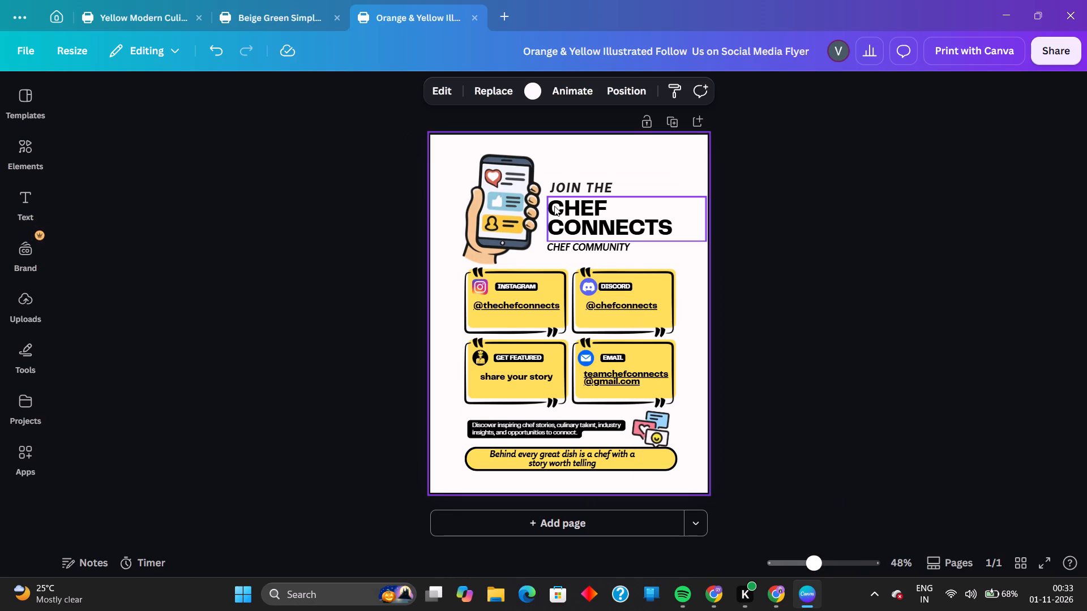
pyautogui.moveTo(554, 206); pyautogui.dragTo(556, 208)
pyautogui.moveTo(403, 109); pyautogui.dragTo(742, 472)
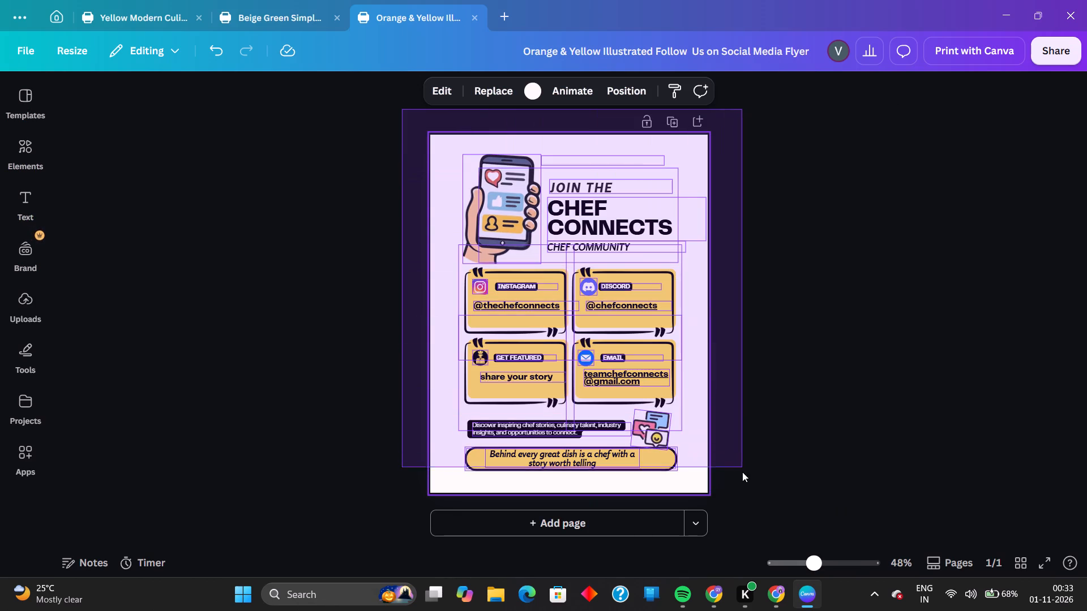
pyautogui.moveTo(742, 472); pyautogui.dragTo(709, 496)
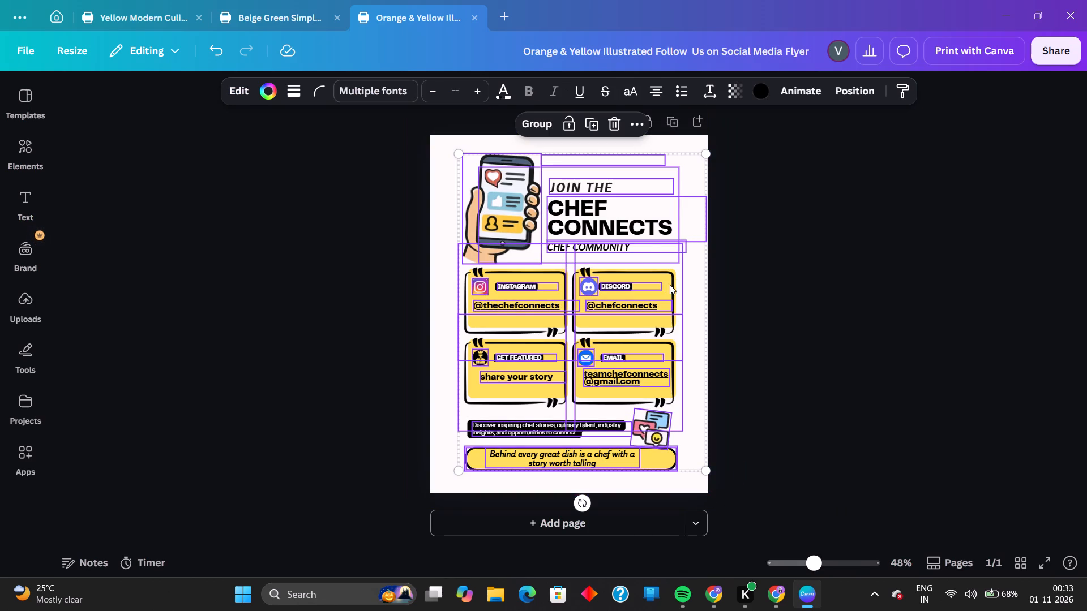
pyautogui.click(631, 122)
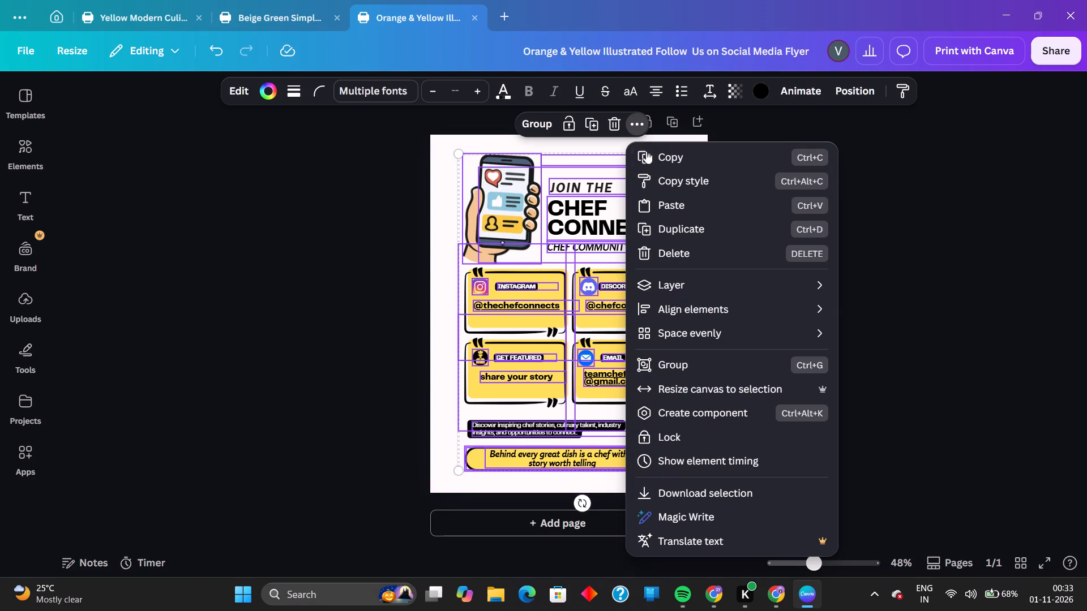
pyautogui.click(673, 158)
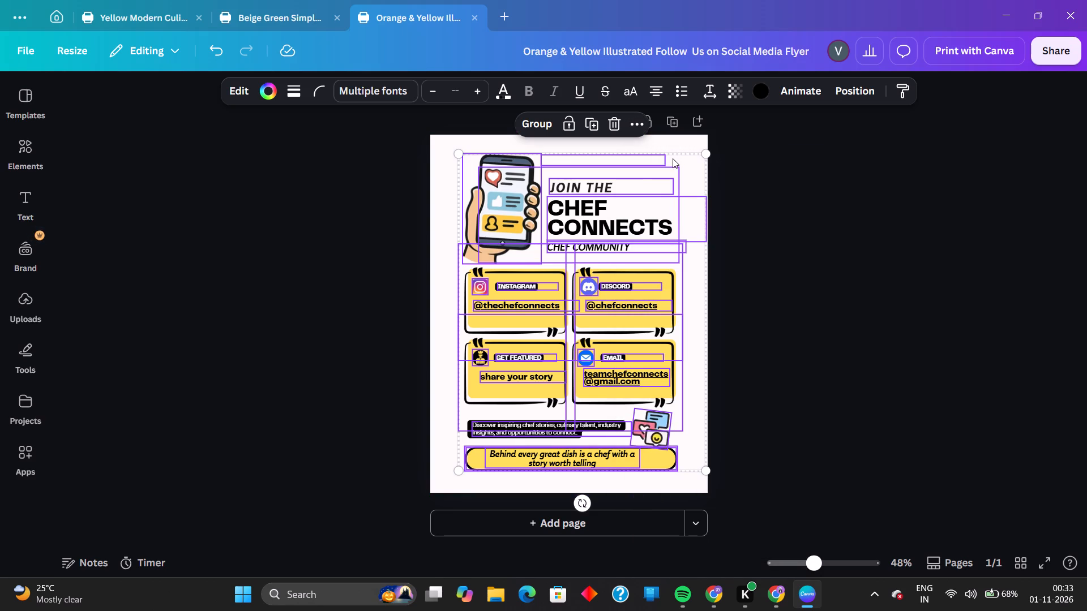
pyautogui.click(135, 7)
pyautogui.rightClick(524, 286)
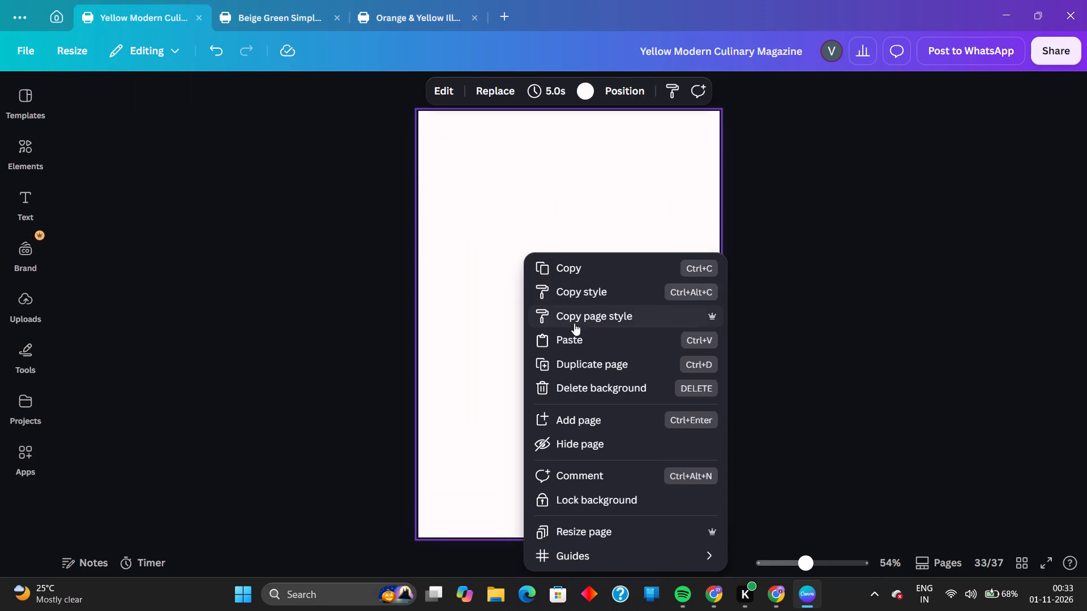
pyautogui.click(576, 335)
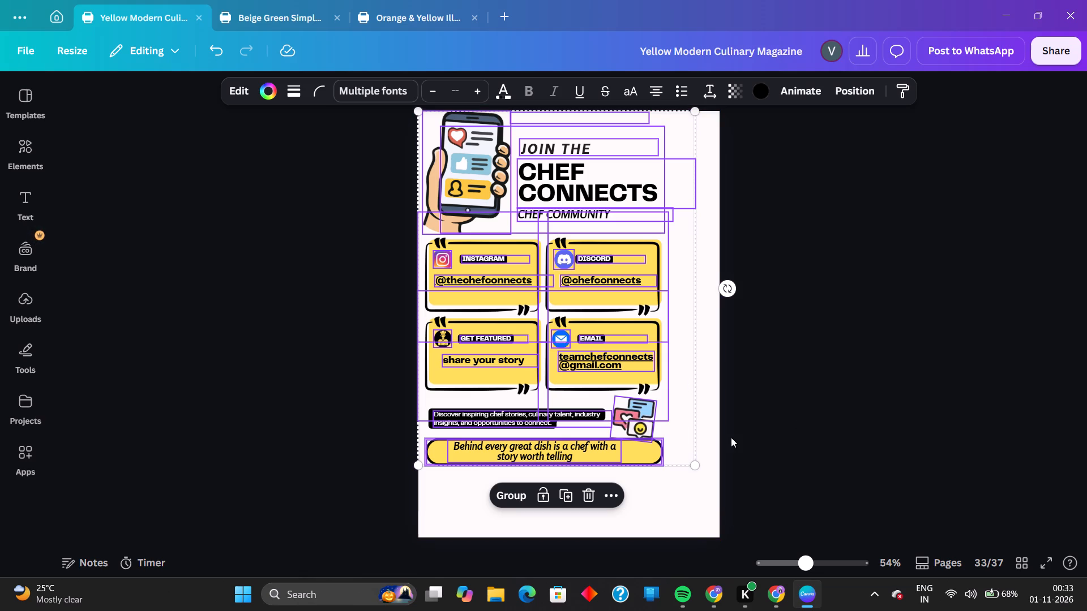
# Nudge the pasted flyer elements right until they sit horizontally centred on page 33.
pyautogui.press('Down')
pyautogui.press('Down')
pyautogui.press('Right')
pyautogui.press('Right')
pyautogui.press('Right')
pyautogui.press('Right')
pyautogui.press('Right')
pyautogui.press('Right')
pyautogui.press('Right')
pyautogui.press('Right')
pyautogui.press('Right')
pyautogui.press('Right')
pyautogui.press('Right')
pyautogui.press('Right')
pyautogui.press('Right')
pyautogui.press('Right')
pyautogui.press('Right')
pyautogui.press('Right')
pyautogui.press('Right')
pyautogui.press('Right')
pyautogui.press('Right')
pyautogui.press('Right')
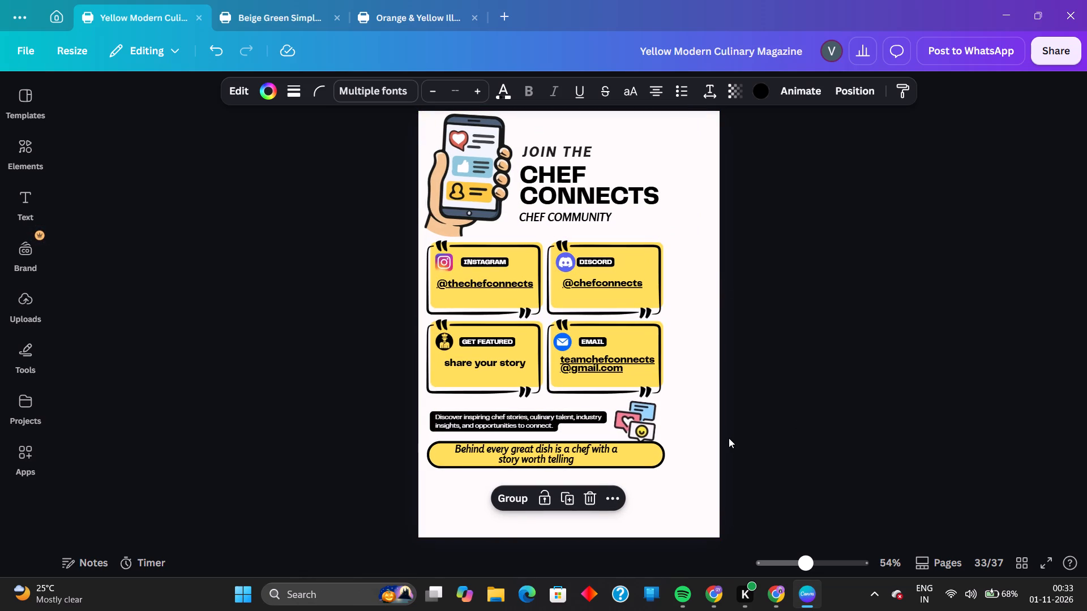
pyautogui.press('Left')
pyautogui.press('Left')
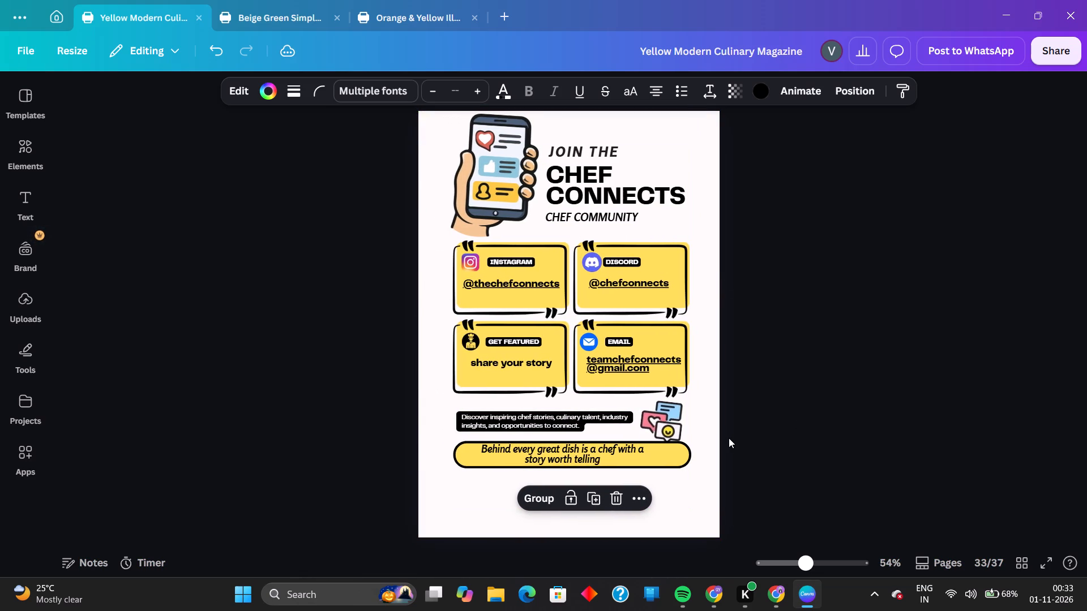
# Nudge the pasted flyer elements down to leave a margin above the phone illustration.
pyautogui.press('Down')
pyautogui.press('Down')
pyautogui.press('Down')
pyautogui.press('Down')
pyautogui.press('Down')
pyautogui.press('Down')
pyautogui.press('Down')
pyautogui.press('Down')
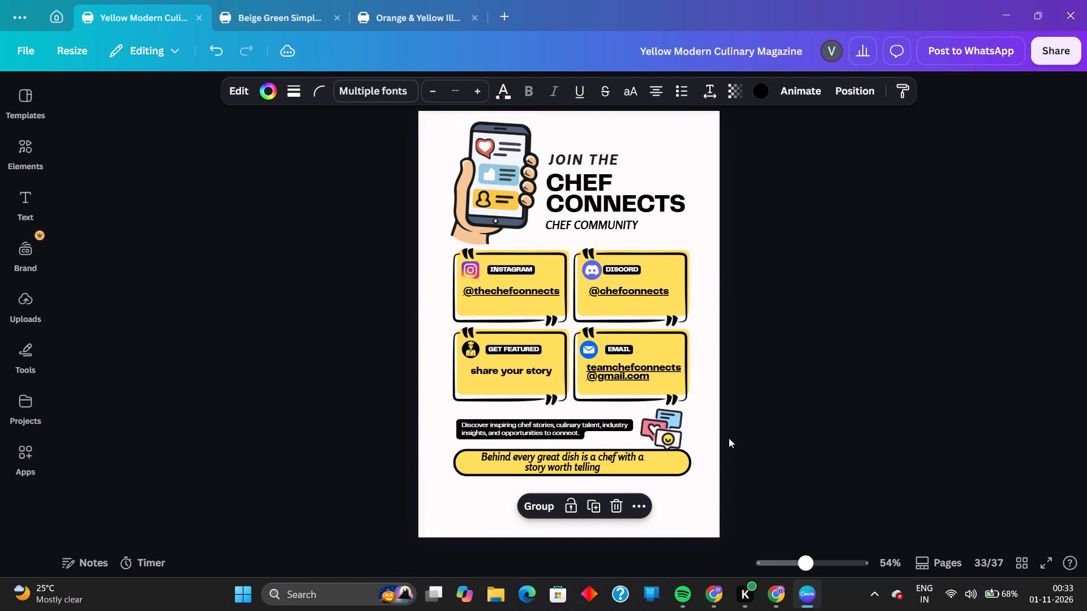
pyautogui.press('Down')
pyautogui.press('Down')
pyautogui.press('Down')
pyautogui.press('Down')
pyautogui.press('Down')
pyautogui.press('Down')
pyautogui.press('Down')
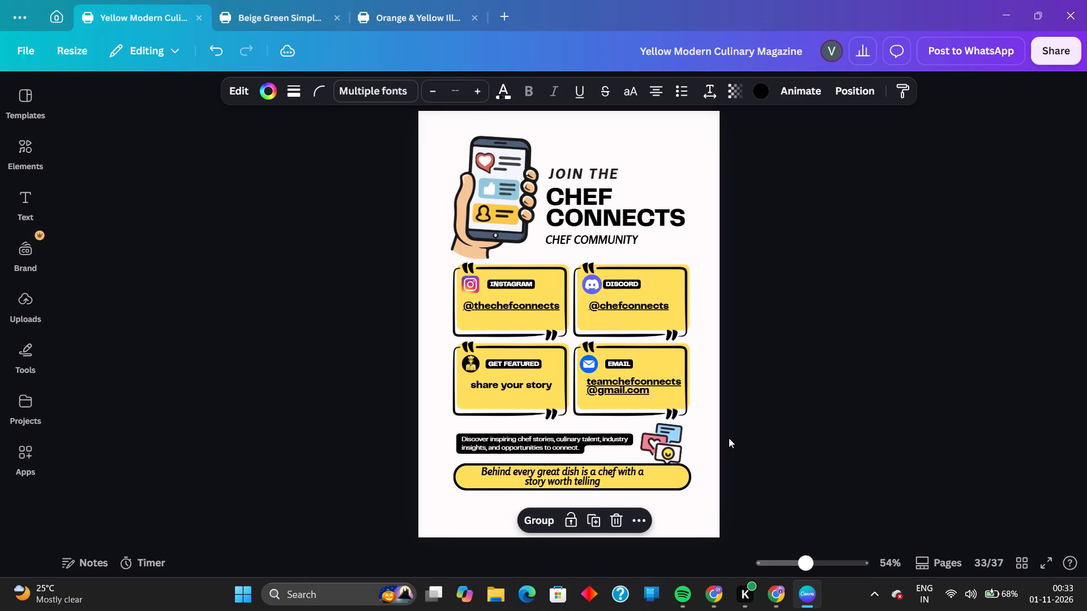
pyautogui.press('Down')
pyautogui.press('Down')
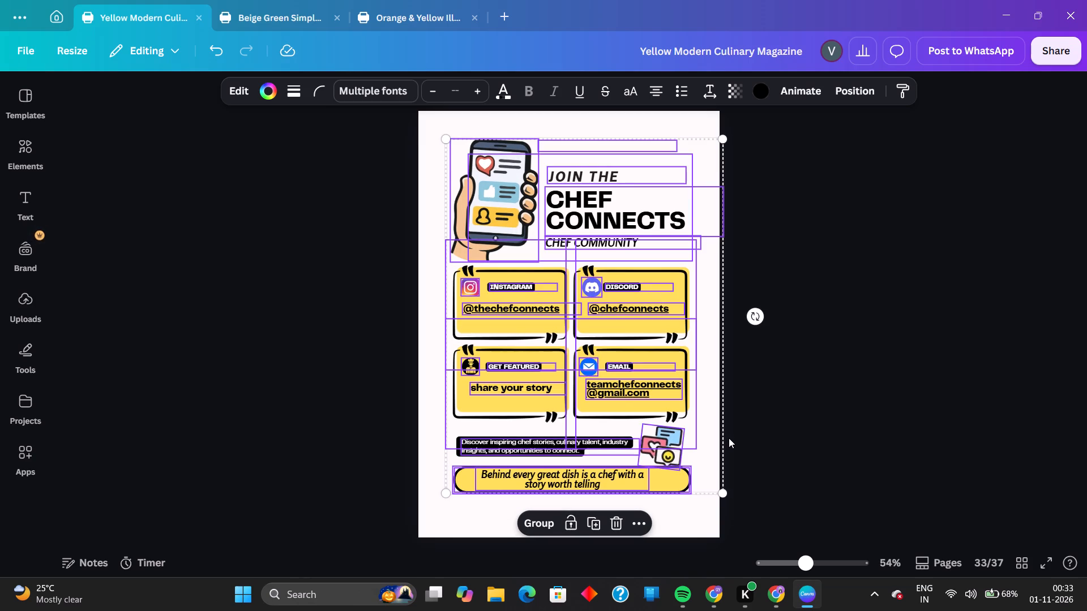
# Enlarge the flyer elements slightly and nudge them left and up so they sit centred on page 33, then deselect them.
pyautogui.moveTo(727, 494); pyautogui.dragTo(747, 518)
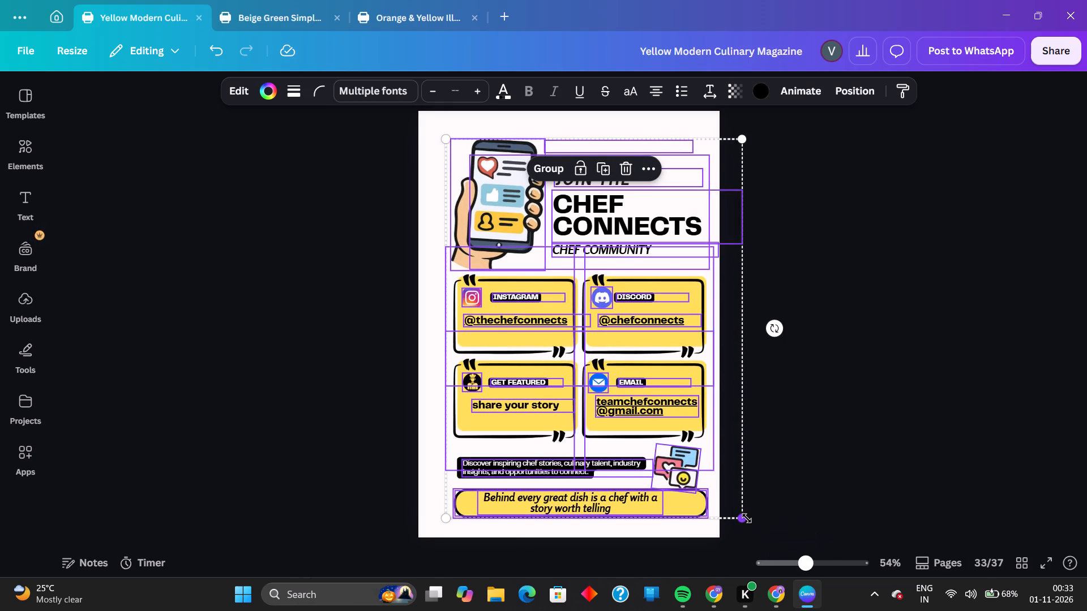
pyautogui.press('Left')
pyautogui.press('Left')
pyautogui.press('Left')
pyautogui.press('Left')
pyautogui.press('Left')
pyautogui.press('Left')
pyautogui.press('Left')
pyautogui.press('Up')
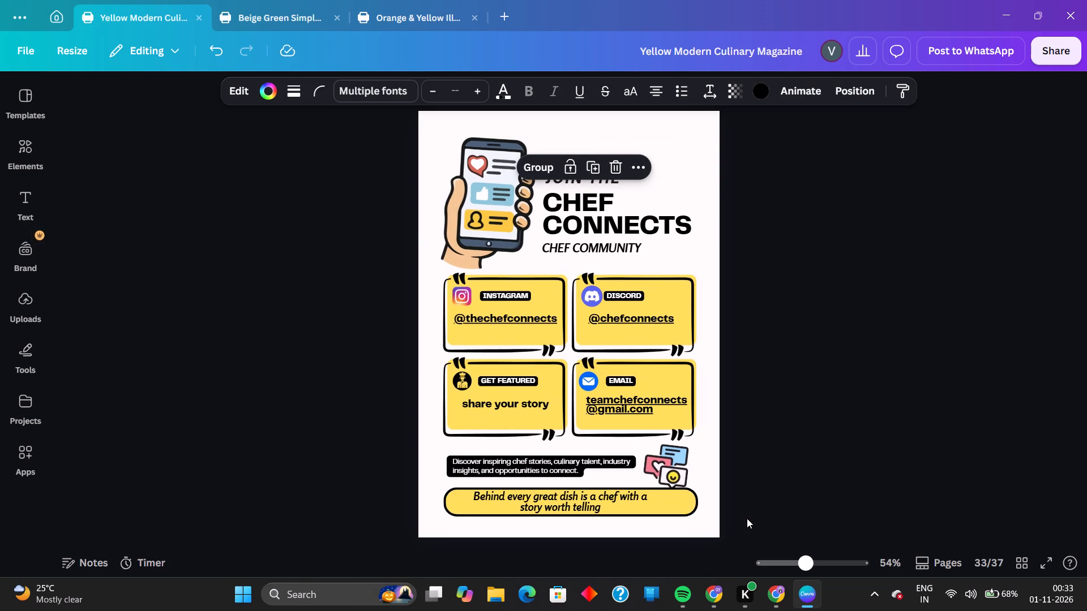
pyautogui.press('Up')
pyautogui.press('Up')
pyautogui.press('Up')
pyautogui.press('Up')
pyautogui.press('Up')
pyautogui.press('Up')
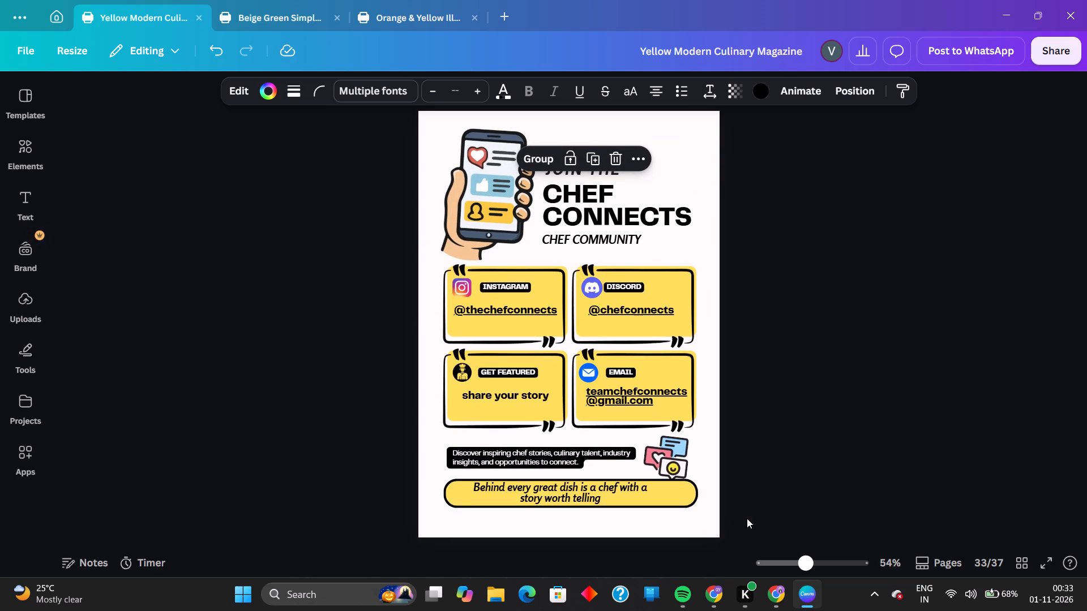
pyautogui.press('Left')
pyautogui.press('Right')
pyautogui.press('Up')
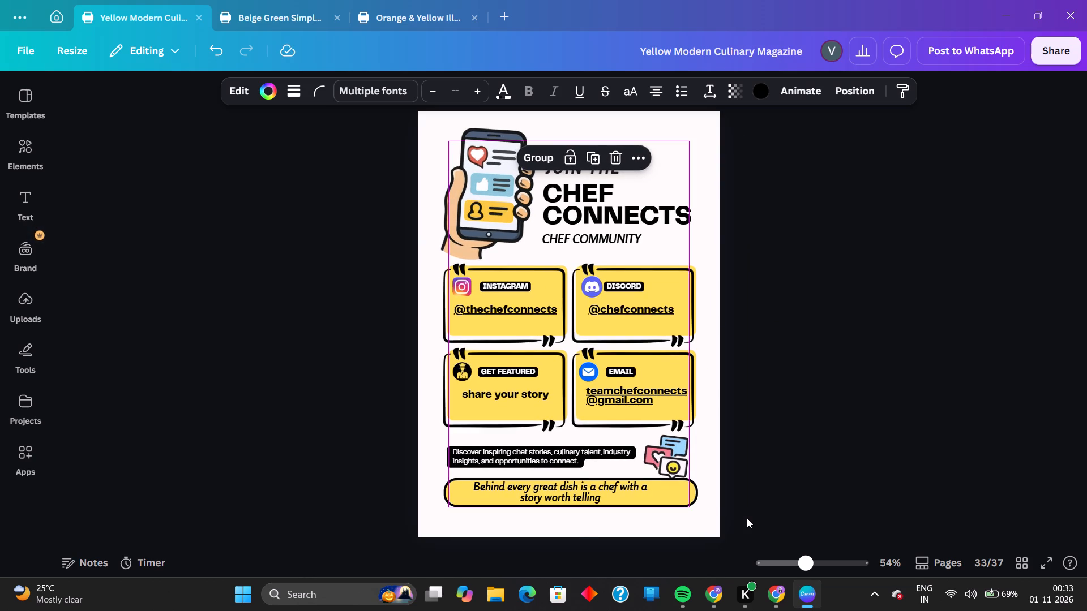
pyautogui.click(812, 428)
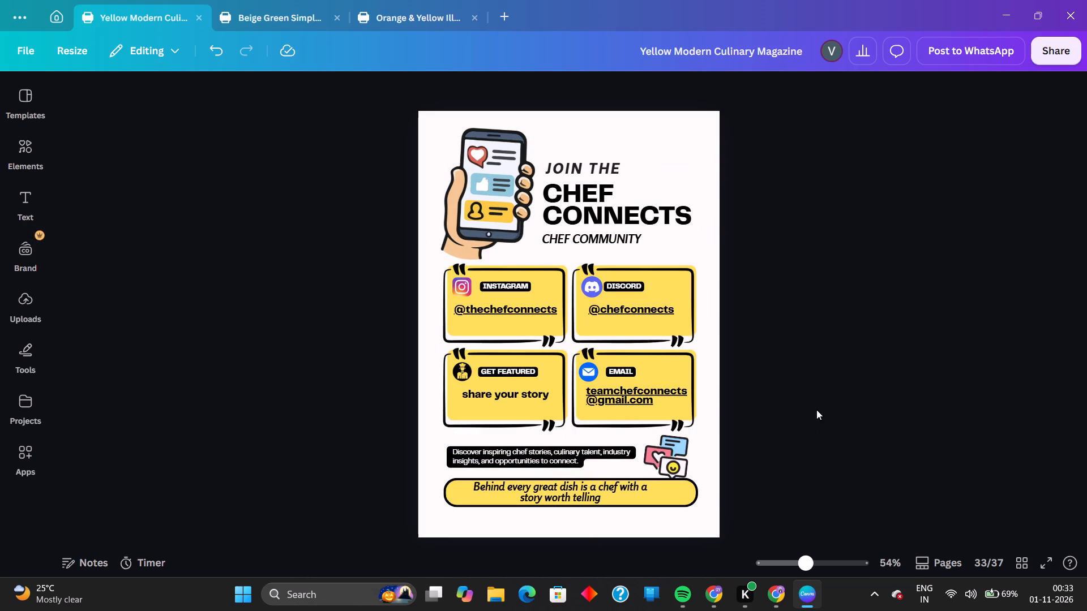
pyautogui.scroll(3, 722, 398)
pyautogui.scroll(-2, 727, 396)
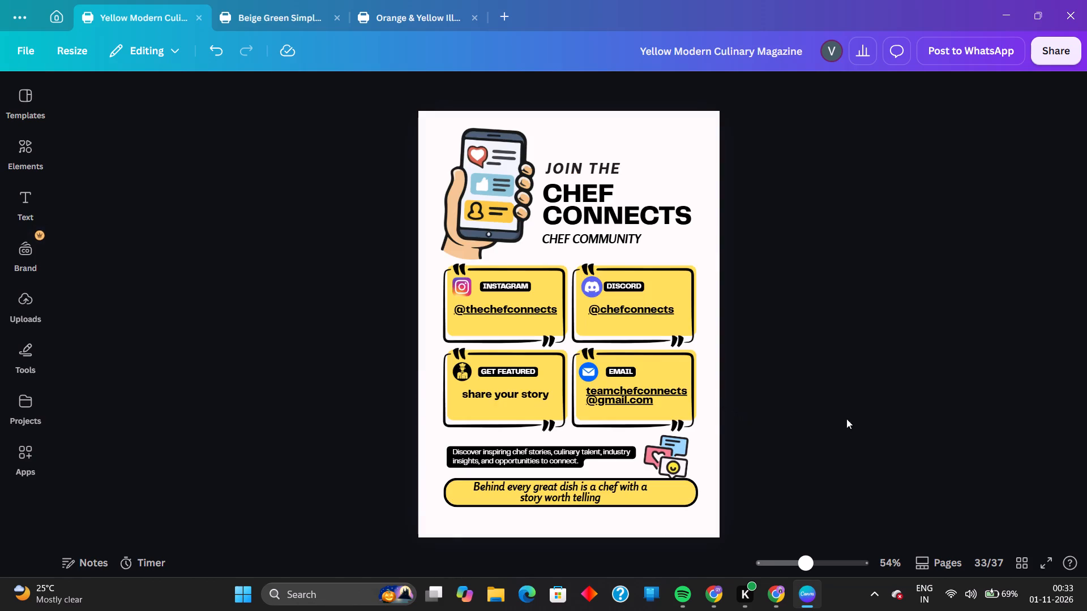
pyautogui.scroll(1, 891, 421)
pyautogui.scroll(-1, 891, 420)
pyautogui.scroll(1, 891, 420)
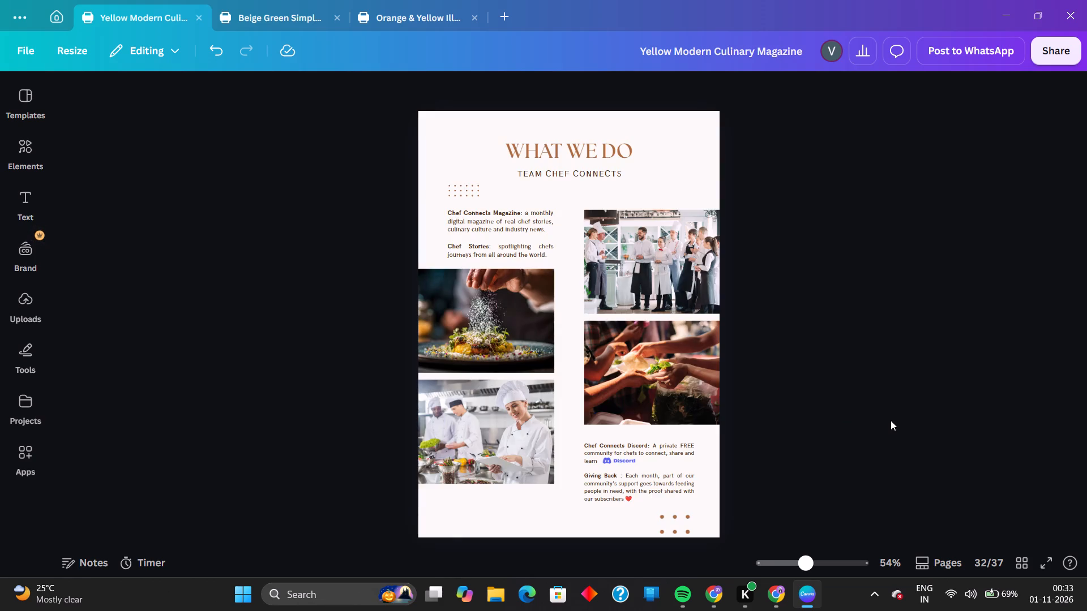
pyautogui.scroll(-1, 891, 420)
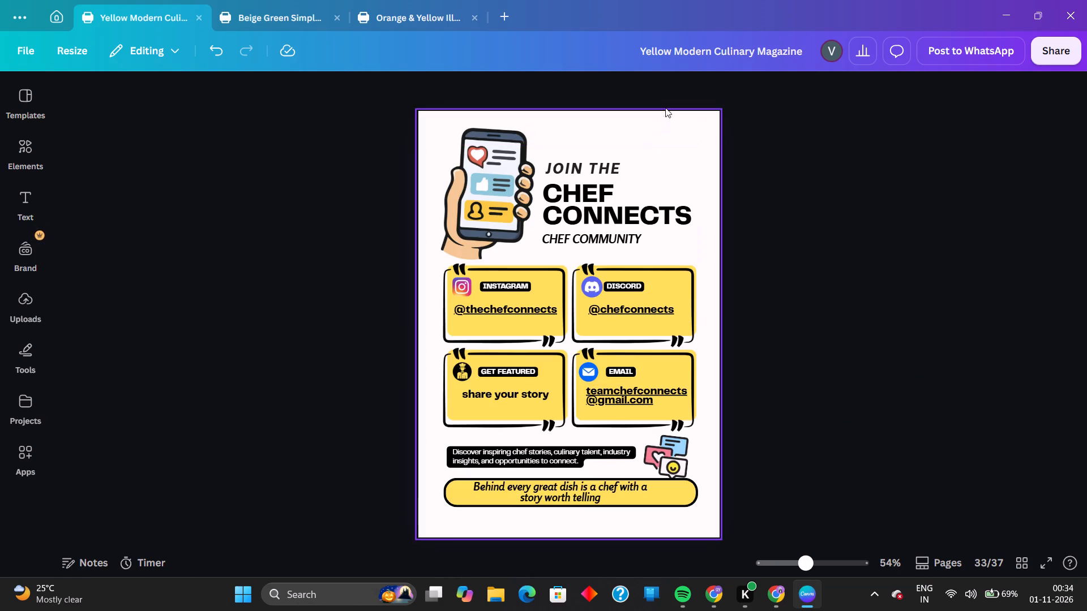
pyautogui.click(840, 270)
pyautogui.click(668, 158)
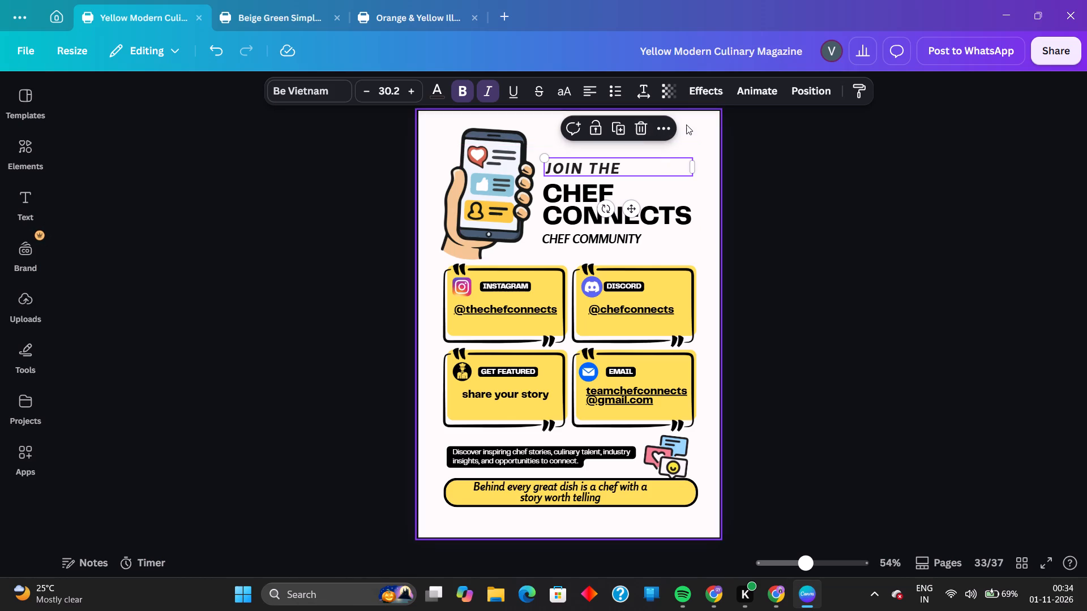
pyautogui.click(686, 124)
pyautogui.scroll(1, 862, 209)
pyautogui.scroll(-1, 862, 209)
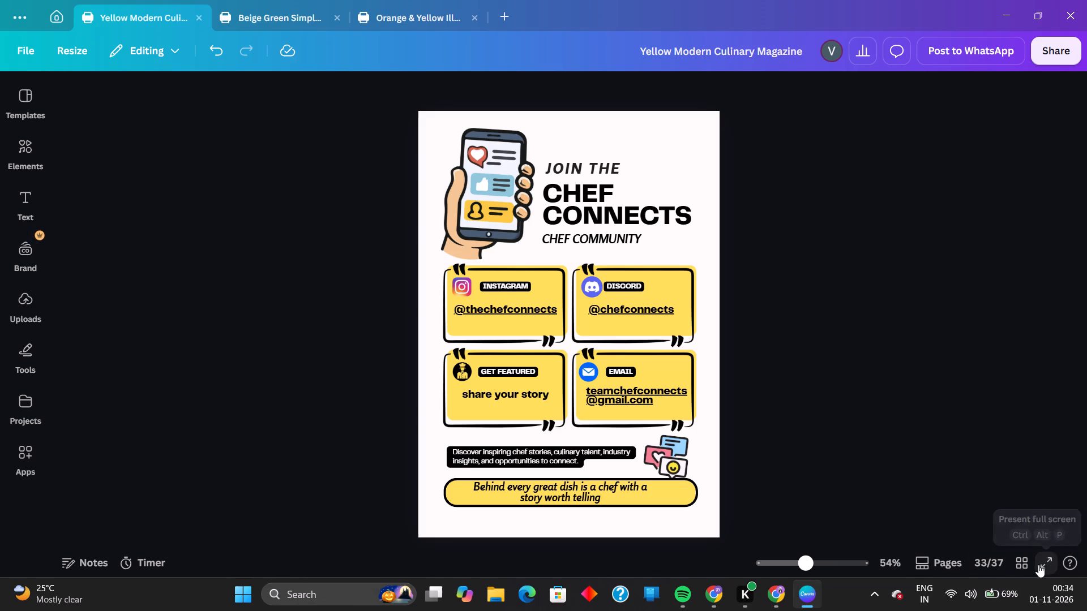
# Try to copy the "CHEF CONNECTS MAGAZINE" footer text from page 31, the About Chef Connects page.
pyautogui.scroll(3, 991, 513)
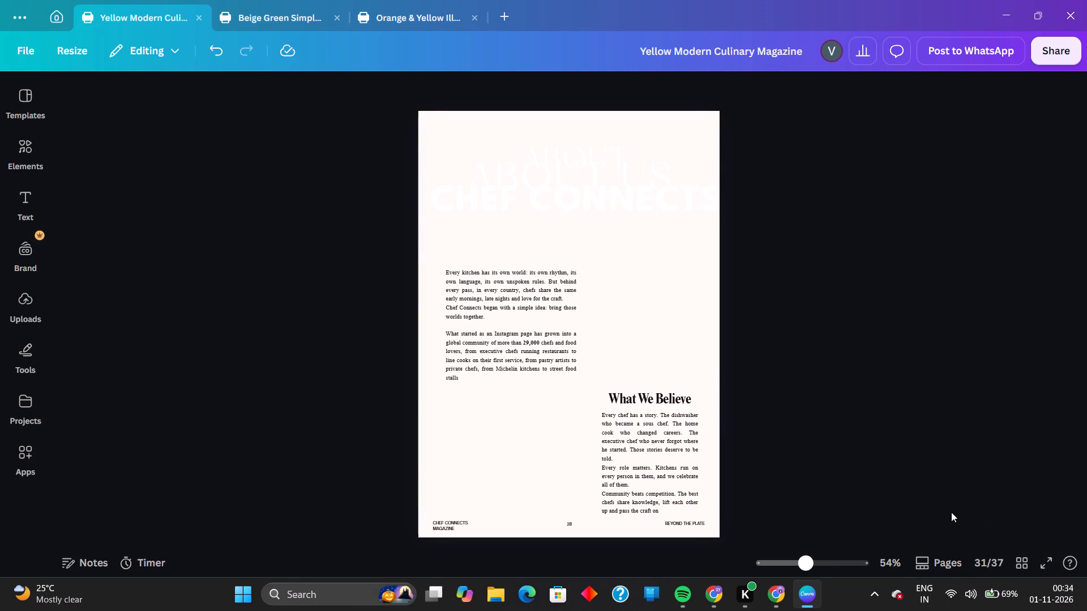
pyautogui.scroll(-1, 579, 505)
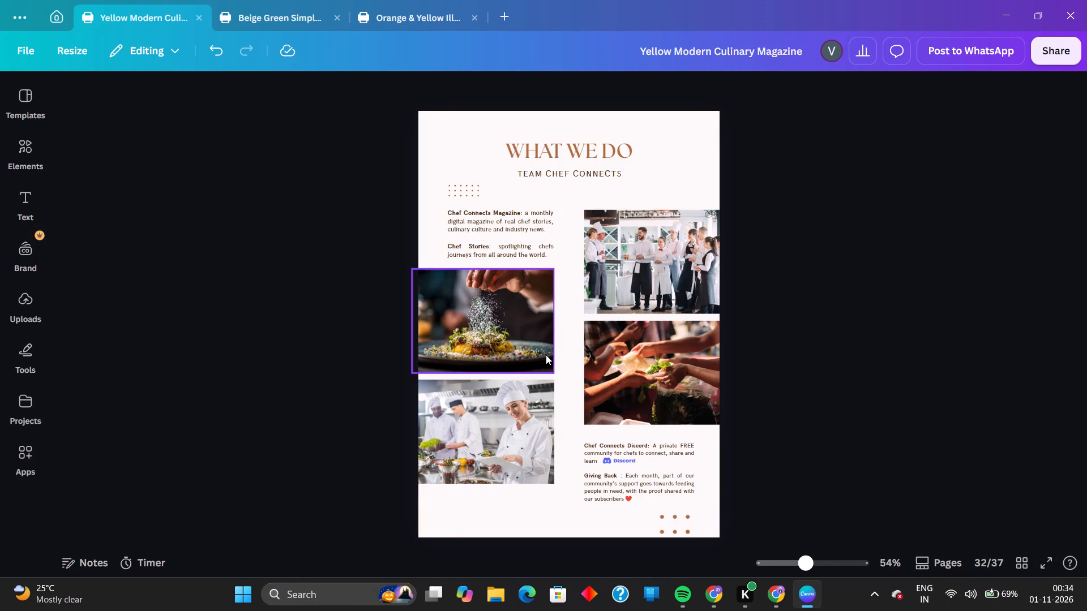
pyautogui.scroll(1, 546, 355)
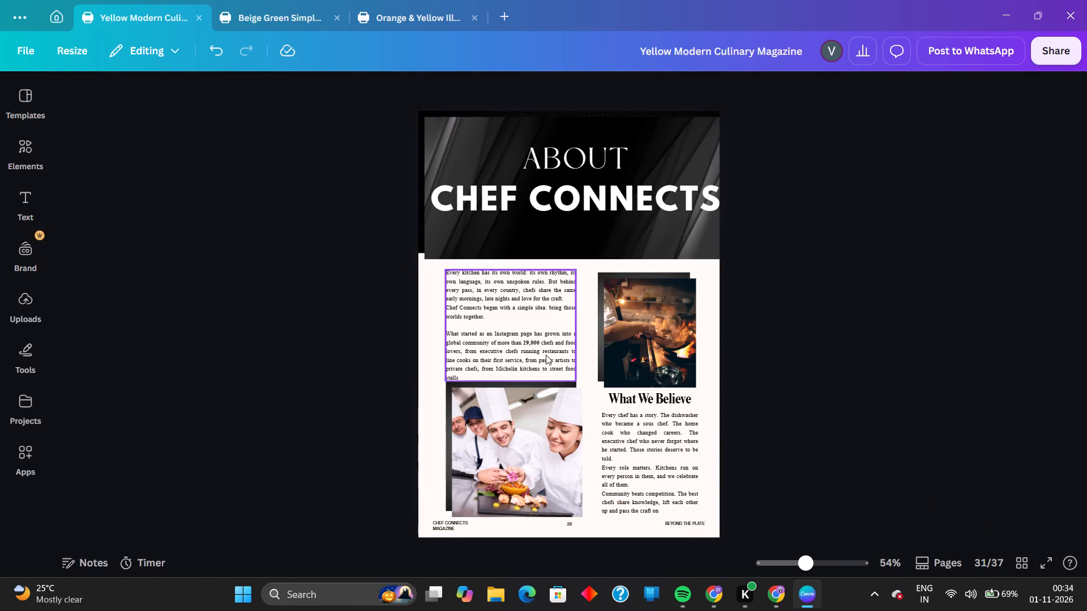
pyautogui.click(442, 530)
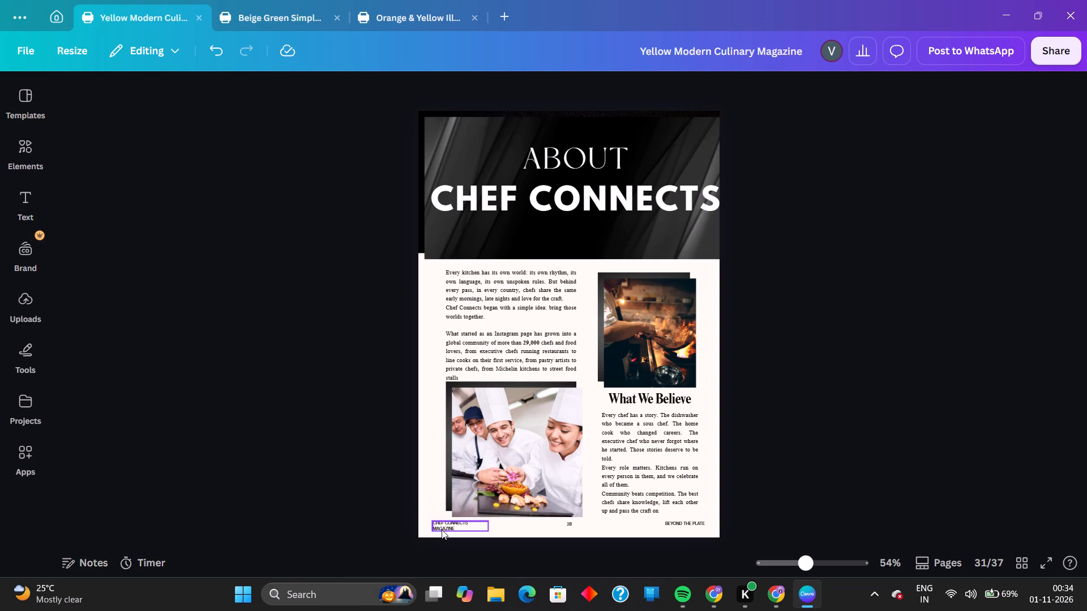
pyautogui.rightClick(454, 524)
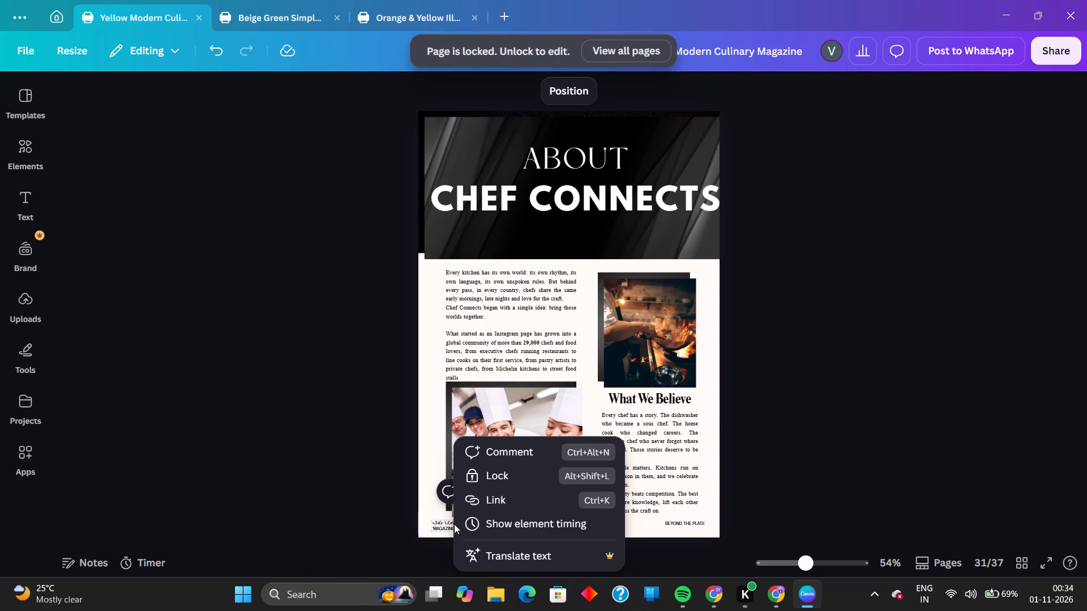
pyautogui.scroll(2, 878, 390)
# Show the magazine pages as one continuous scrolling column, zoomed to 69% on the footer of page 31.
pyautogui.click(928, 566)
pyautogui.click(928, 566)
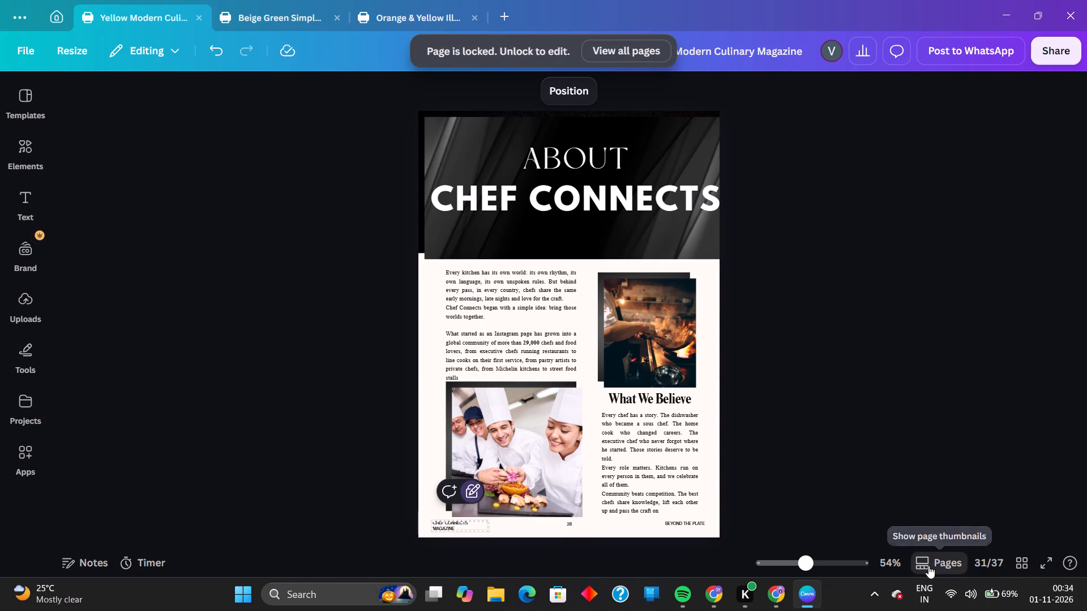
pyautogui.click(939, 571)
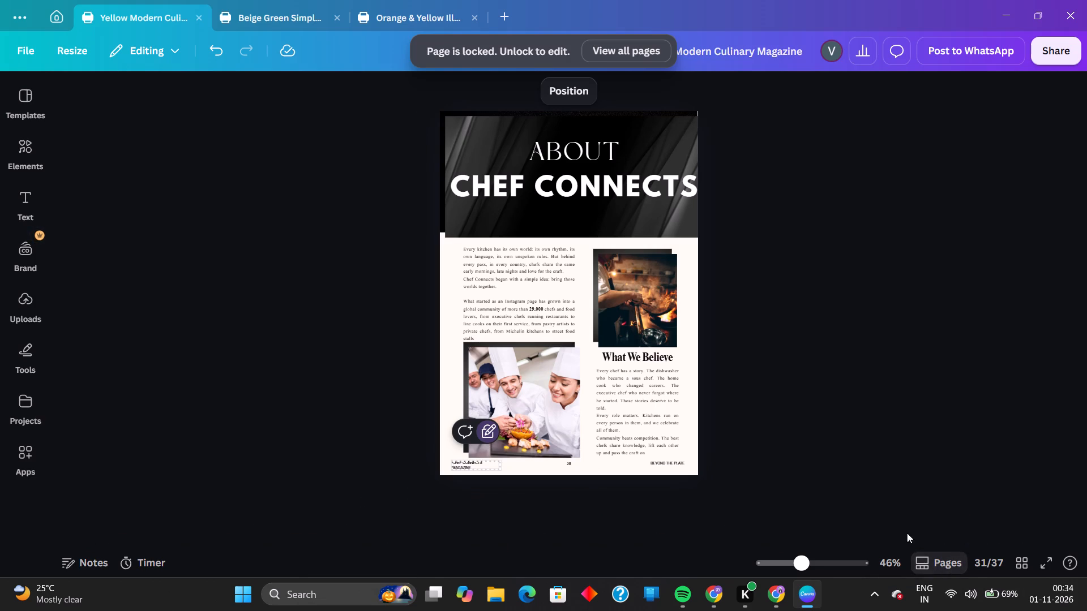
pyautogui.scroll(1, 876, 455)
pyautogui.scroll(-3, 876, 455)
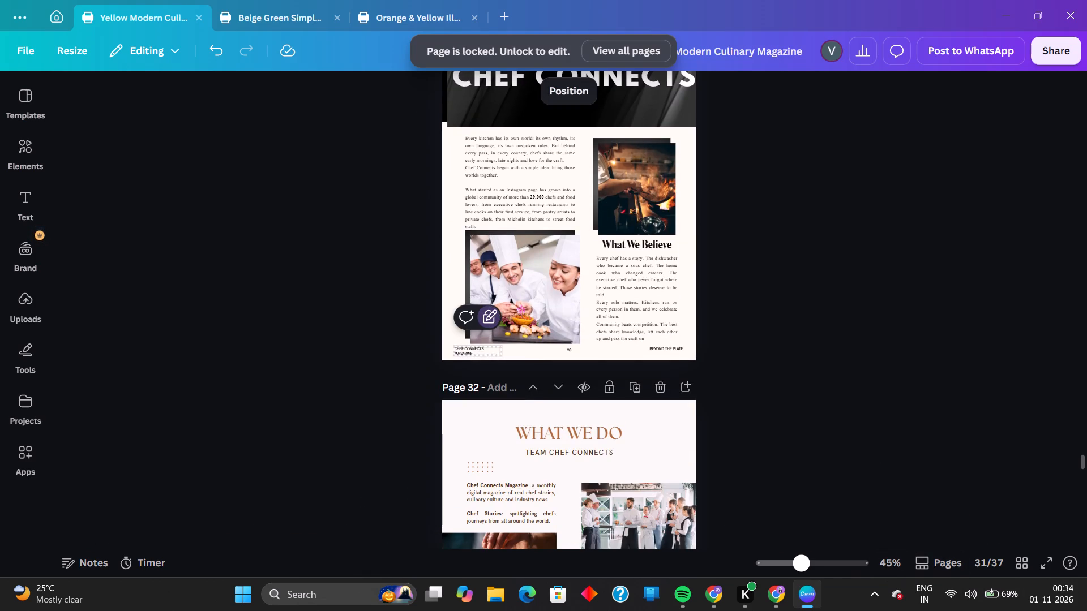
pyautogui.moveTo(803, 567); pyautogui.dragTo(812, 569)
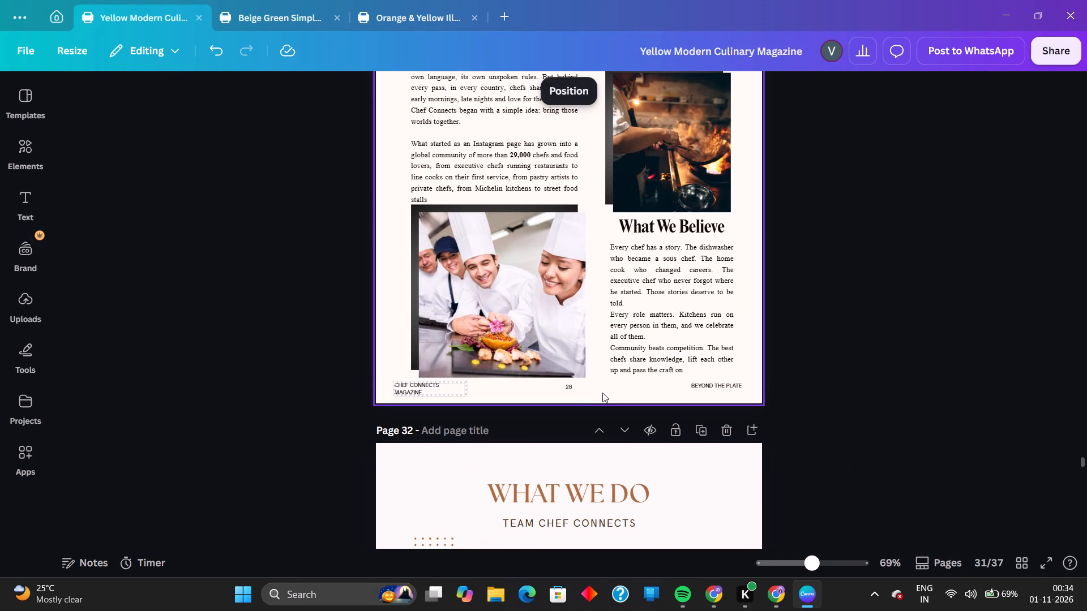
# Unlock page 31, the About Chef Connects page, so that its footer texts can be copied.
pyautogui.rightClick(455, 388)
pyautogui.scroll(3, 958, 363)
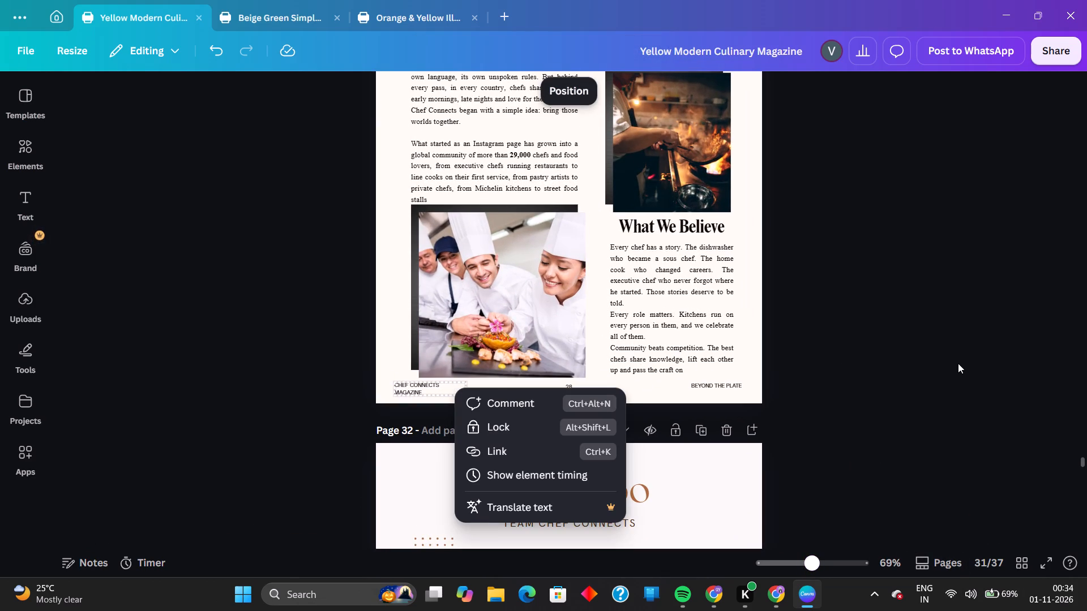
pyautogui.scroll(2, 938, 348)
pyautogui.scroll(6, 788, 334)
pyautogui.click(848, 378)
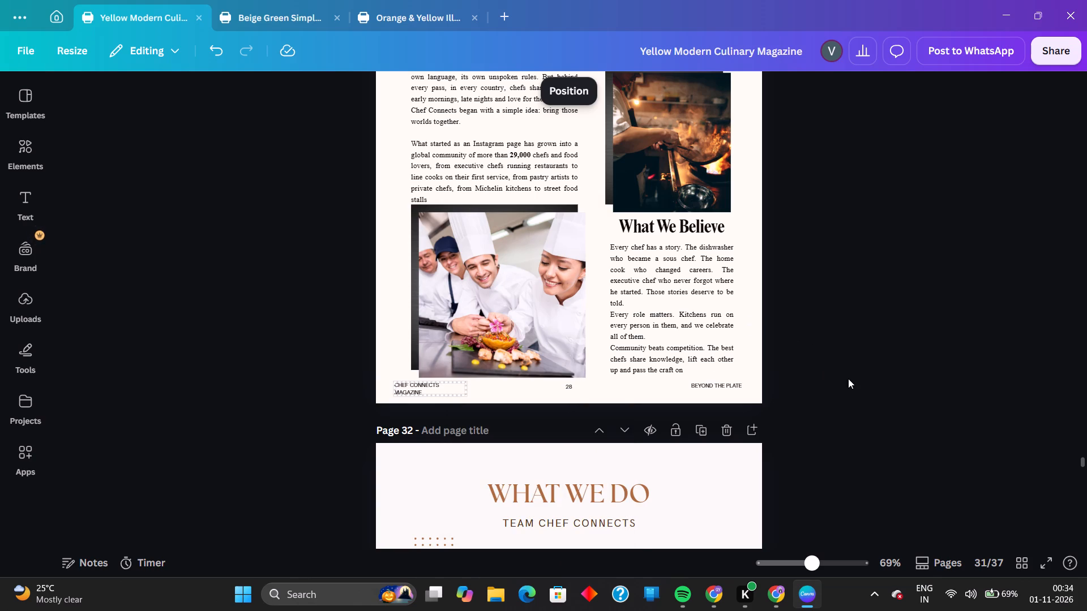
pyautogui.scroll(6, 759, 295)
pyautogui.click(680, 273)
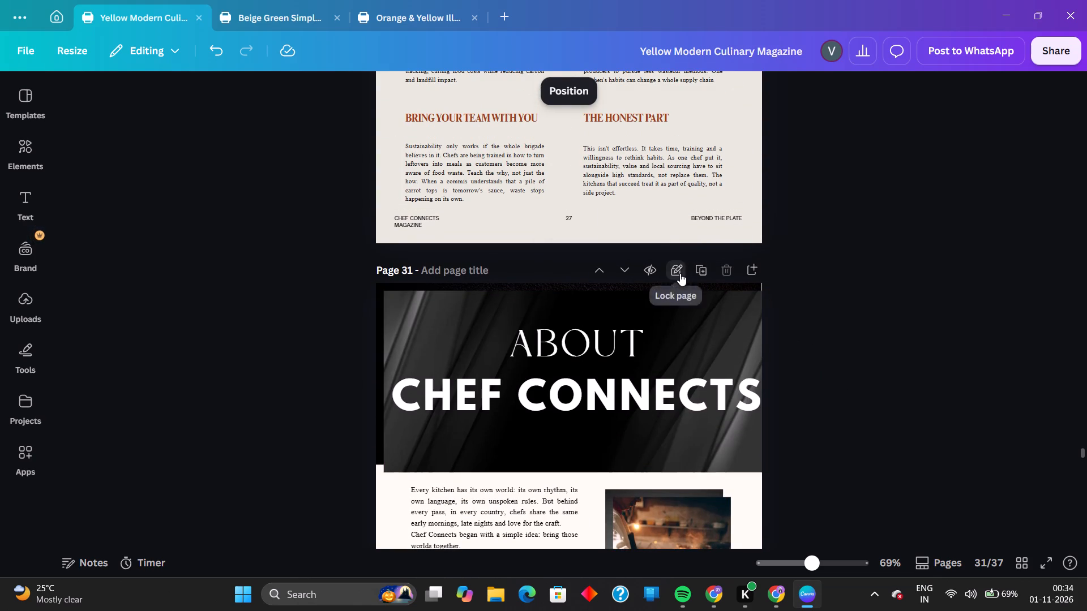
pyautogui.click(680, 273)
# Copy the "CHEF CONNECTS MAGAZINE" footer text from page 31 and paste it onto pages 32 and 33.
pyautogui.scroll(-6, 906, 341)
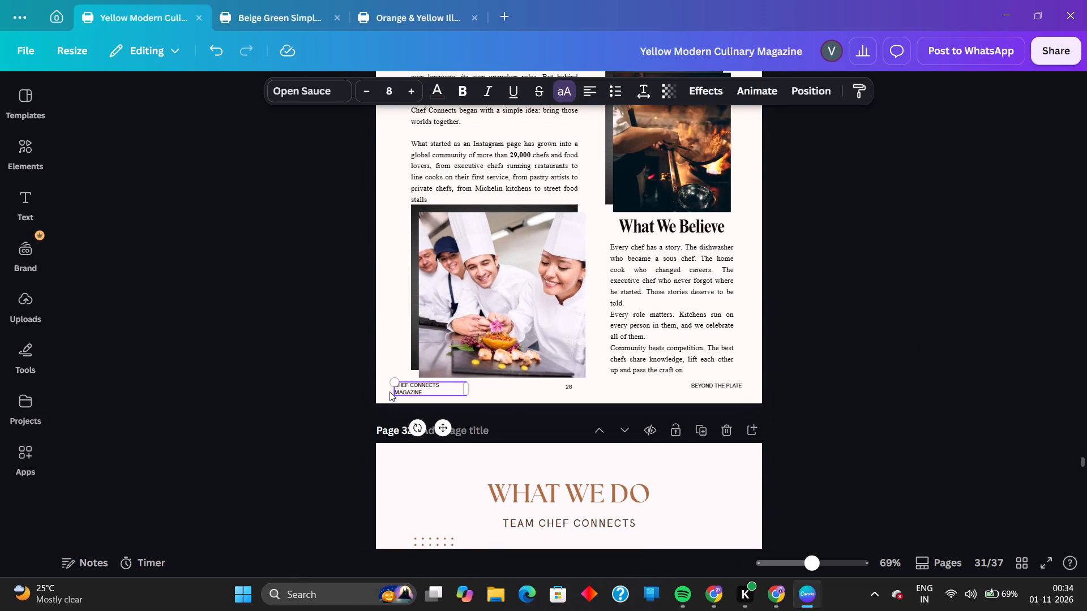
pyautogui.rightClick(431, 388)
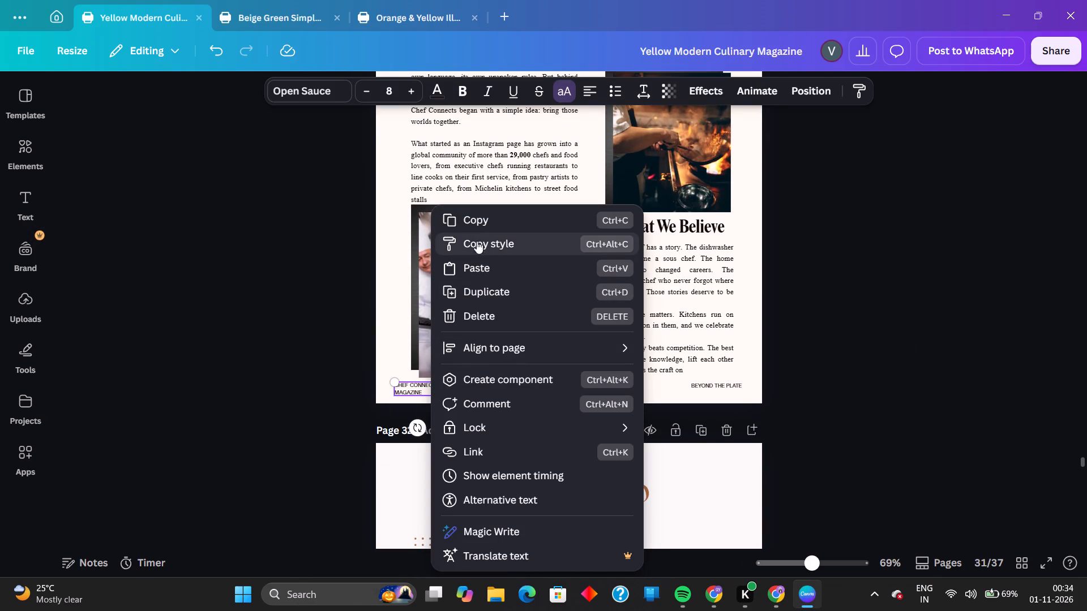
pyautogui.click(478, 218)
pyautogui.scroll(-7, 946, 377)
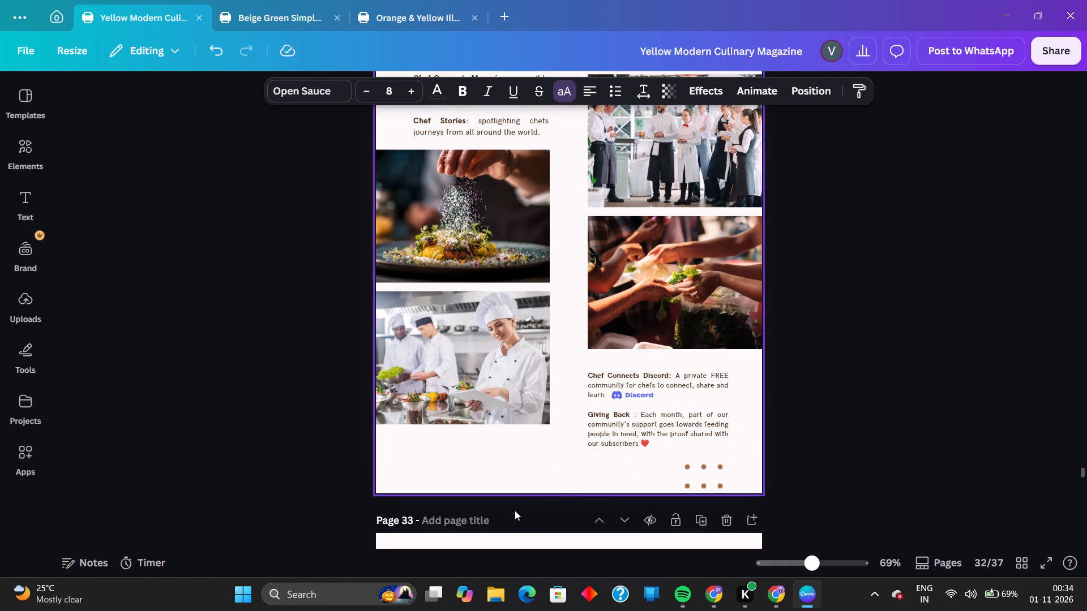
pyautogui.rightClick(533, 454)
pyautogui.click(581, 332)
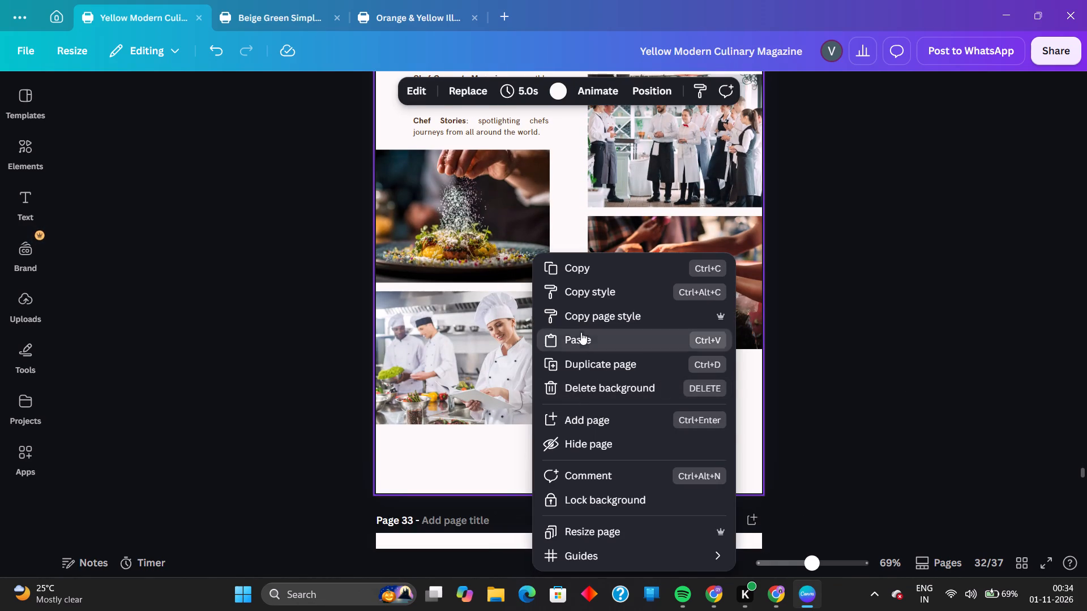
pyautogui.scroll(-8, 972, 434)
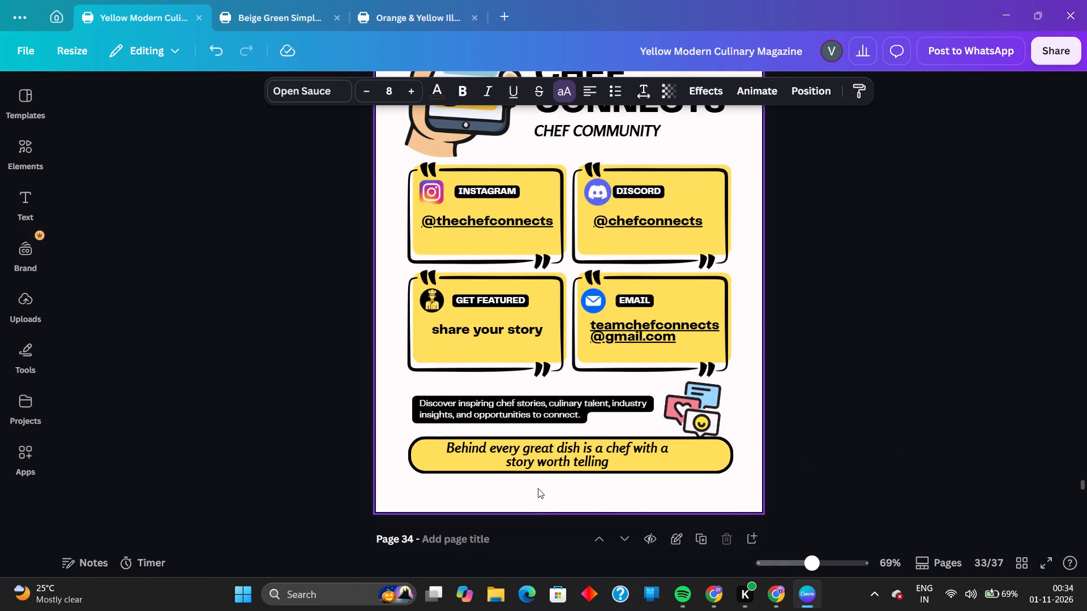
pyautogui.rightClick(538, 488)
pyautogui.click(604, 339)
# Copy the "BEYOND THE PLATE" footer text from page 31 and paste it onto pages 32 and 33.
pyautogui.scroll(6, 780, 381)
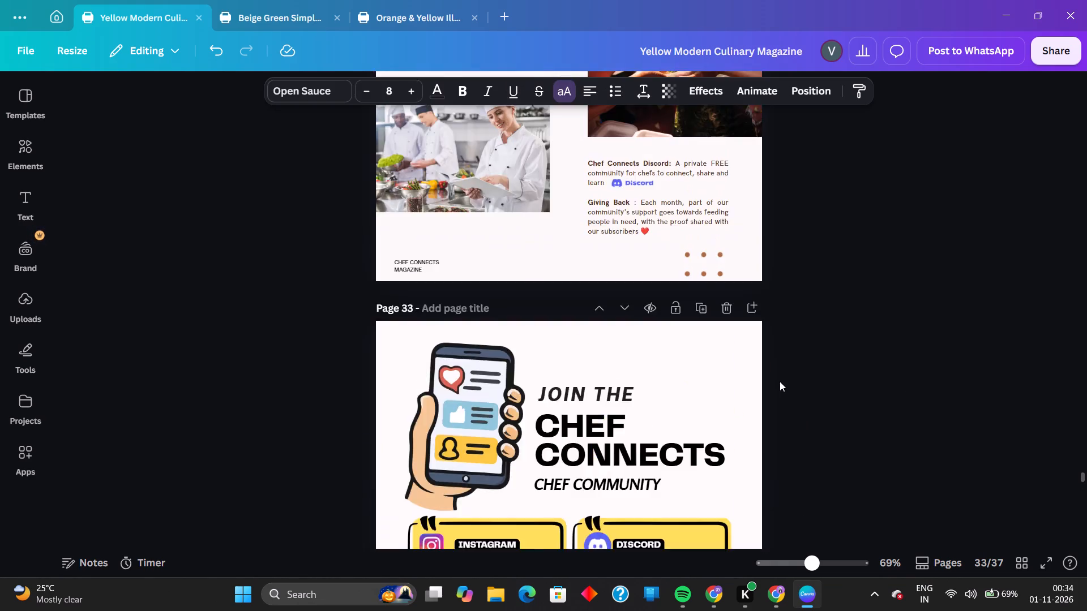
pyautogui.scroll(9, 780, 381)
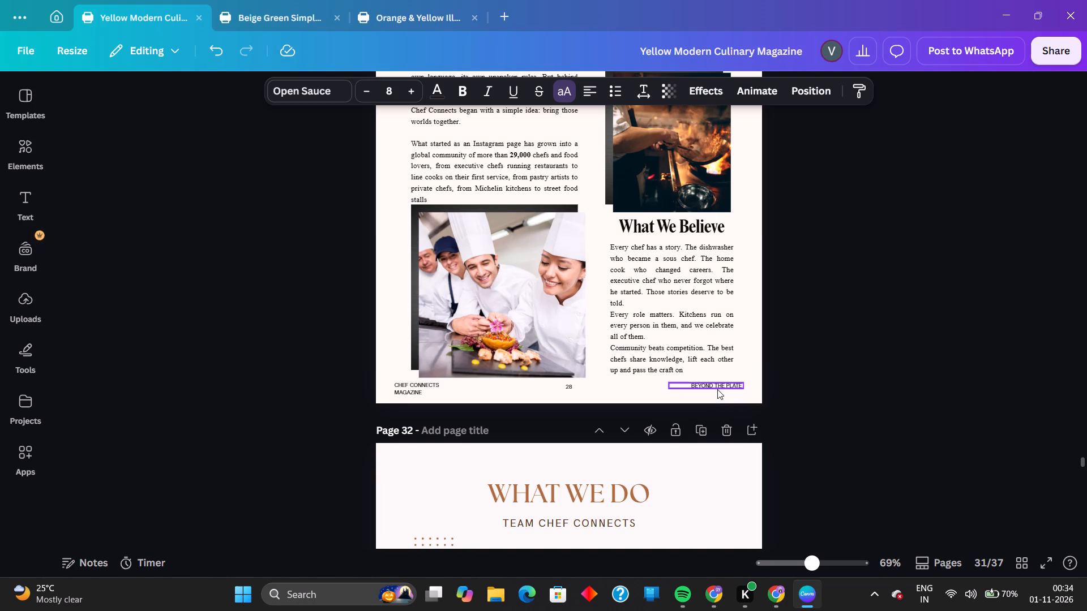
pyautogui.rightClick(717, 389)
pyautogui.click(779, 226)
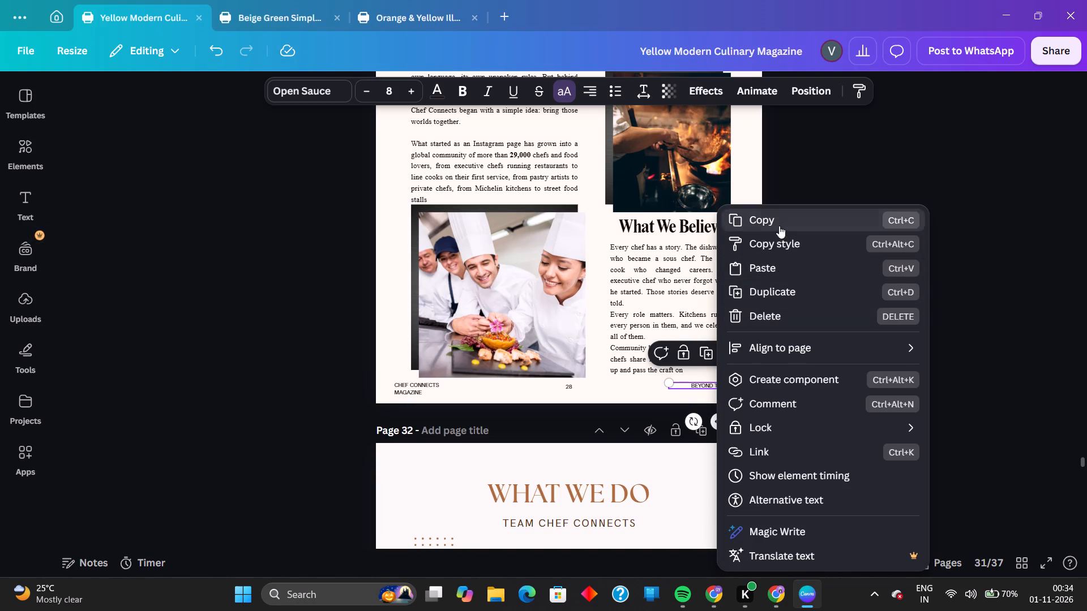
pyautogui.scroll(-7, 850, 359)
pyautogui.rightClick(614, 476)
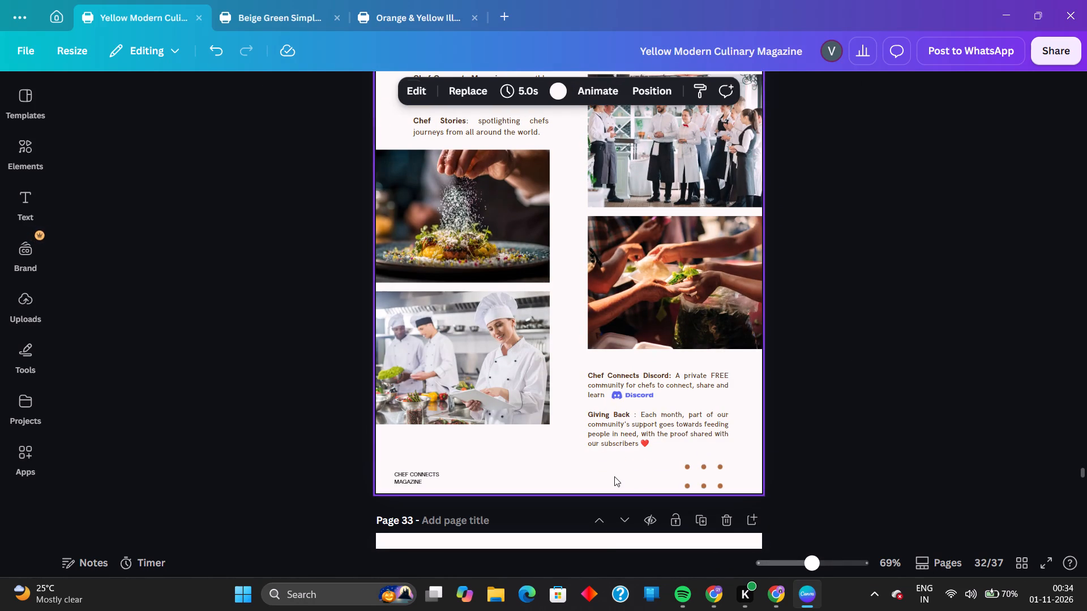
pyautogui.click(655, 343)
pyautogui.scroll(-1, 821, 364)
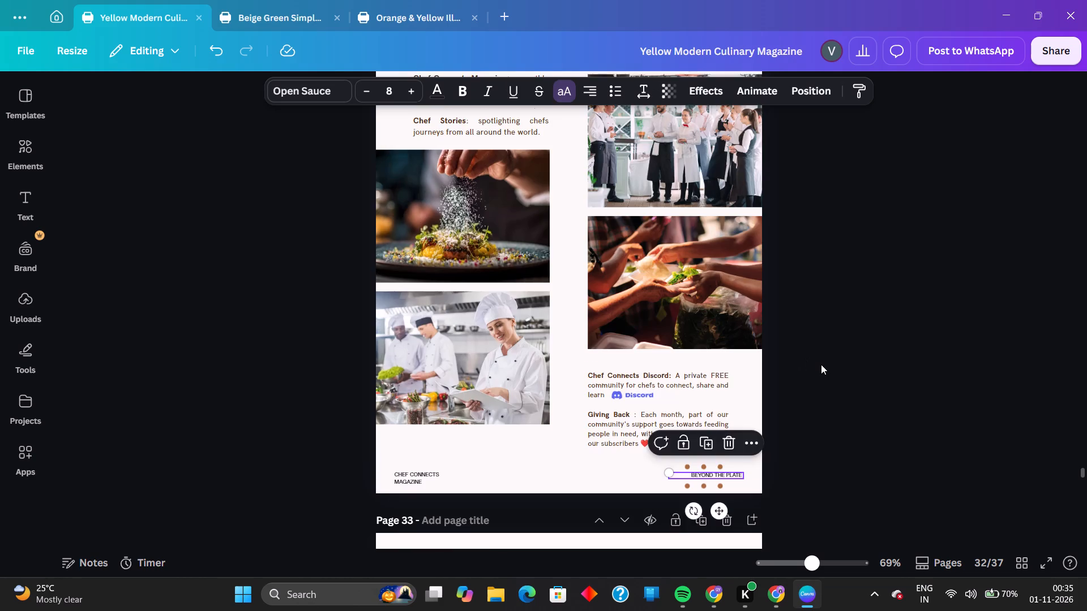
pyautogui.scroll(-10, 821, 364)
pyautogui.rightClick(658, 291)
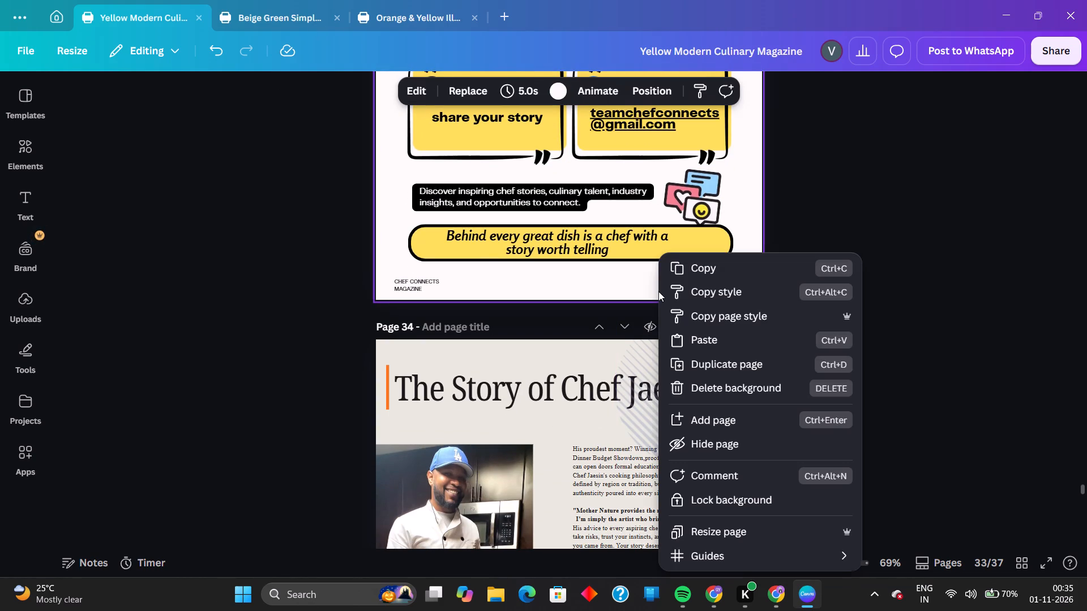
pyautogui.click(687, 340)
# Copy the centred page number from page 31's footer and paste it onto pages 32 and 33.
pyautogui.scroll(9, 861, 334)
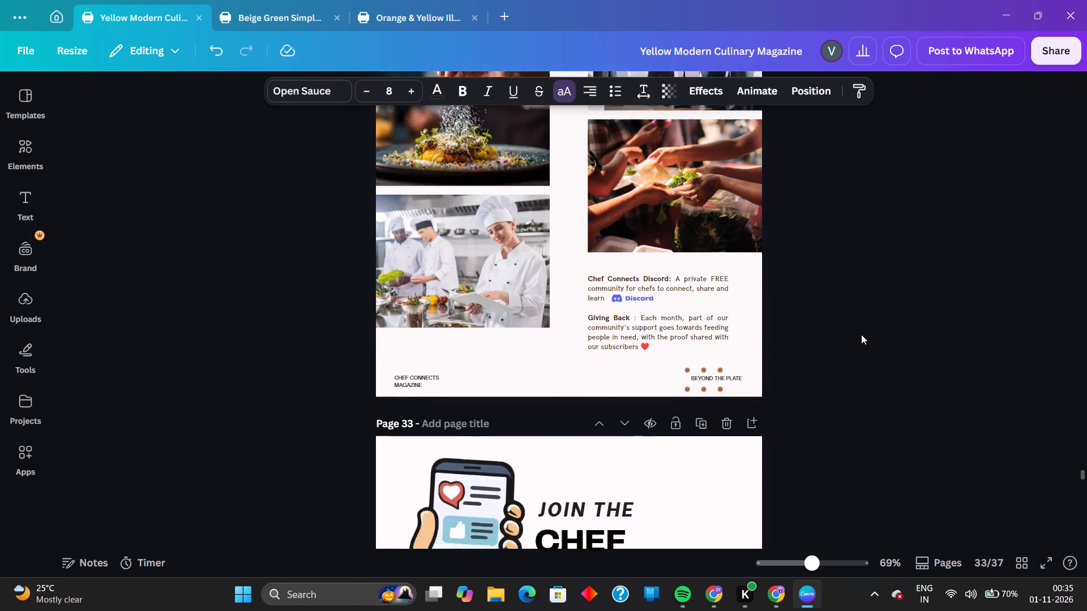
pyautogui.scroll(9, 861, 334)
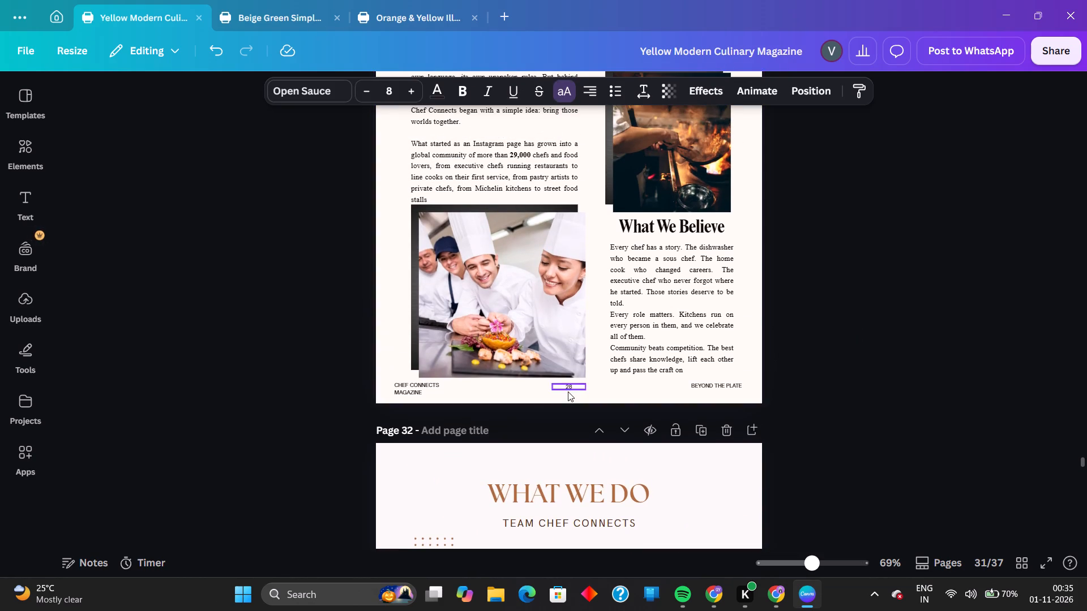
pyautogui.click(569, 390)
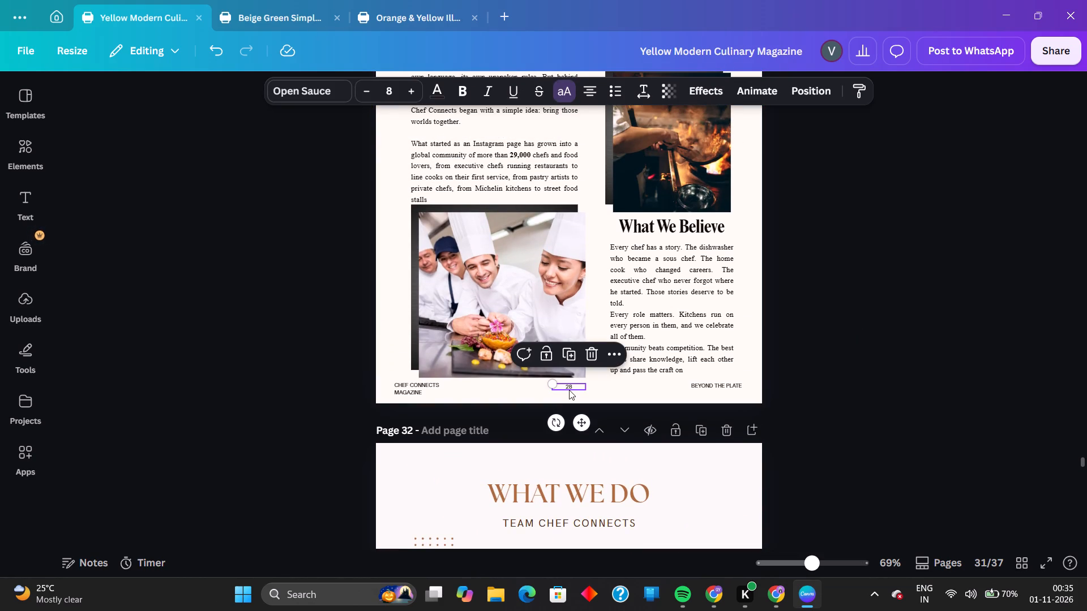
pyautogui.rightClick(569, 388)
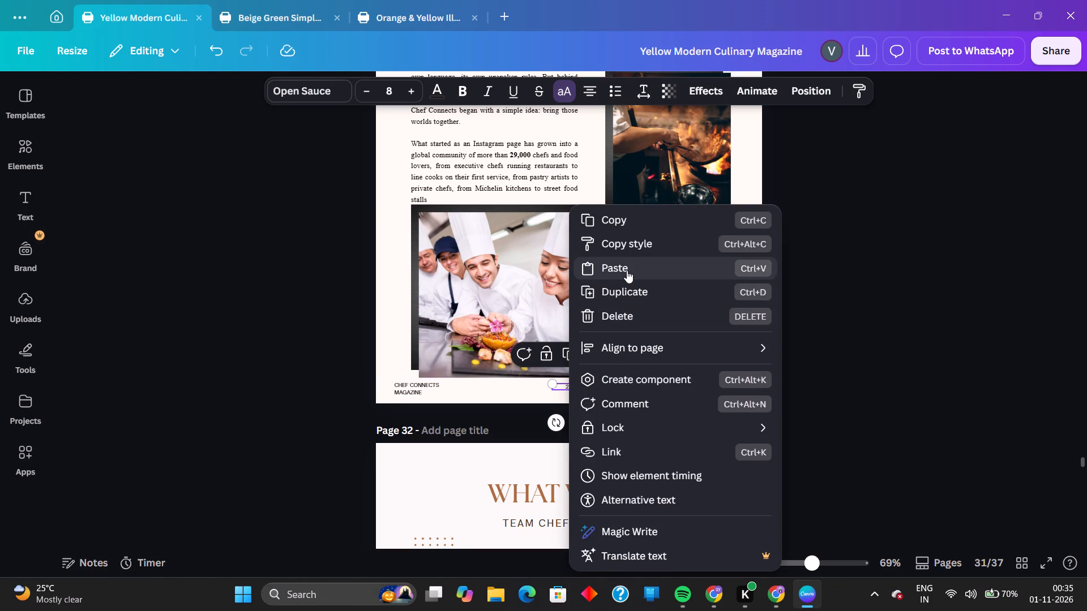
pyautogui.click(627, 217)
pyautogui.scroll(-7, 807, 374)
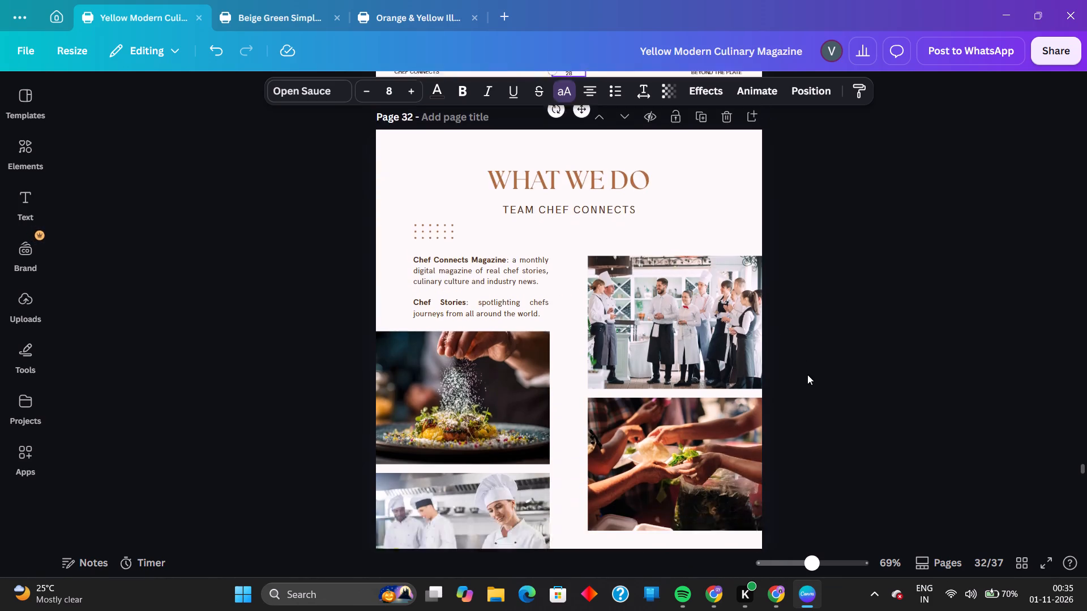
pyautogui.scroll(-1, 807, 375)
pyautogui.rightClick(576, 397)
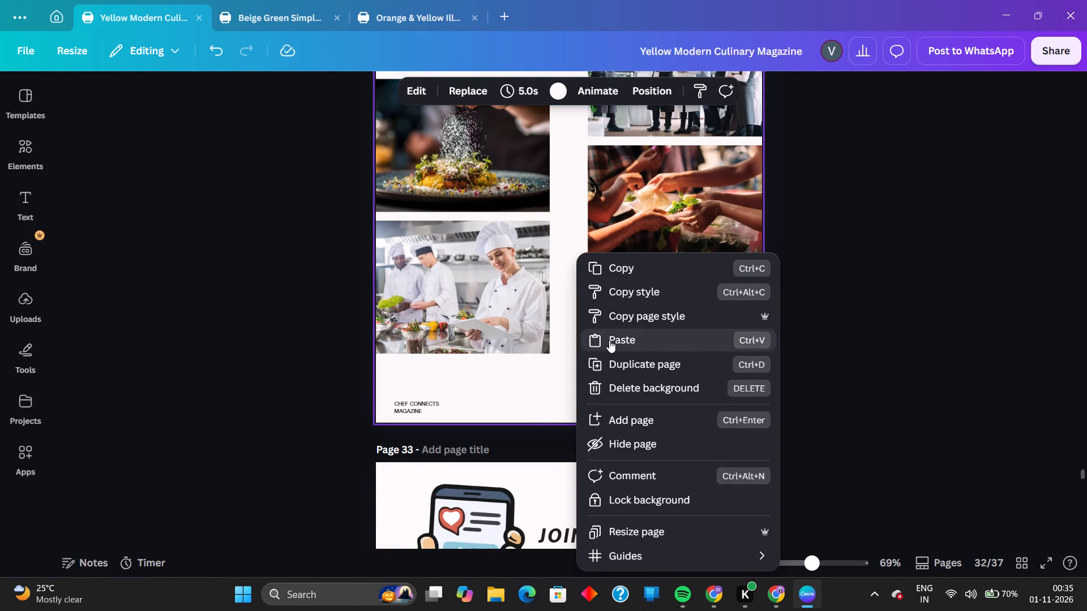
pyautogui.click(609, 340)
pyautogui.scroll(-4, 641, 498)
pyautogui.rightClick(572, 429)
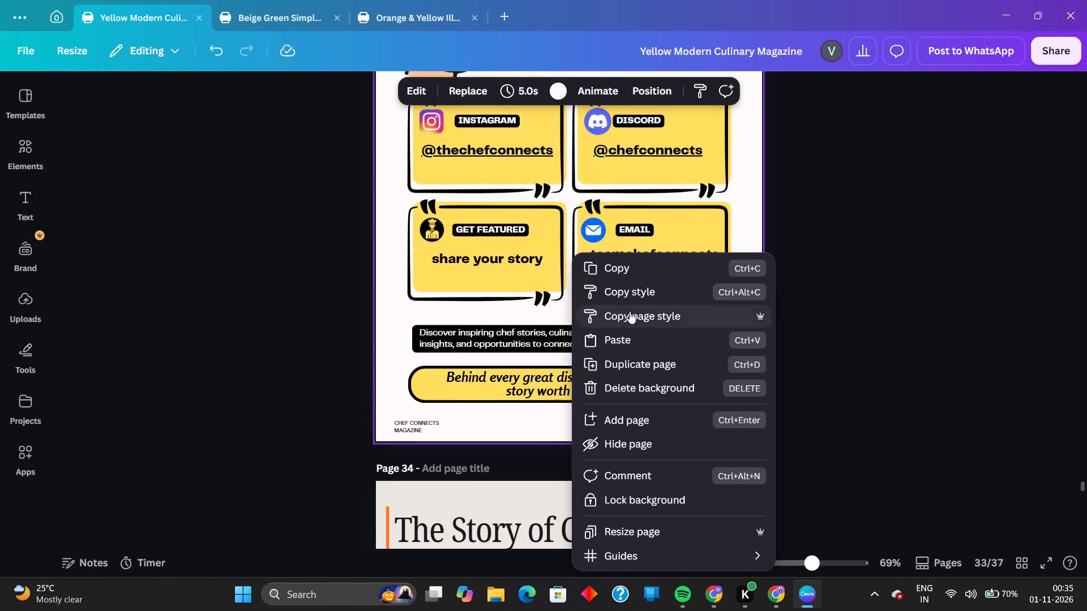
pyautogui.click(628, 345)
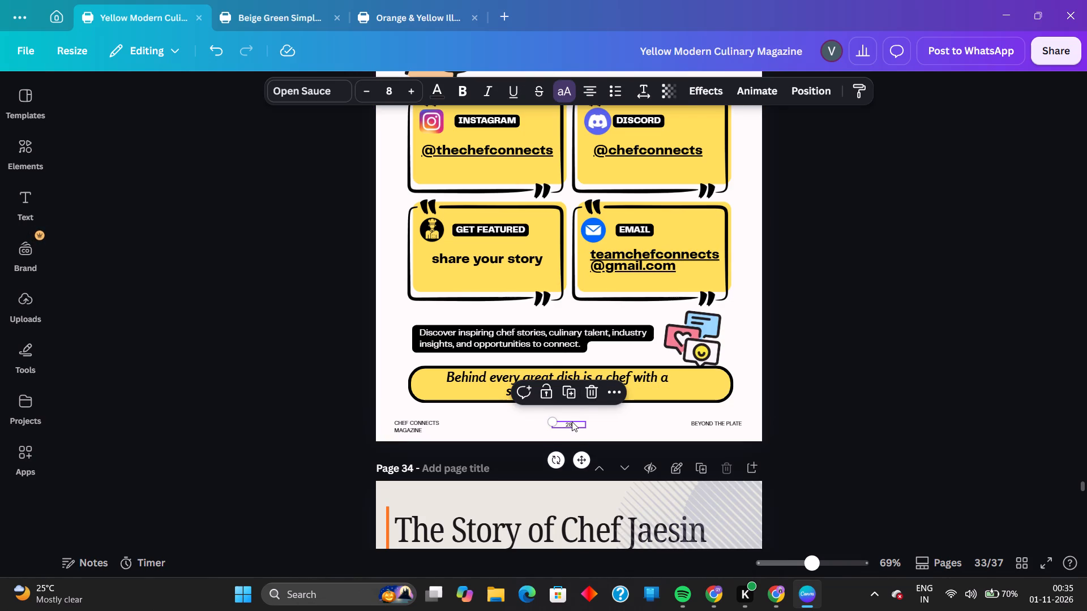
# Change the centred footer page number on page 33, the Chef Connects community flyer, to 30.
pyautogui.click(572, 421)
pyautogui.press('BackSpace')
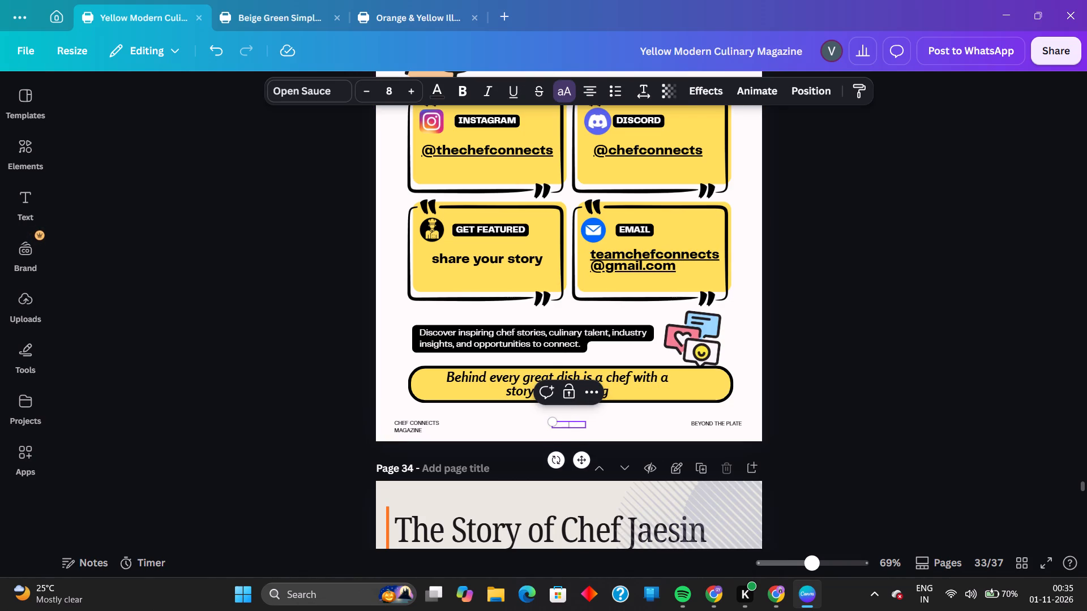
pyautogui.write('30')
pyautogui.click(863, 363)
# Change the centred footer page number on page 32, the What We Do page, to 29.
pyautogui.scroll(5, 863, 363)
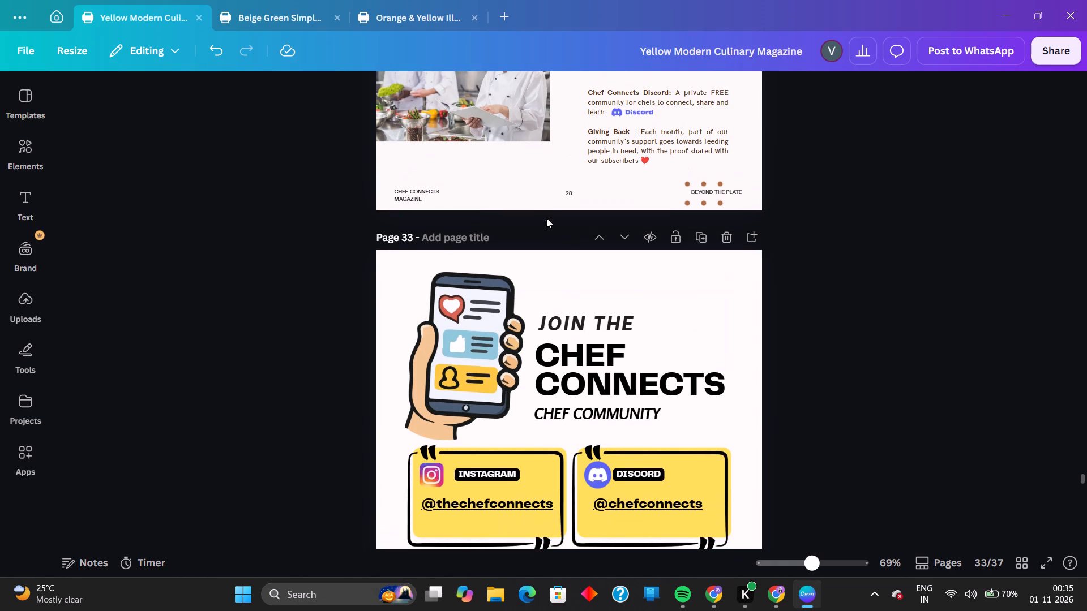
pyautogui.click(570, 187)
pyautogui.doubleClick(572, 191)
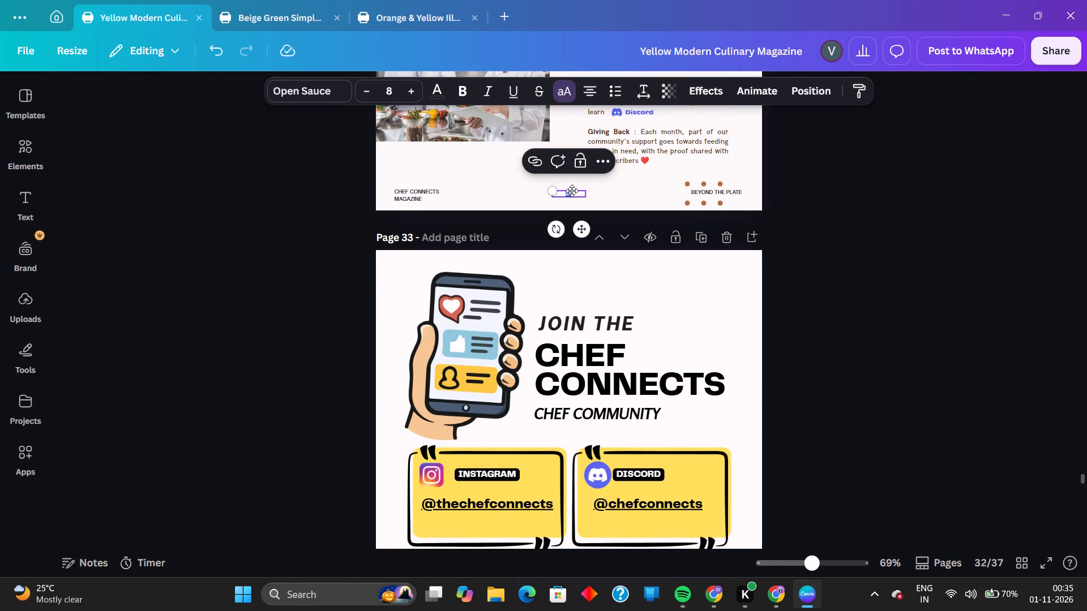
pyautogui.press('BackSpace')
pyautogui.write('29')
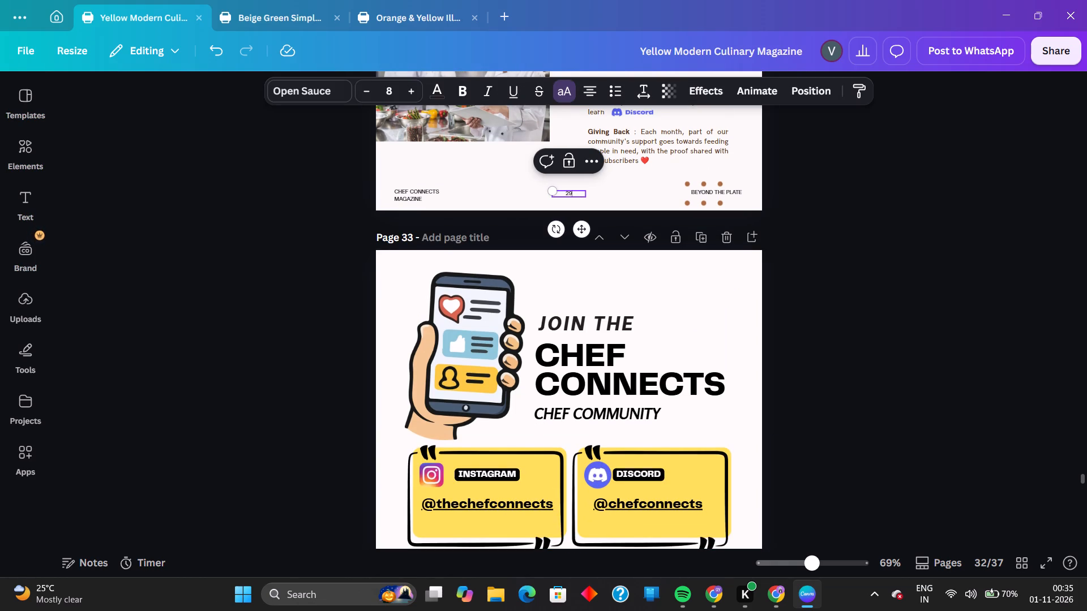
pyautogui.click(960, 318)
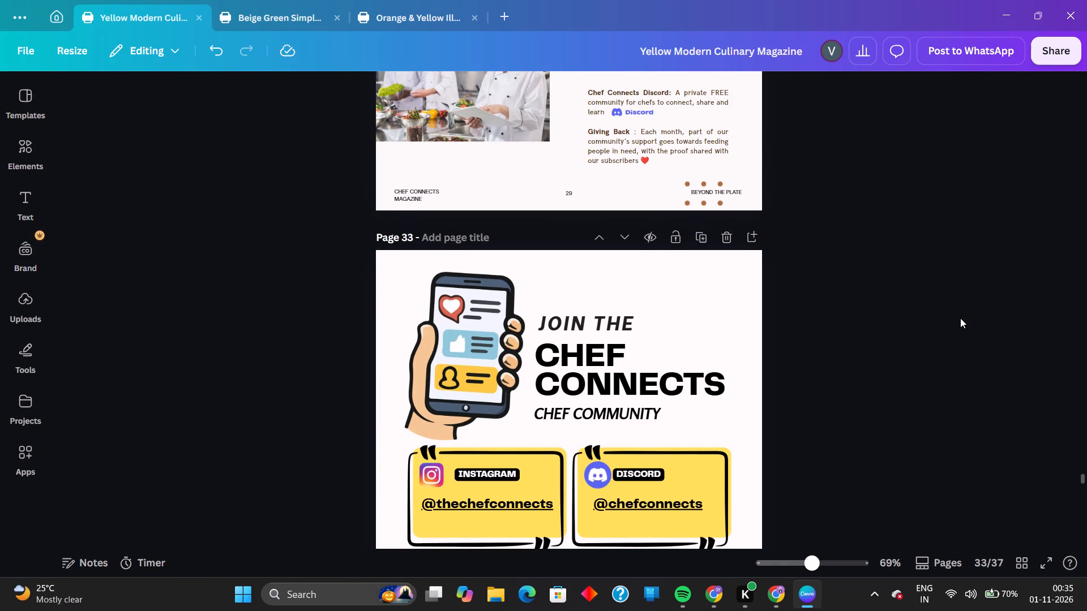
# Lock pages 31, 32 and 33, covering About Chef Connects, What We Do and the community flyer.
pyautogui.scroll(7, 960, 318)
pyautogui.scroll(-3, 960, 318)
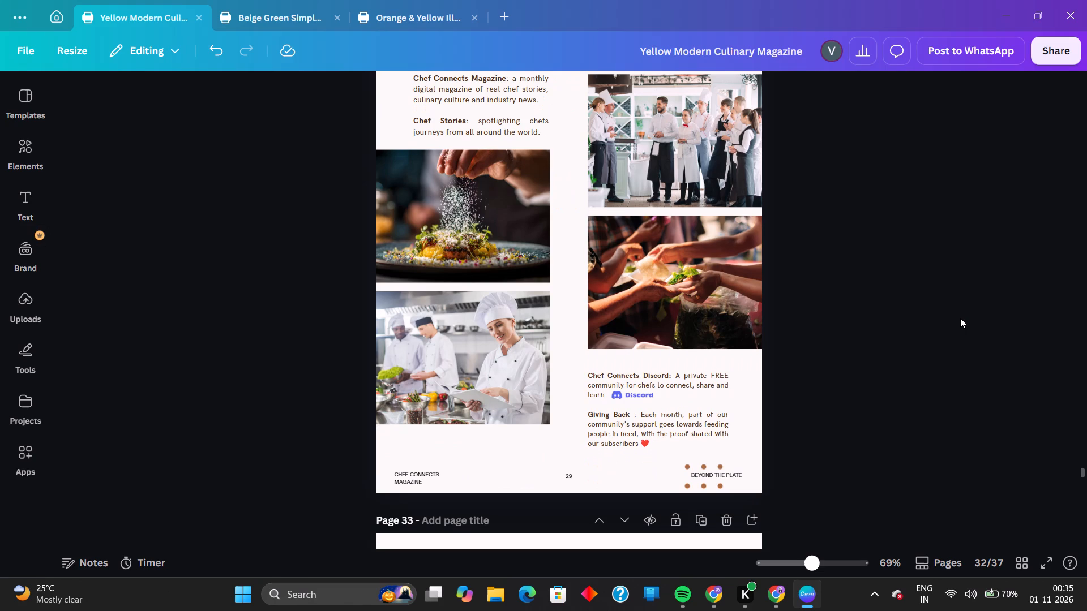
pyautogui.scroll(4, 960, 318)
pyautogui.scroll(-1, 960, 318)
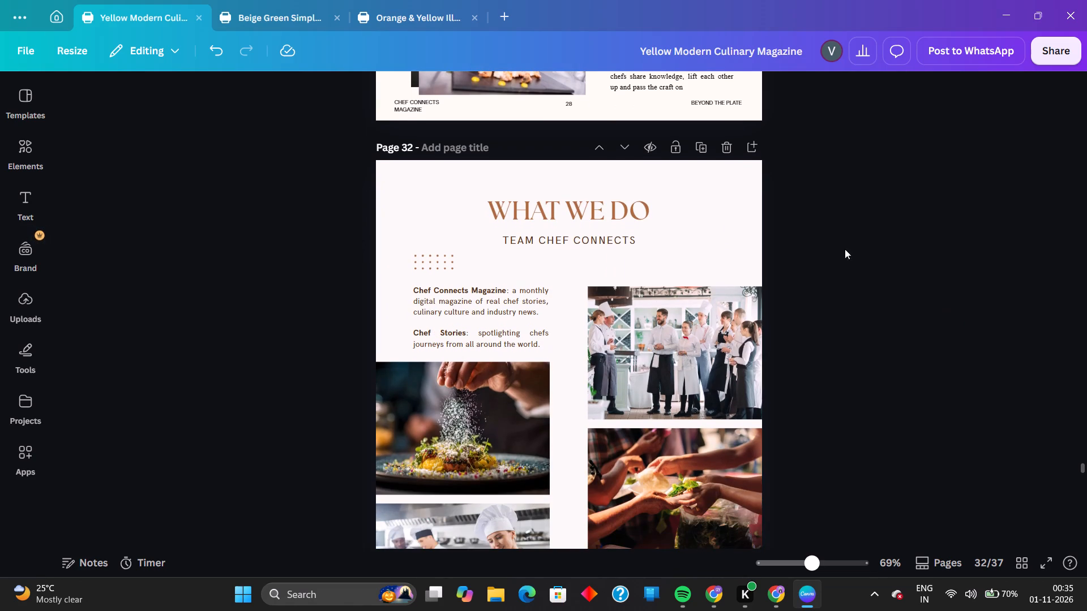
pyautogui.click(669, 144)
pyautogui.scroll(-7, 755, 272)
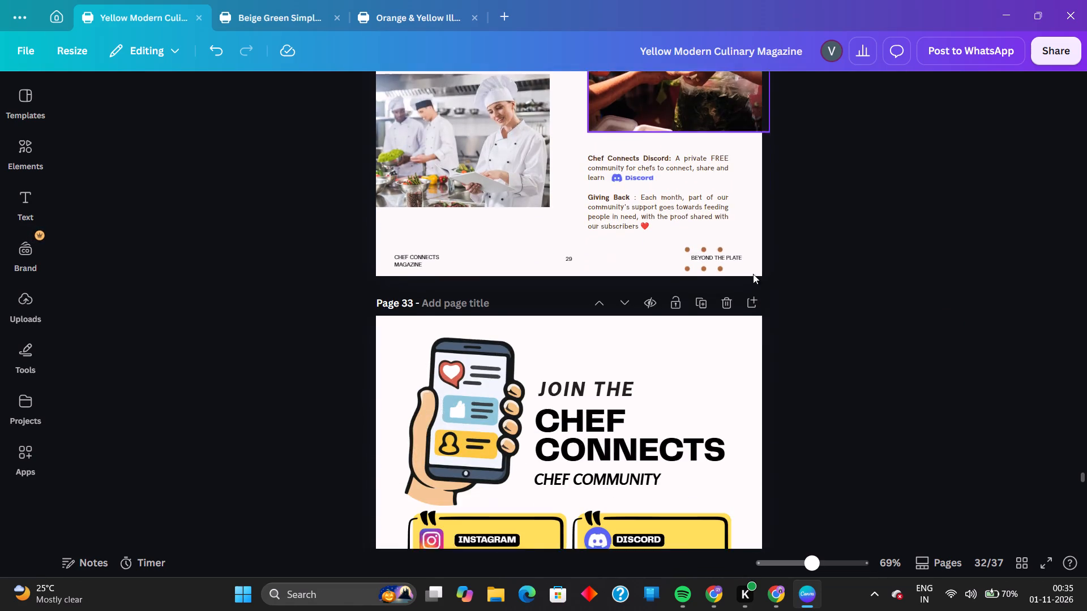
pyautogui.click(677, 230)
pyautogui.scroll(15, 917, 321)
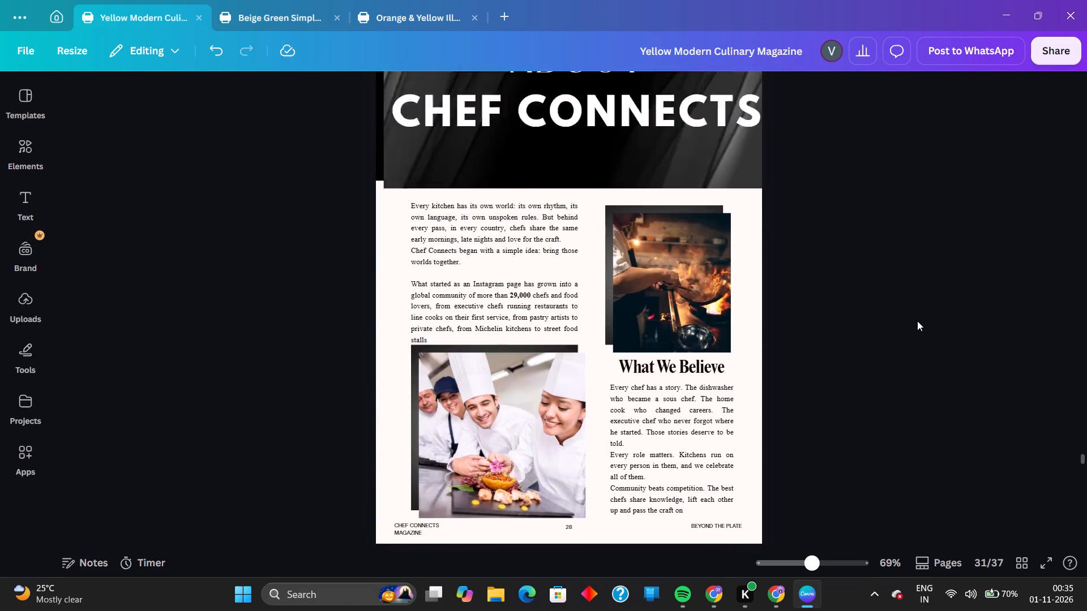
pyautogui.click(674, 136)
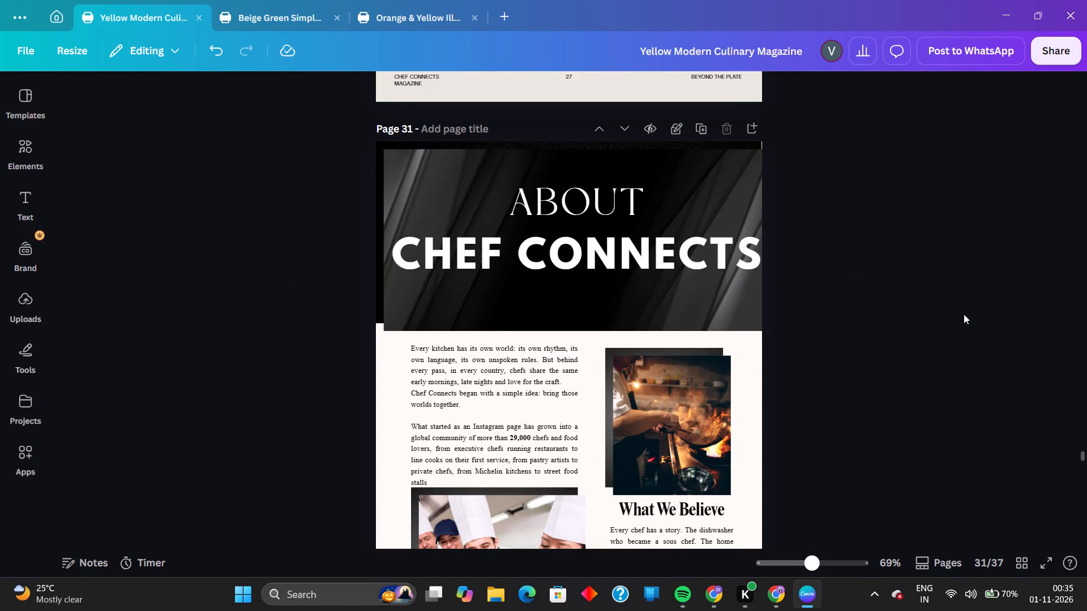
# Delete the three pages directly after the community flyer, including both versions of The Story of Chef Jaesin, unlocking those that are locked.
pyautogui.scroll(-9, 964, 314)
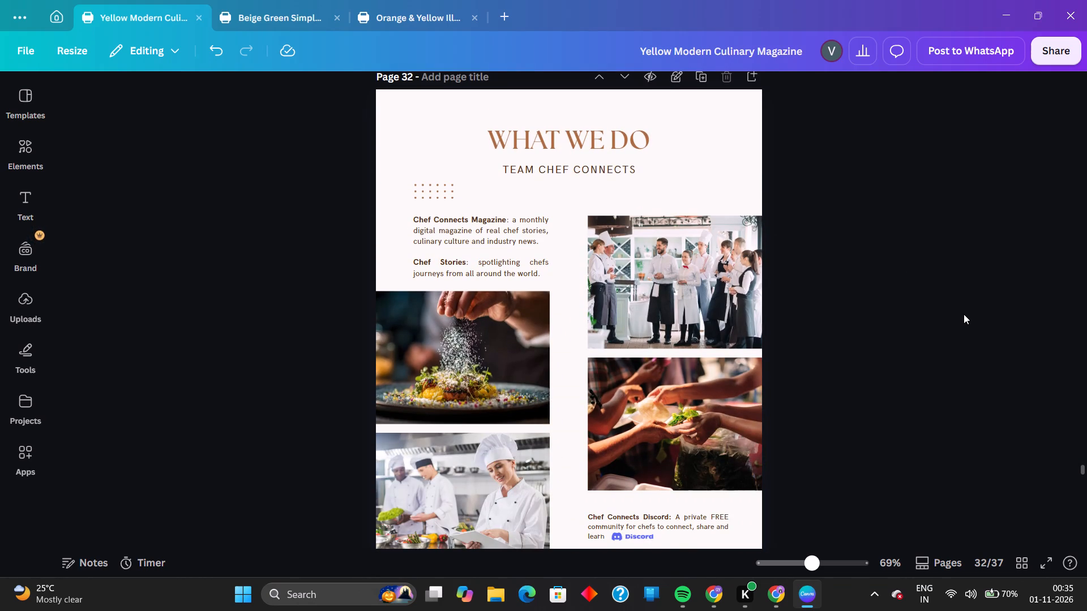
pyautogui.scroll(-3, 964, 314)
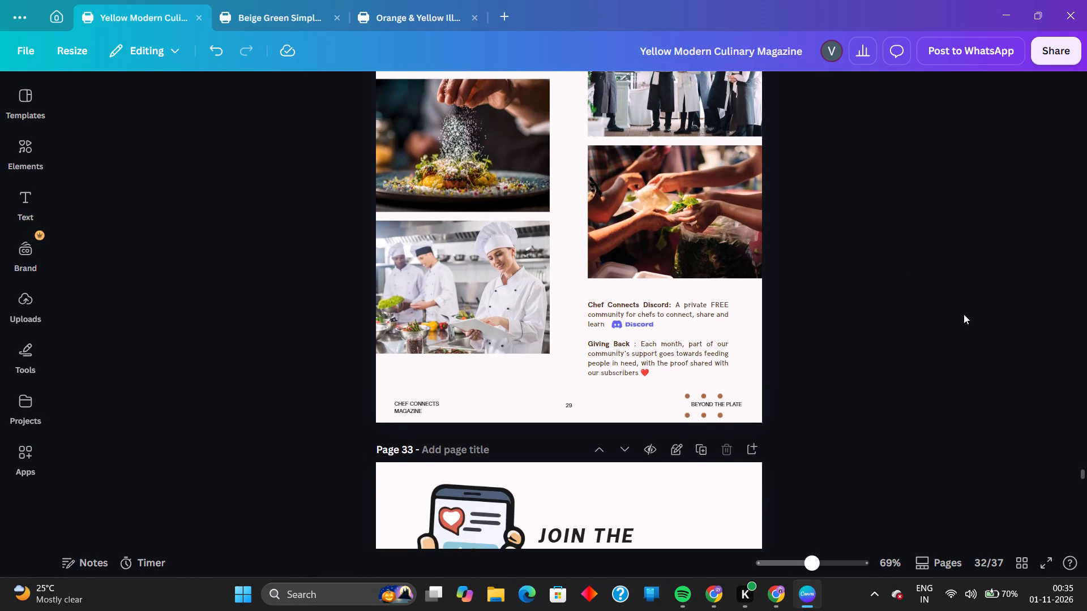
pyautogui.scroll(-8, 964, 314)
pyautogui.scroll(-4, 960, 386)
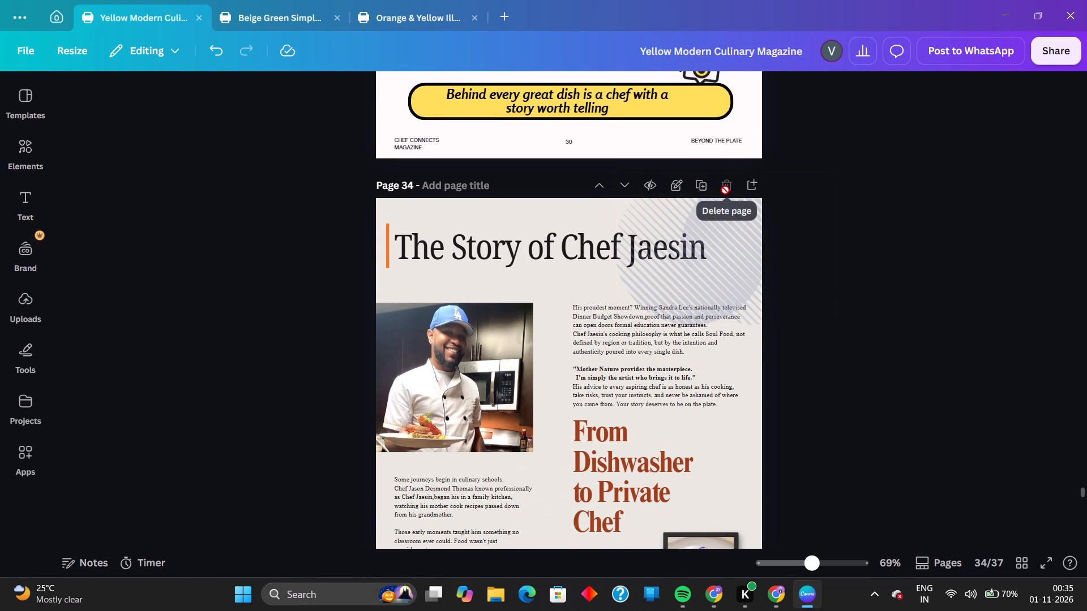
pyautogui.click(674, 190)
pyautogui.click(674, 190)
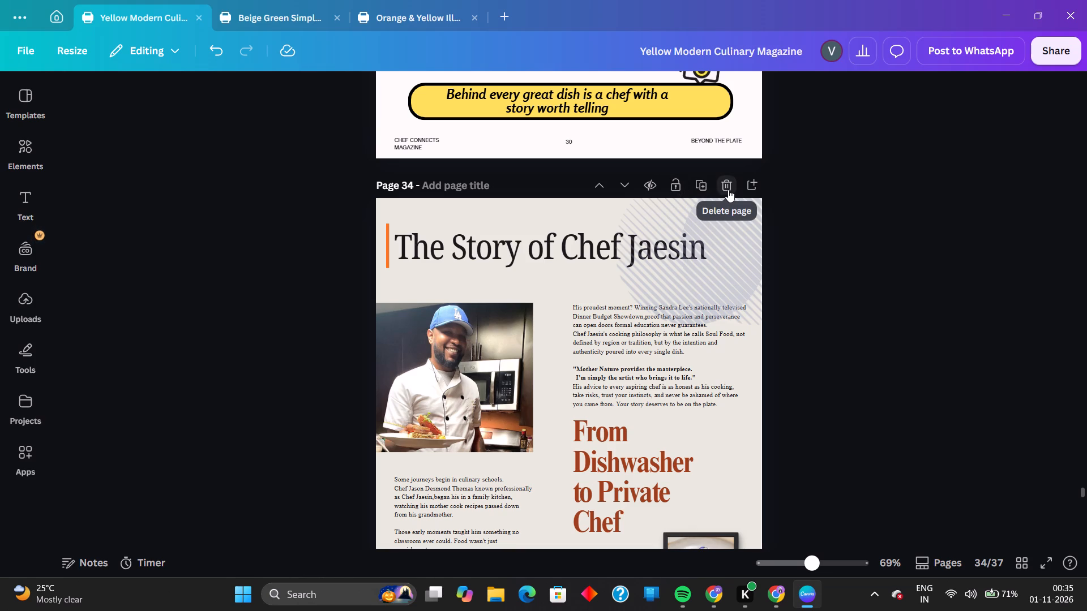
pyautogui.click(728, 190)
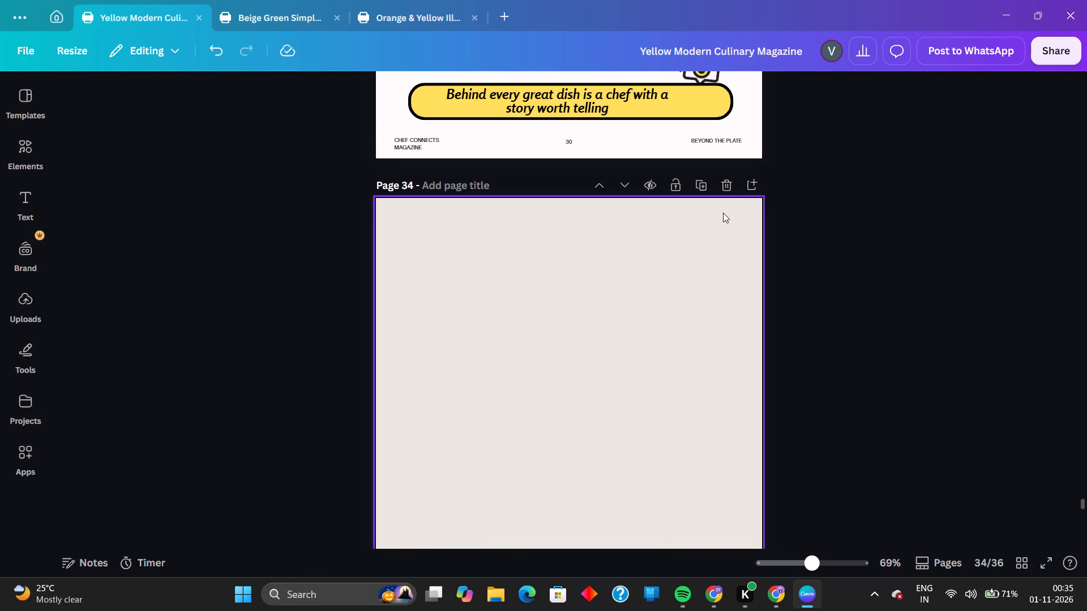
pyautogui.click(729, 188)
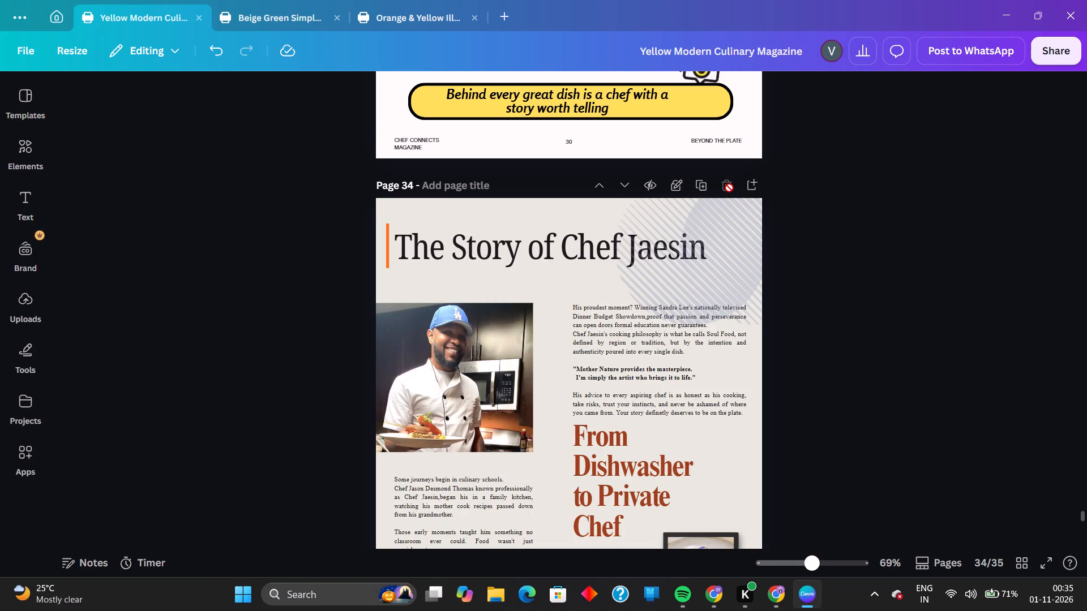
pyautogui.click(684, 186)
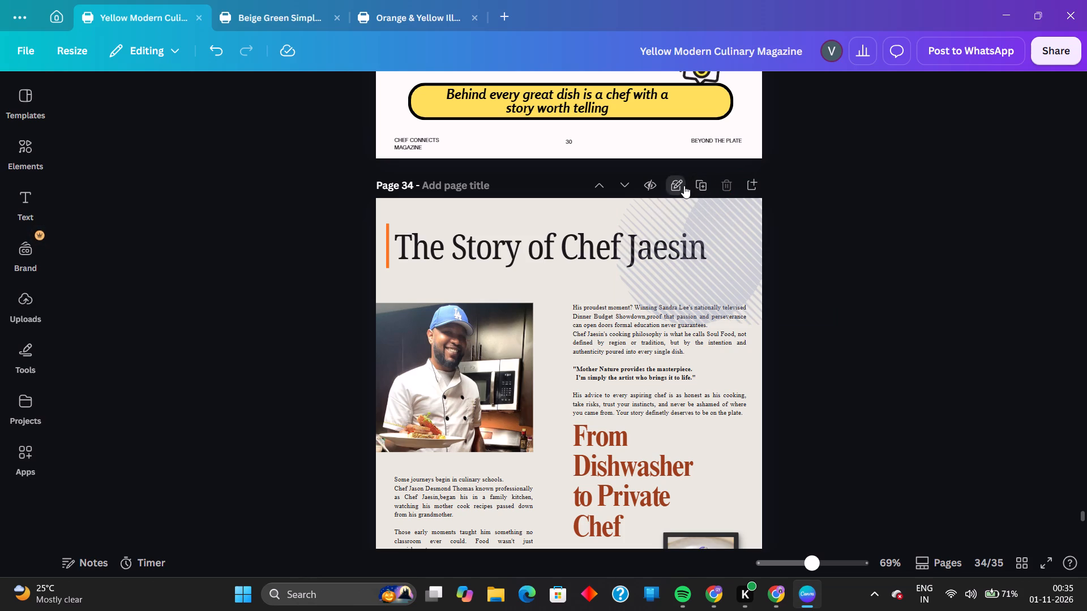
pyautogui.click(684, 186)
pyautogui.click(718, 188)
# Look back through the finished pages from the community flyer up to About Chef Connects.
pyautogui.scroll(4, 766, 214)
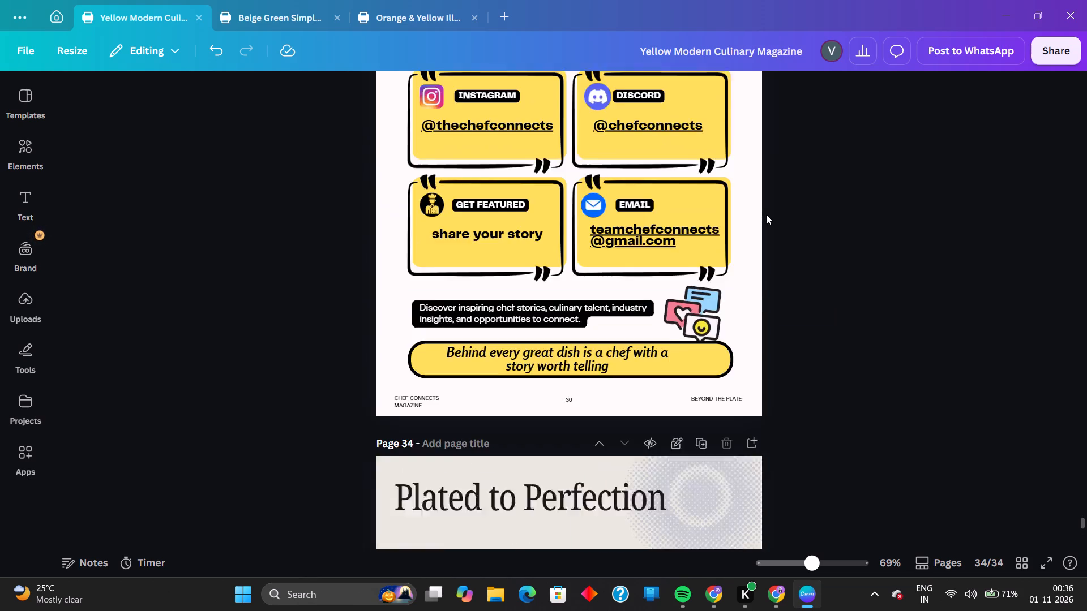
pyautogui.scroll(6, 766, 214)
pyautogui.scroll(5, 729, 300)
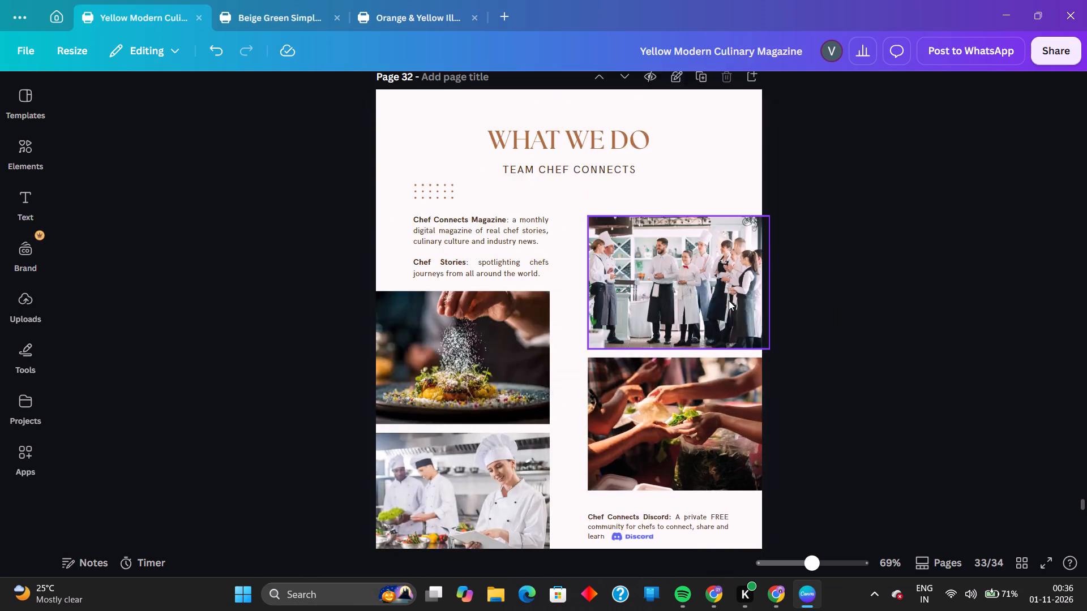
pyautogui.scroll(10, 729, 300)
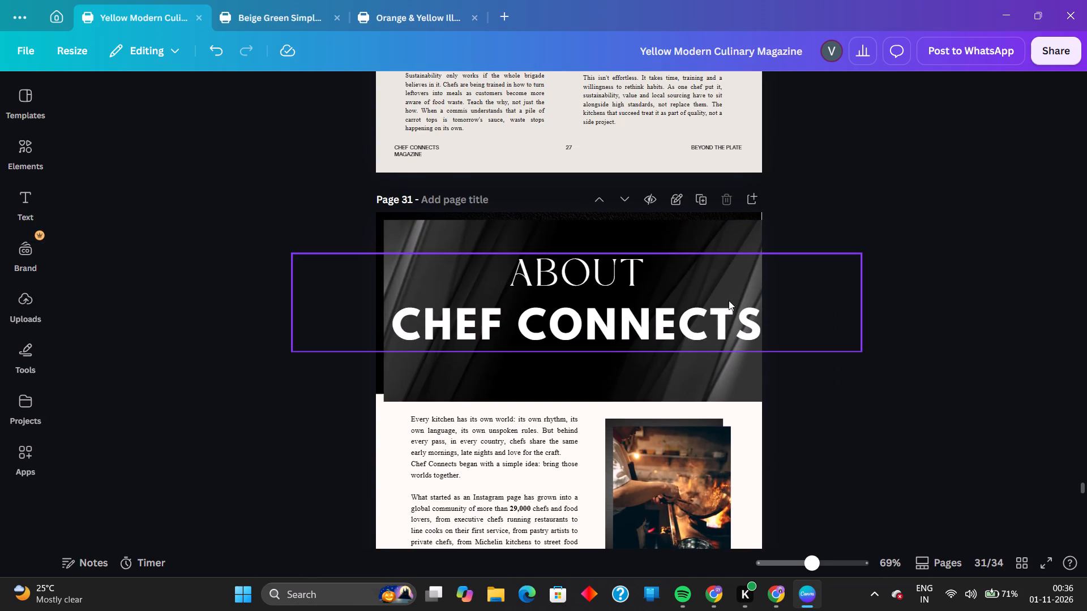
pyautogui.scroll(5, 729, 300)
# Unlock and delete the last page after the community flyer, Plated to Perfection.
pyautogui.scroll(-20, 729, 300)
pyautogui.scroll(-4, 729, 300)
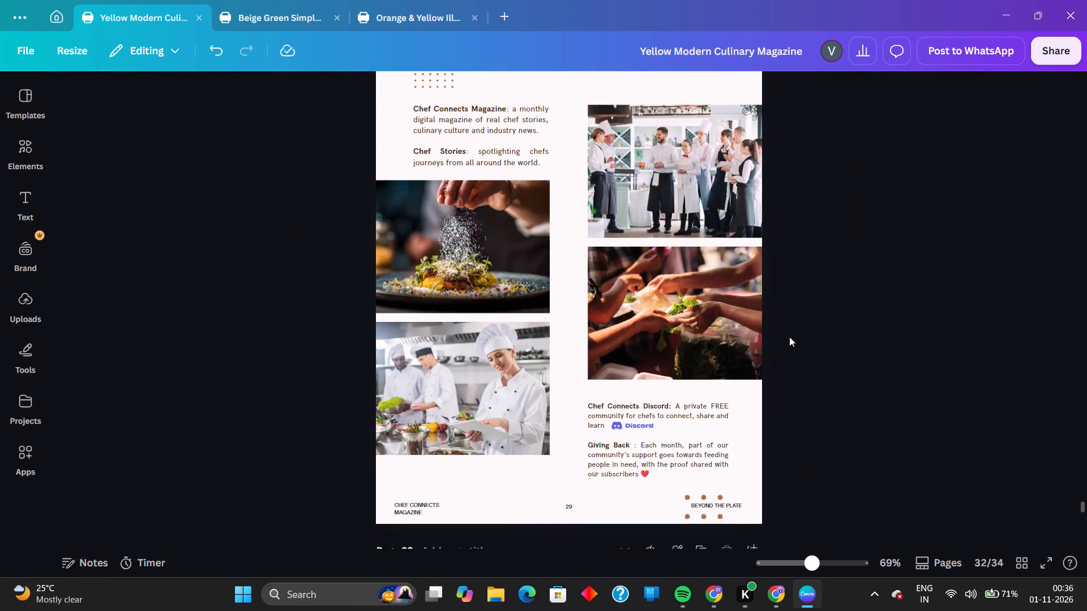
pyautogui.scroll(-12, 789, 337)
pyautogui.click(675, 116)
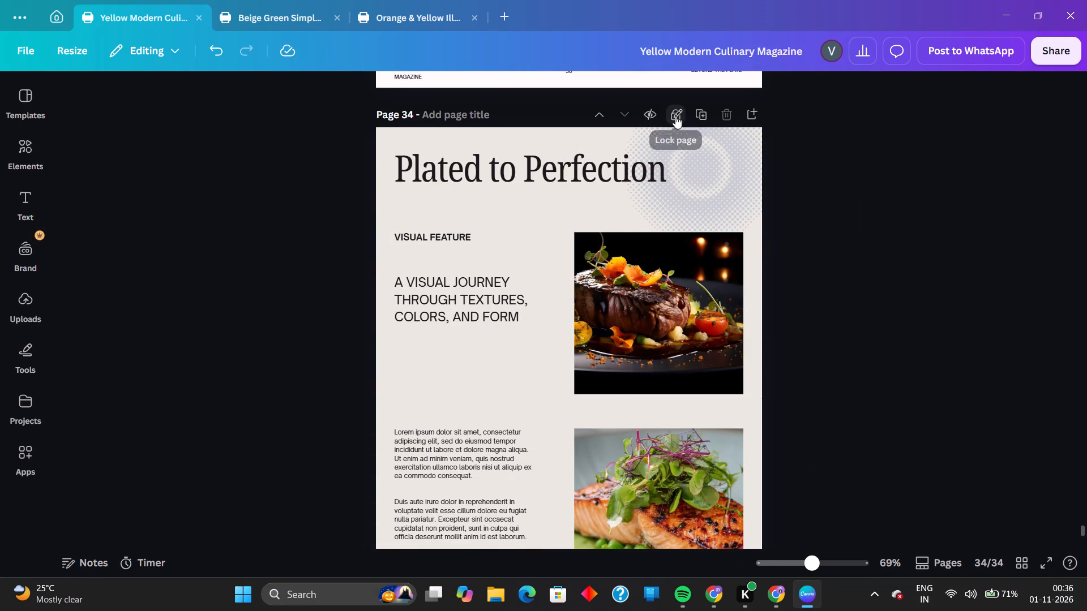
pyautogui.click(675, 116)
pyautogui.click(720, 115)
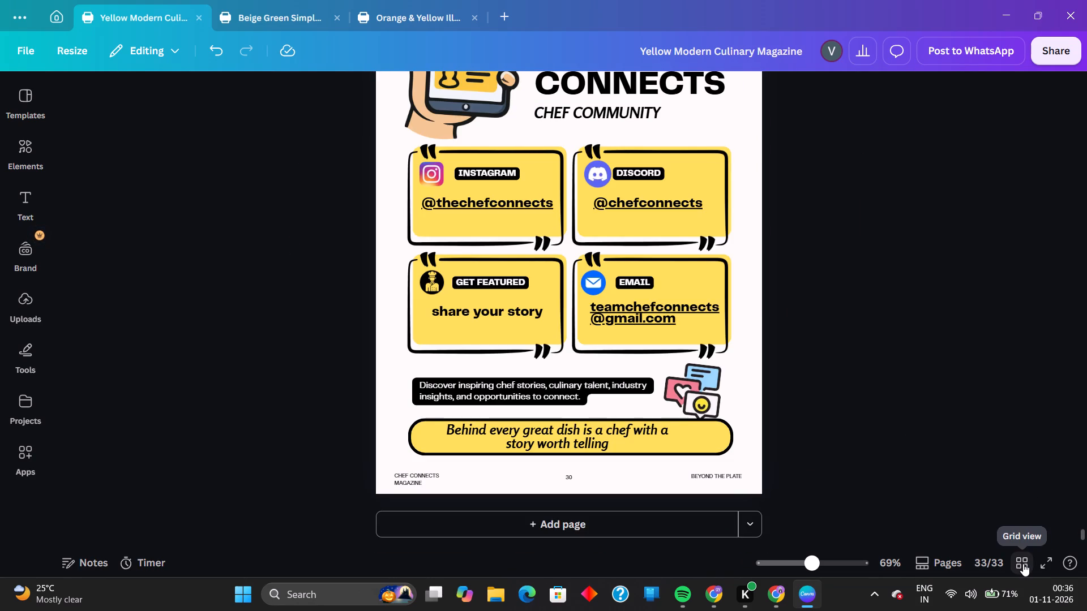
# Review the opening pages of the magazine, checking the cover, the Table of Contents entries and the Editor's Note.
pyautogui.moveTo(1082, 535); pyautogui.dragTo(1078, 302)
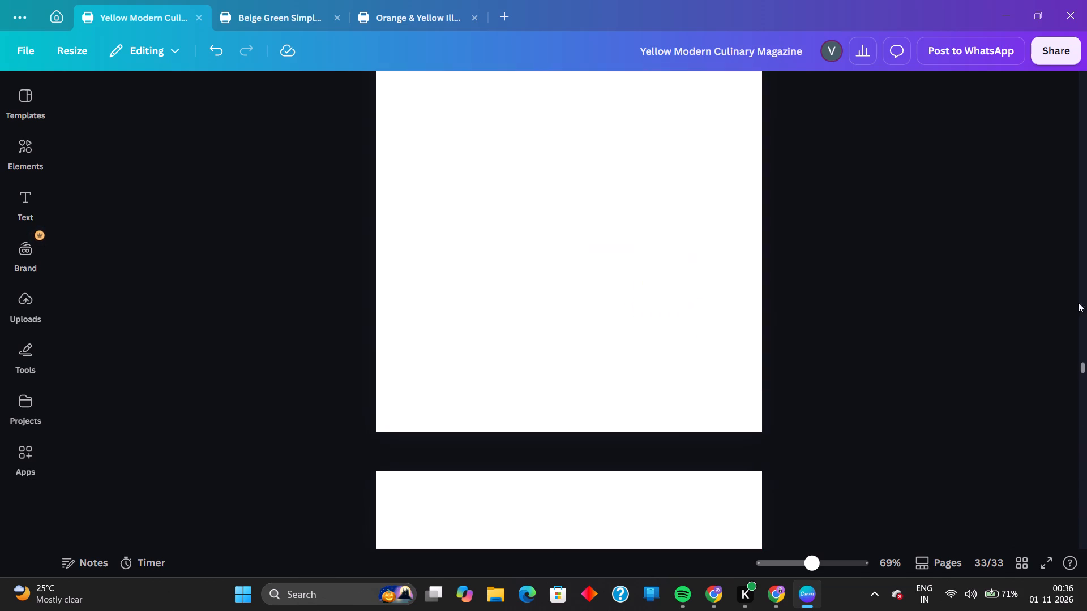
pyautogui.moveTo(1078, 302); pyautogui.dragTo(1078, 84)
pyautogui.scroll(-8, 765, 295)
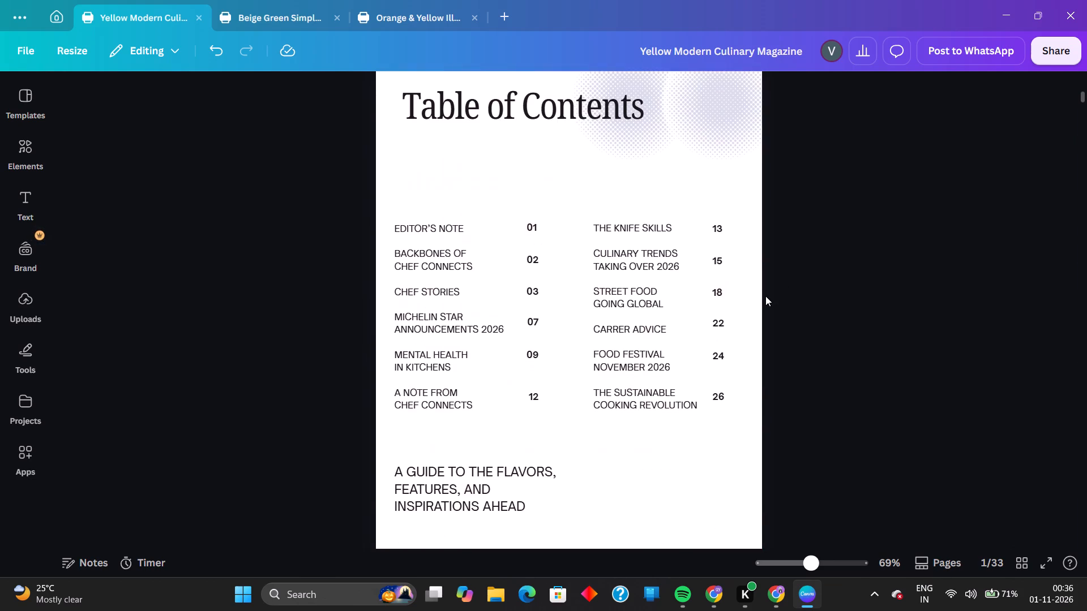
pyautogui.scroll(-7, 765, 296)
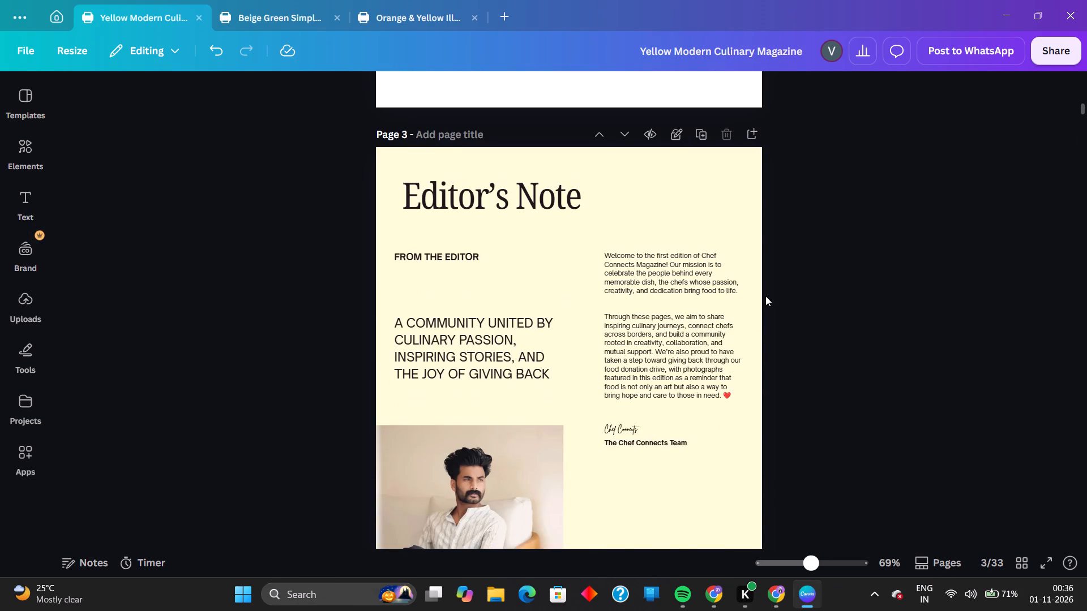
pyautogui.scroll(4, 765, 296)
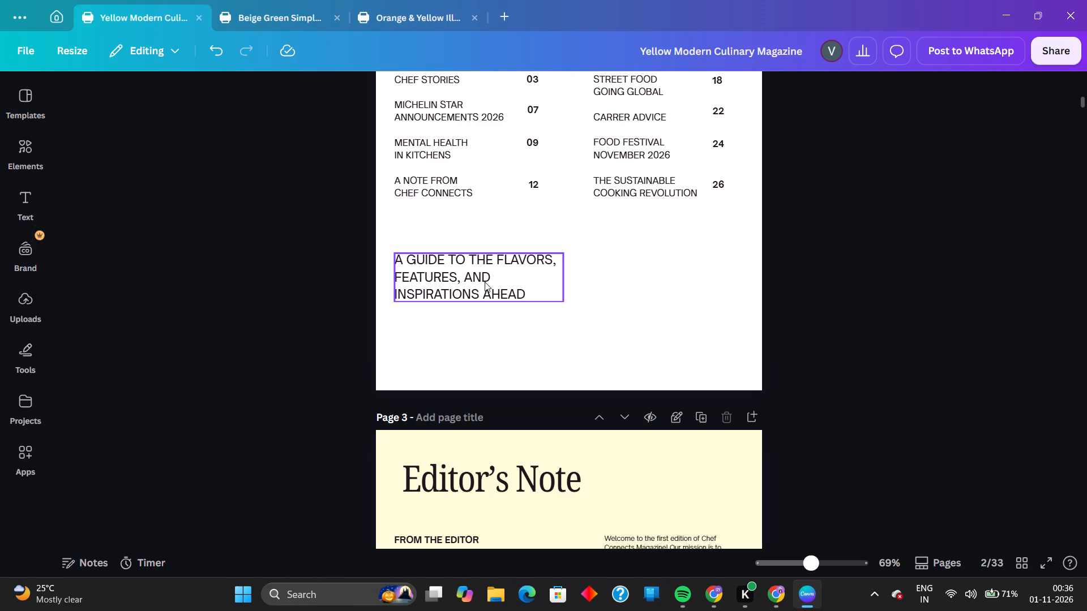
pyautogui.click(1081, 98)
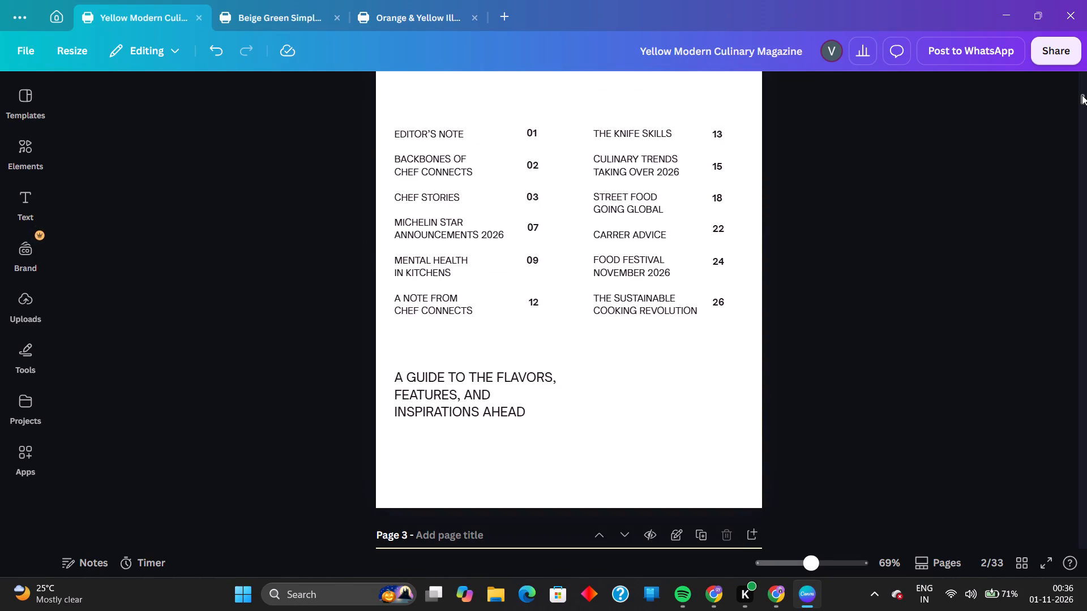
pyautogui.click(471, 407)
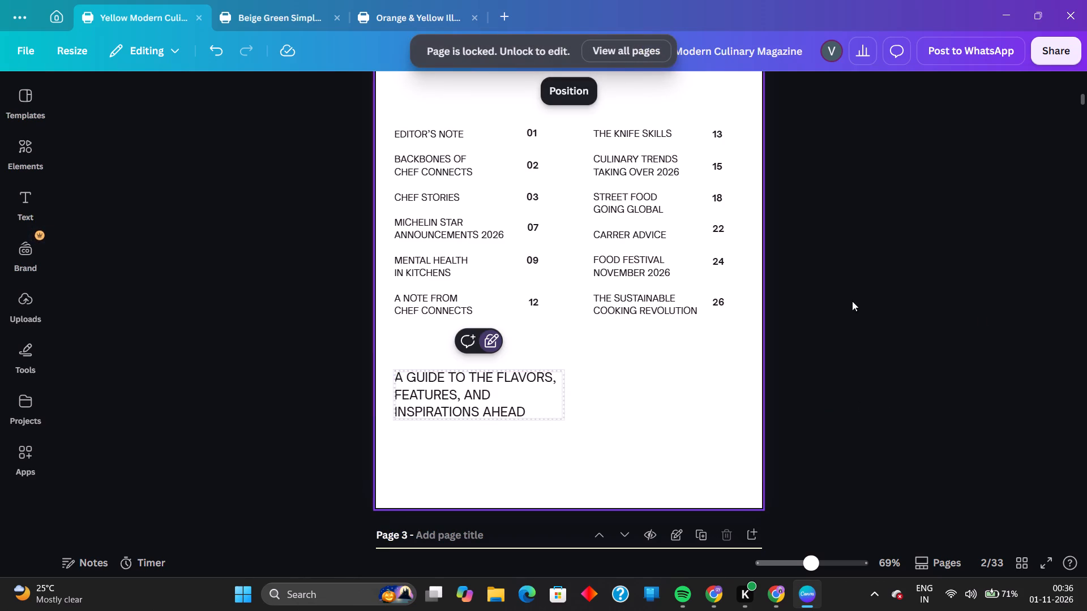
pyautogui.scroll(3, 981, 316)
pyautogui.scroll(-1, 981, 316)
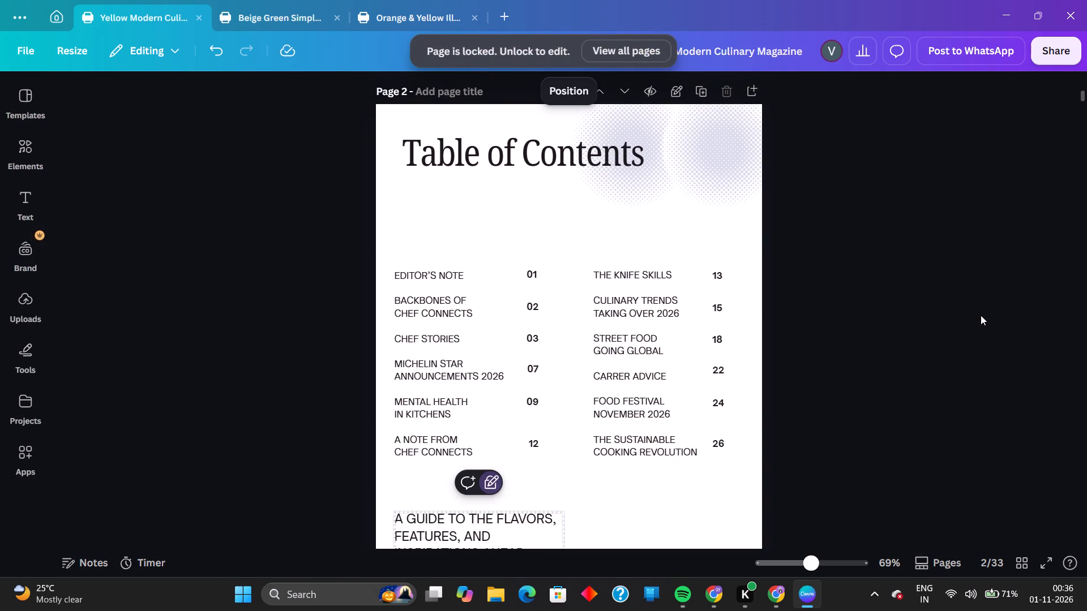
pyautogui.scroll(4, 981, 315)
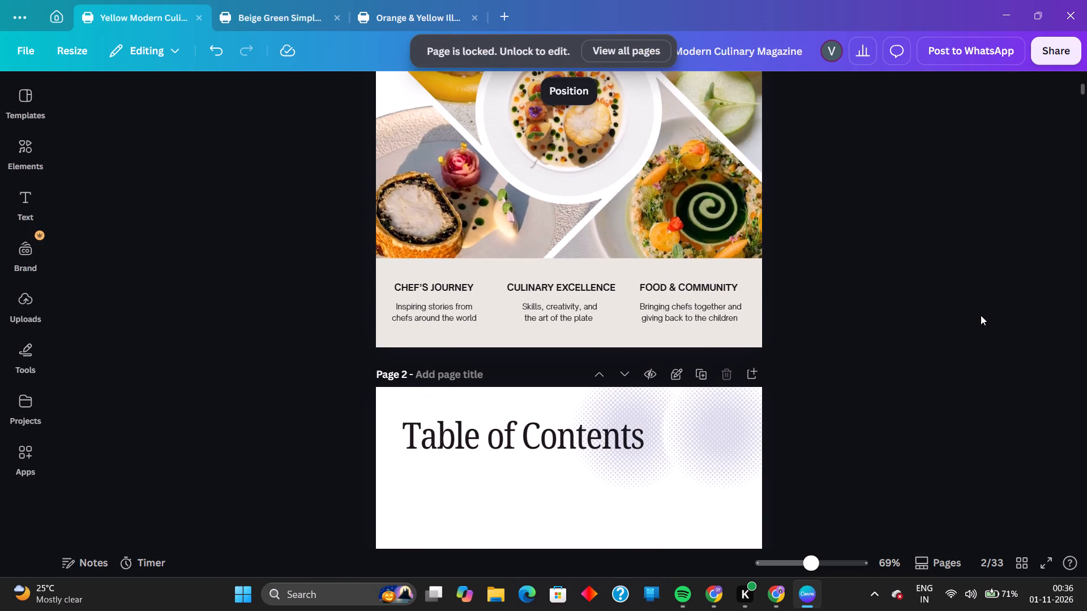
pyautogui.scroll(3, 981, 315)
pyautogui.scroll(-16, 981, 315)
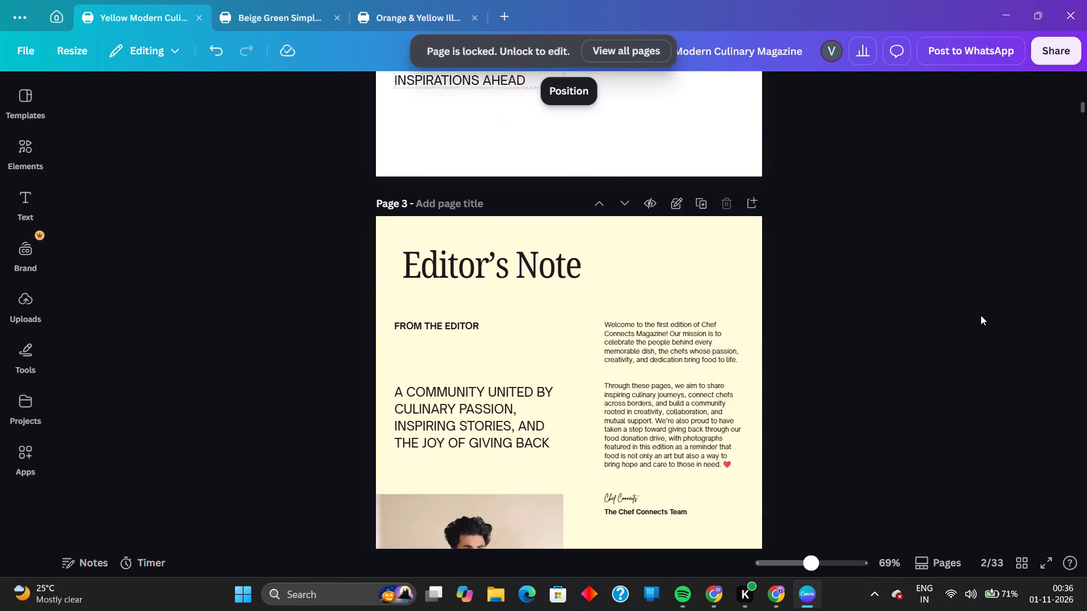
# Select the photo of the seated man on page 3, the Editor's Note, and unlock the page for editing.
pyautogui.scroll(-1, 981, 315)
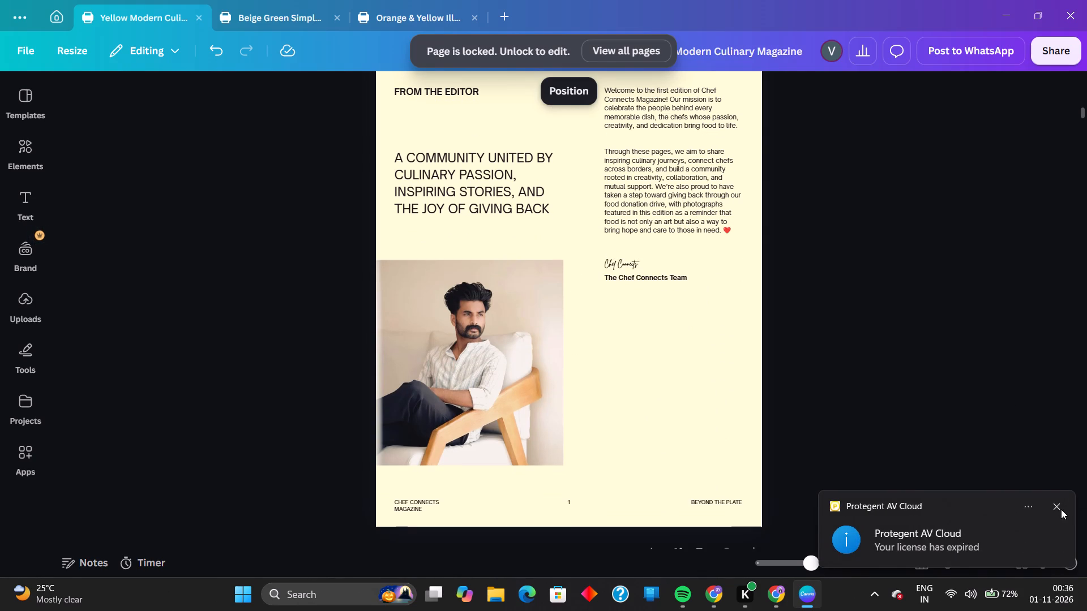
pyautogui.click(1061, 509)
pyautogui.click(512, 424)
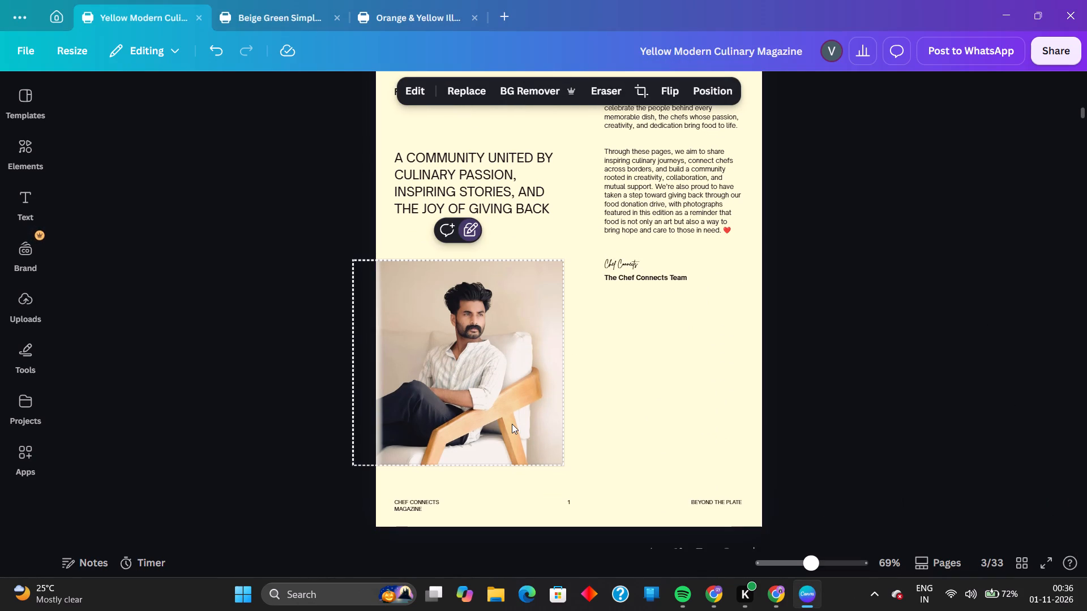
pyautogui.scroll(2, 703, 291)
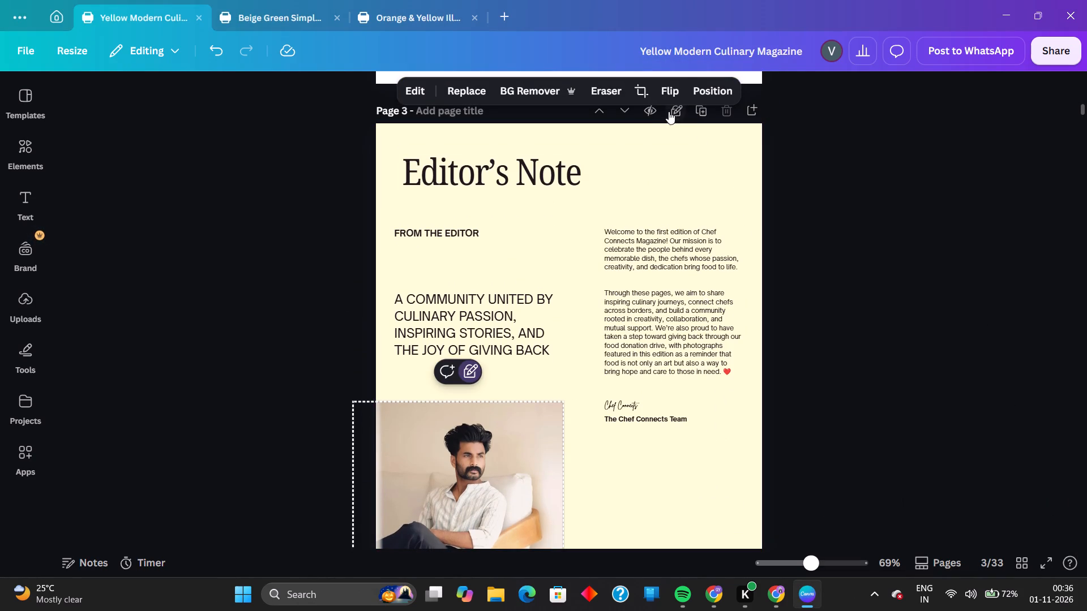
pyautogui.click(669, 110)
pyautogui.click(671, 113)
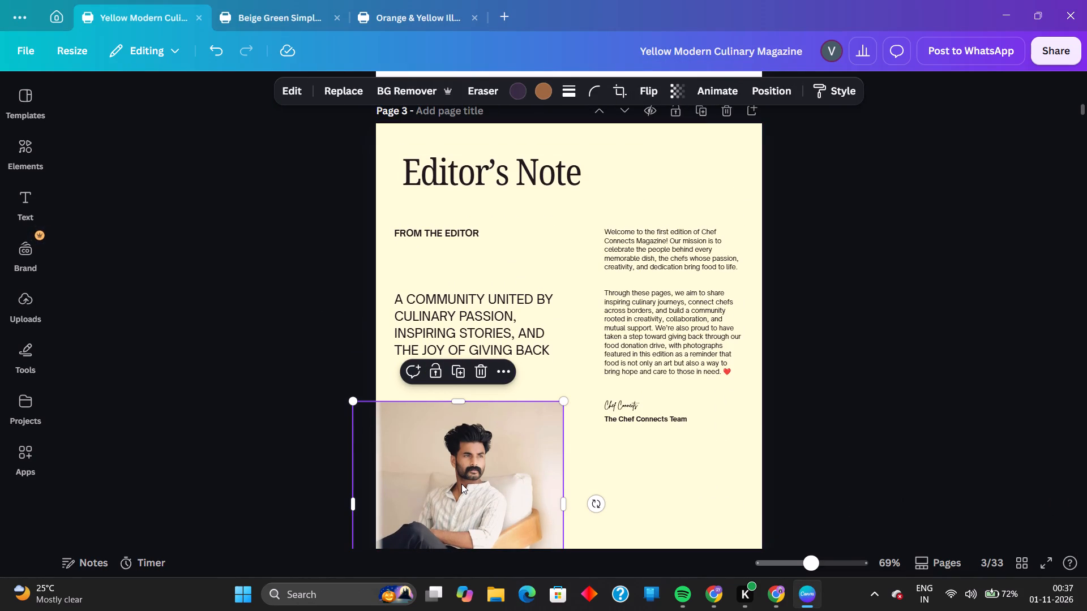